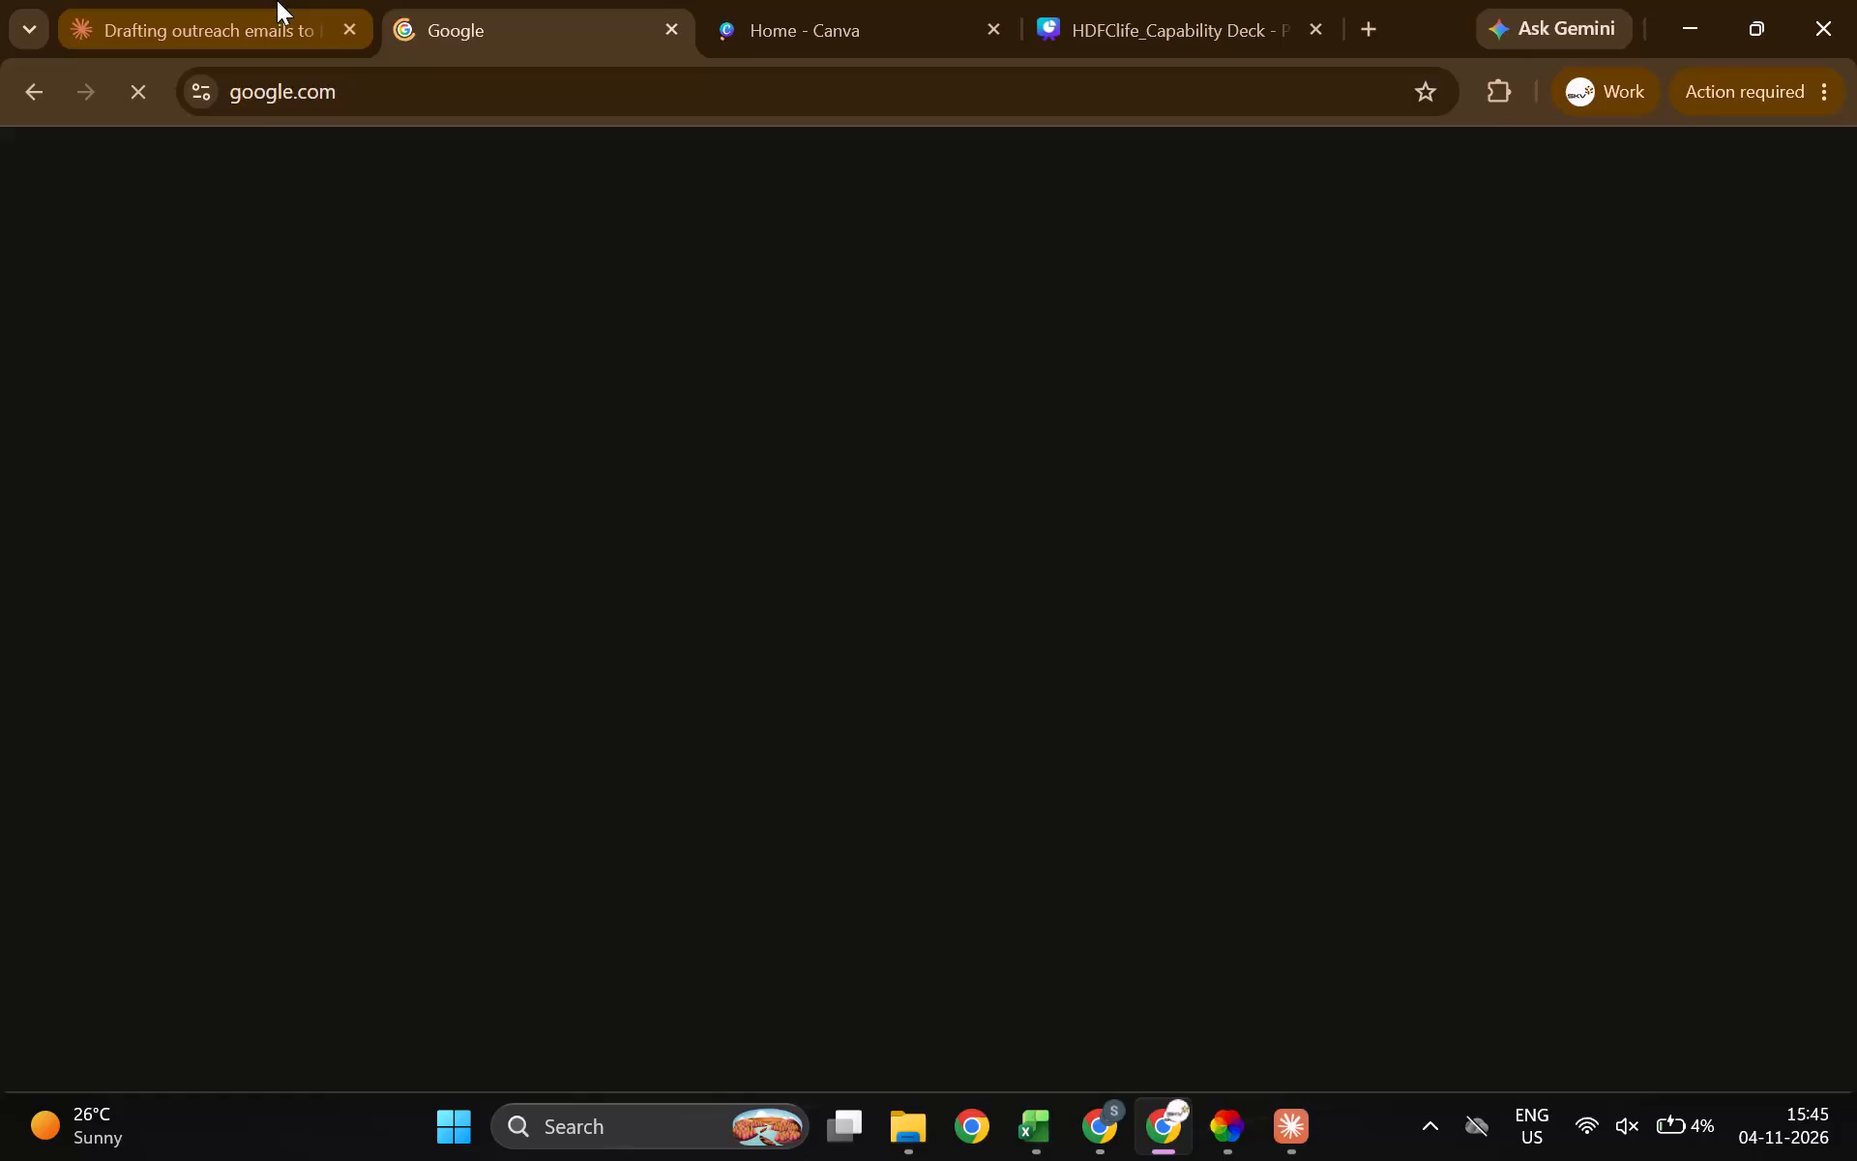
Switch to the Excel workbook whose name begins with "Hot l" and close it.
key("alt+Tab")
key("alt+Tab")
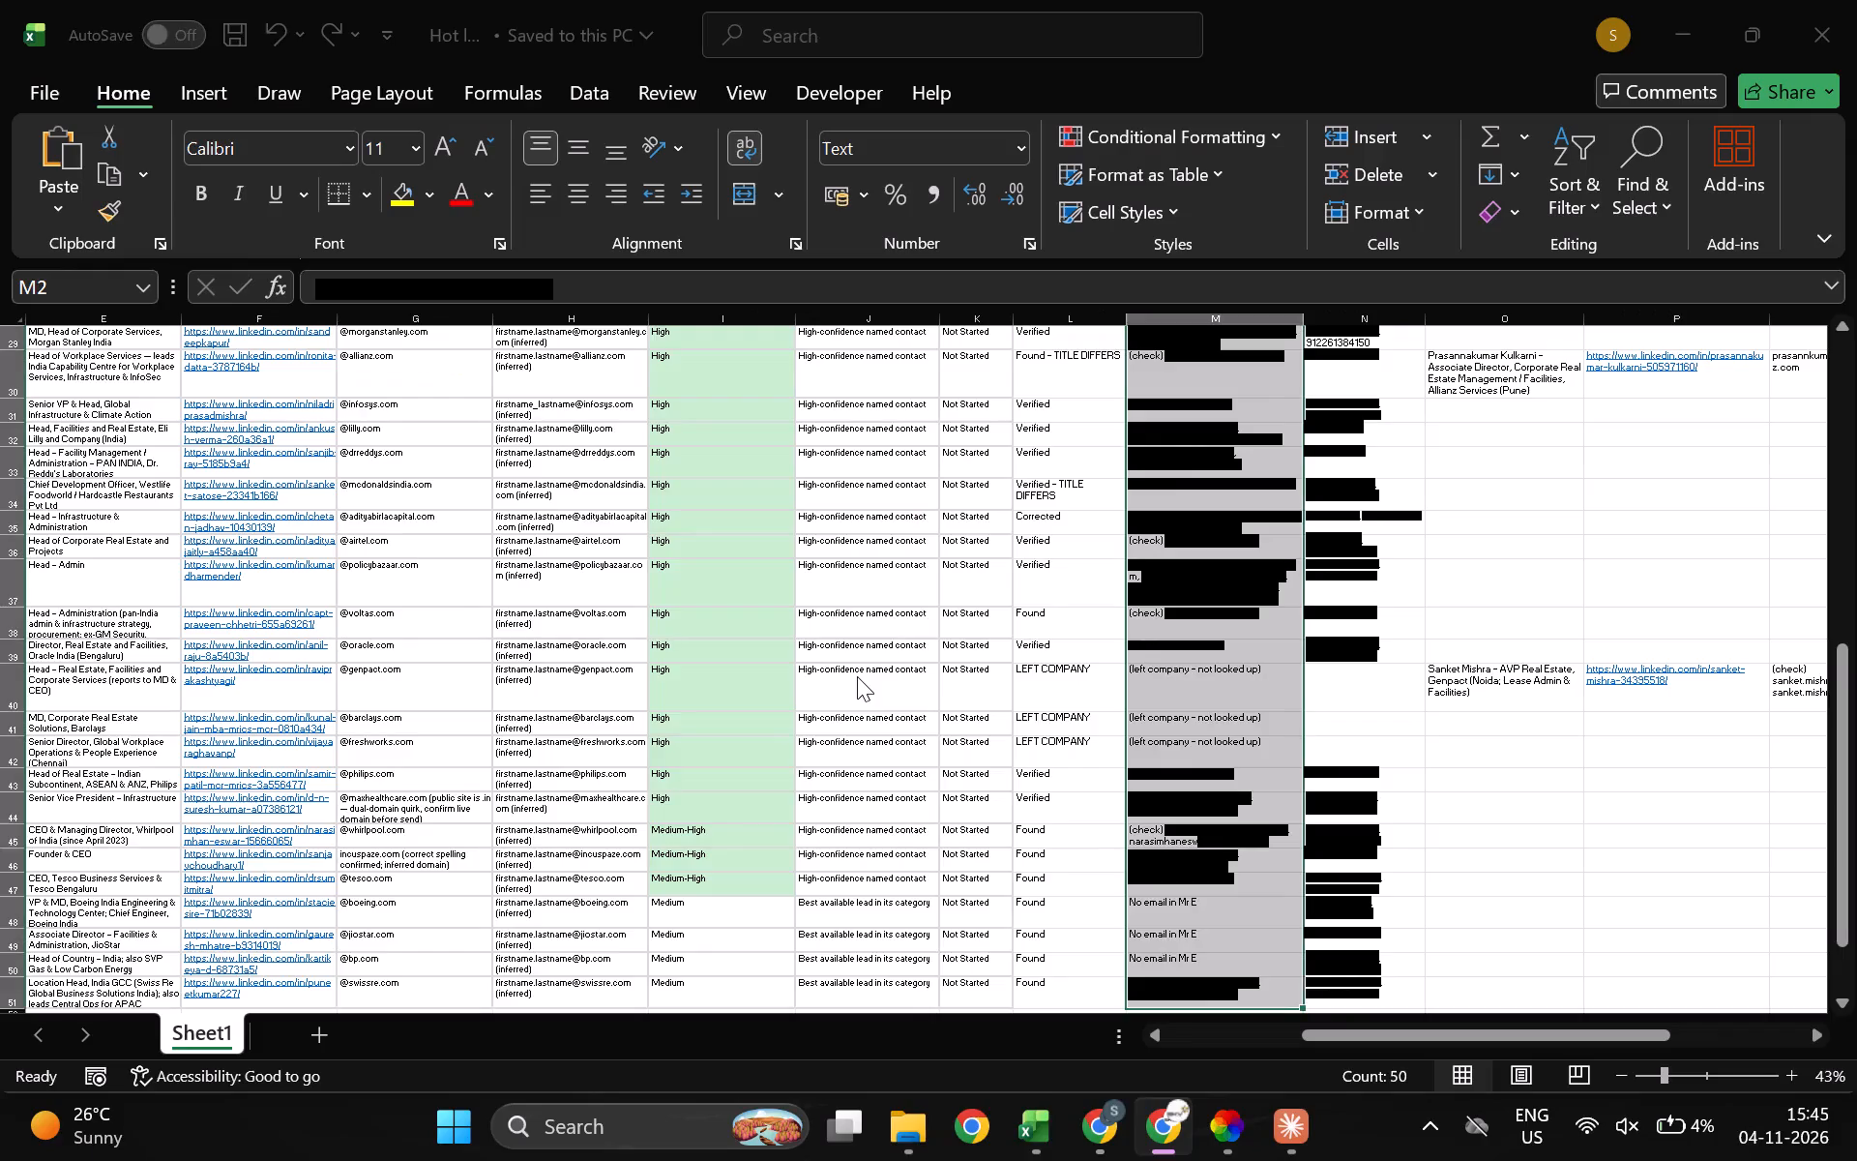
left_click(1856, 0)
Switch to the Workspace_Outreach_Tracker spreadsheet in Chrome and clear the added-extension notice.
key("alt+Tab")
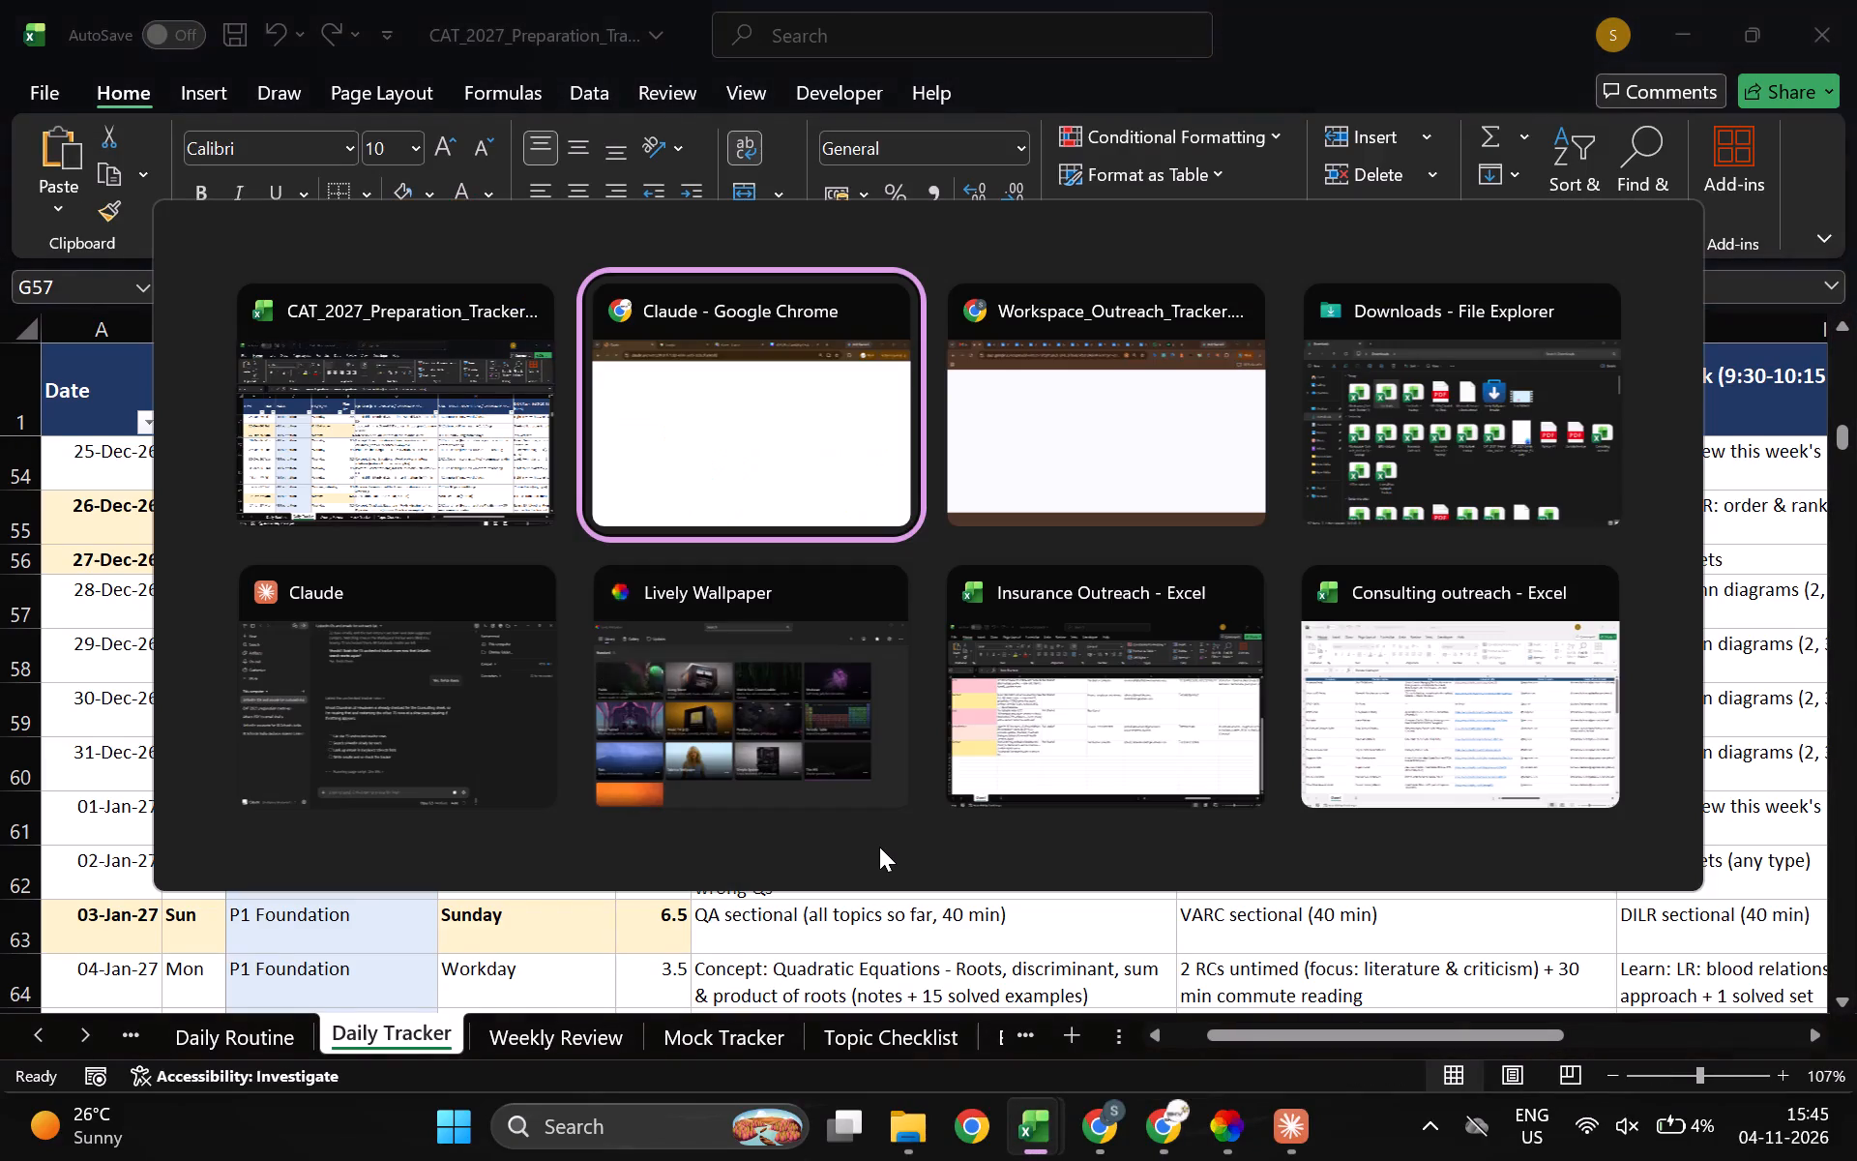
key("alt+Tab")
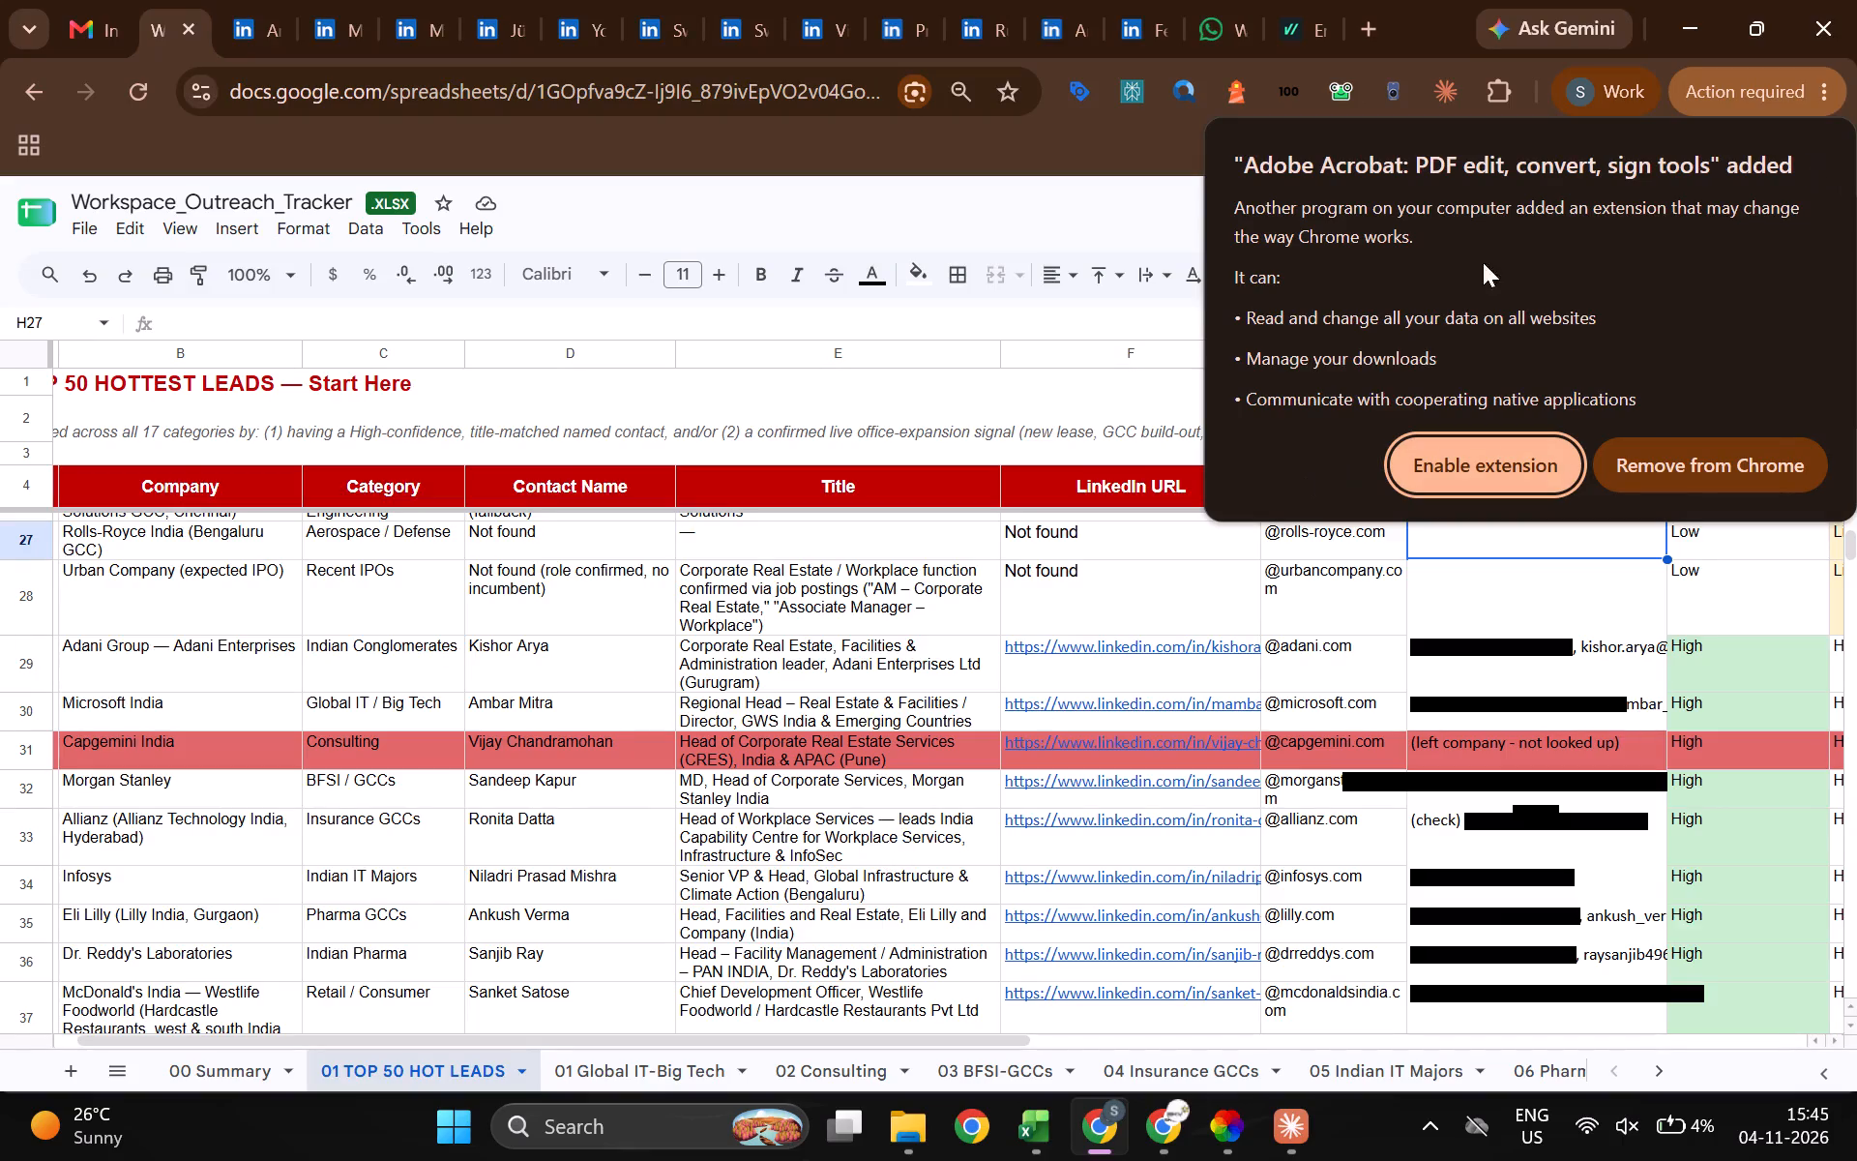
left_click(1059, 199)
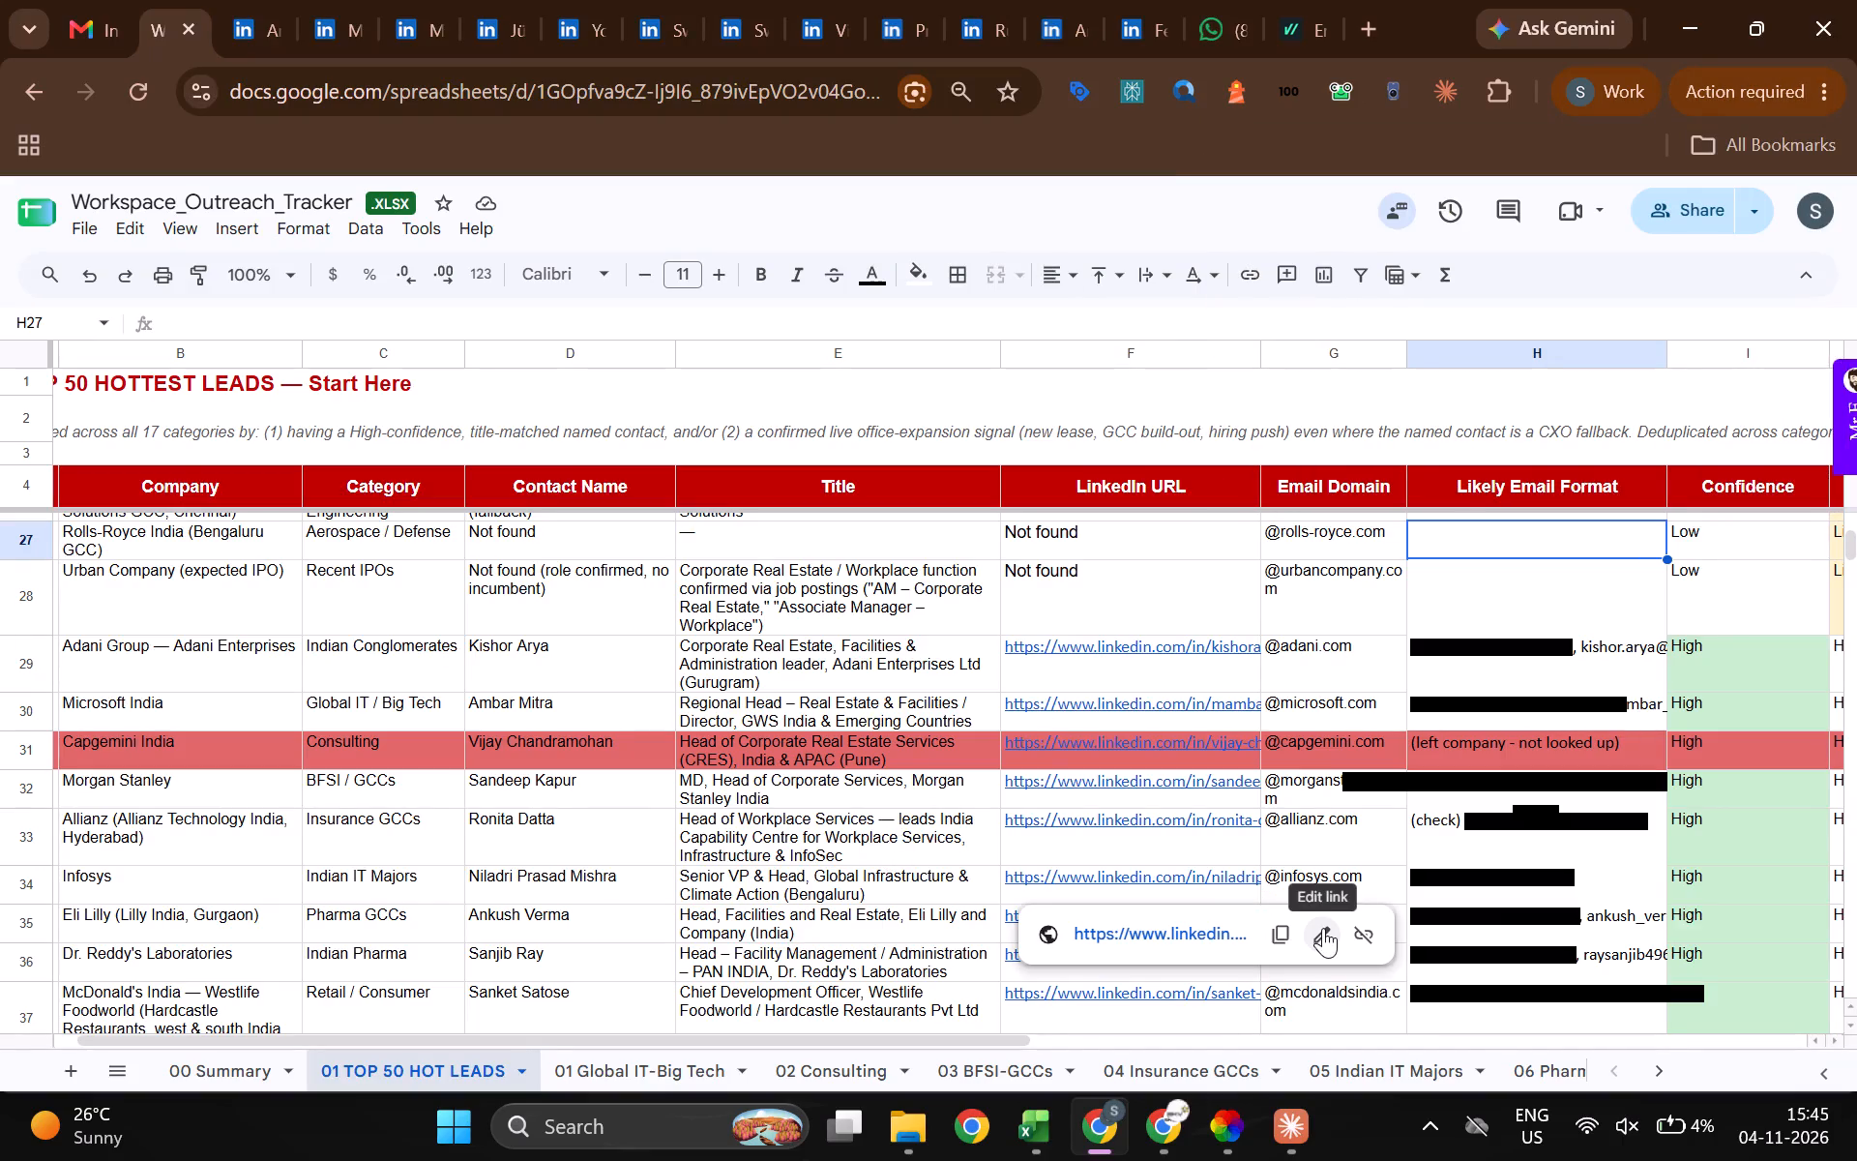
Check the lower rows of the 01 TOP 50 HOT LEADS sheet and open the Boeing India contact's LinkedIn profile from row 51.
left_click(1504, 569)
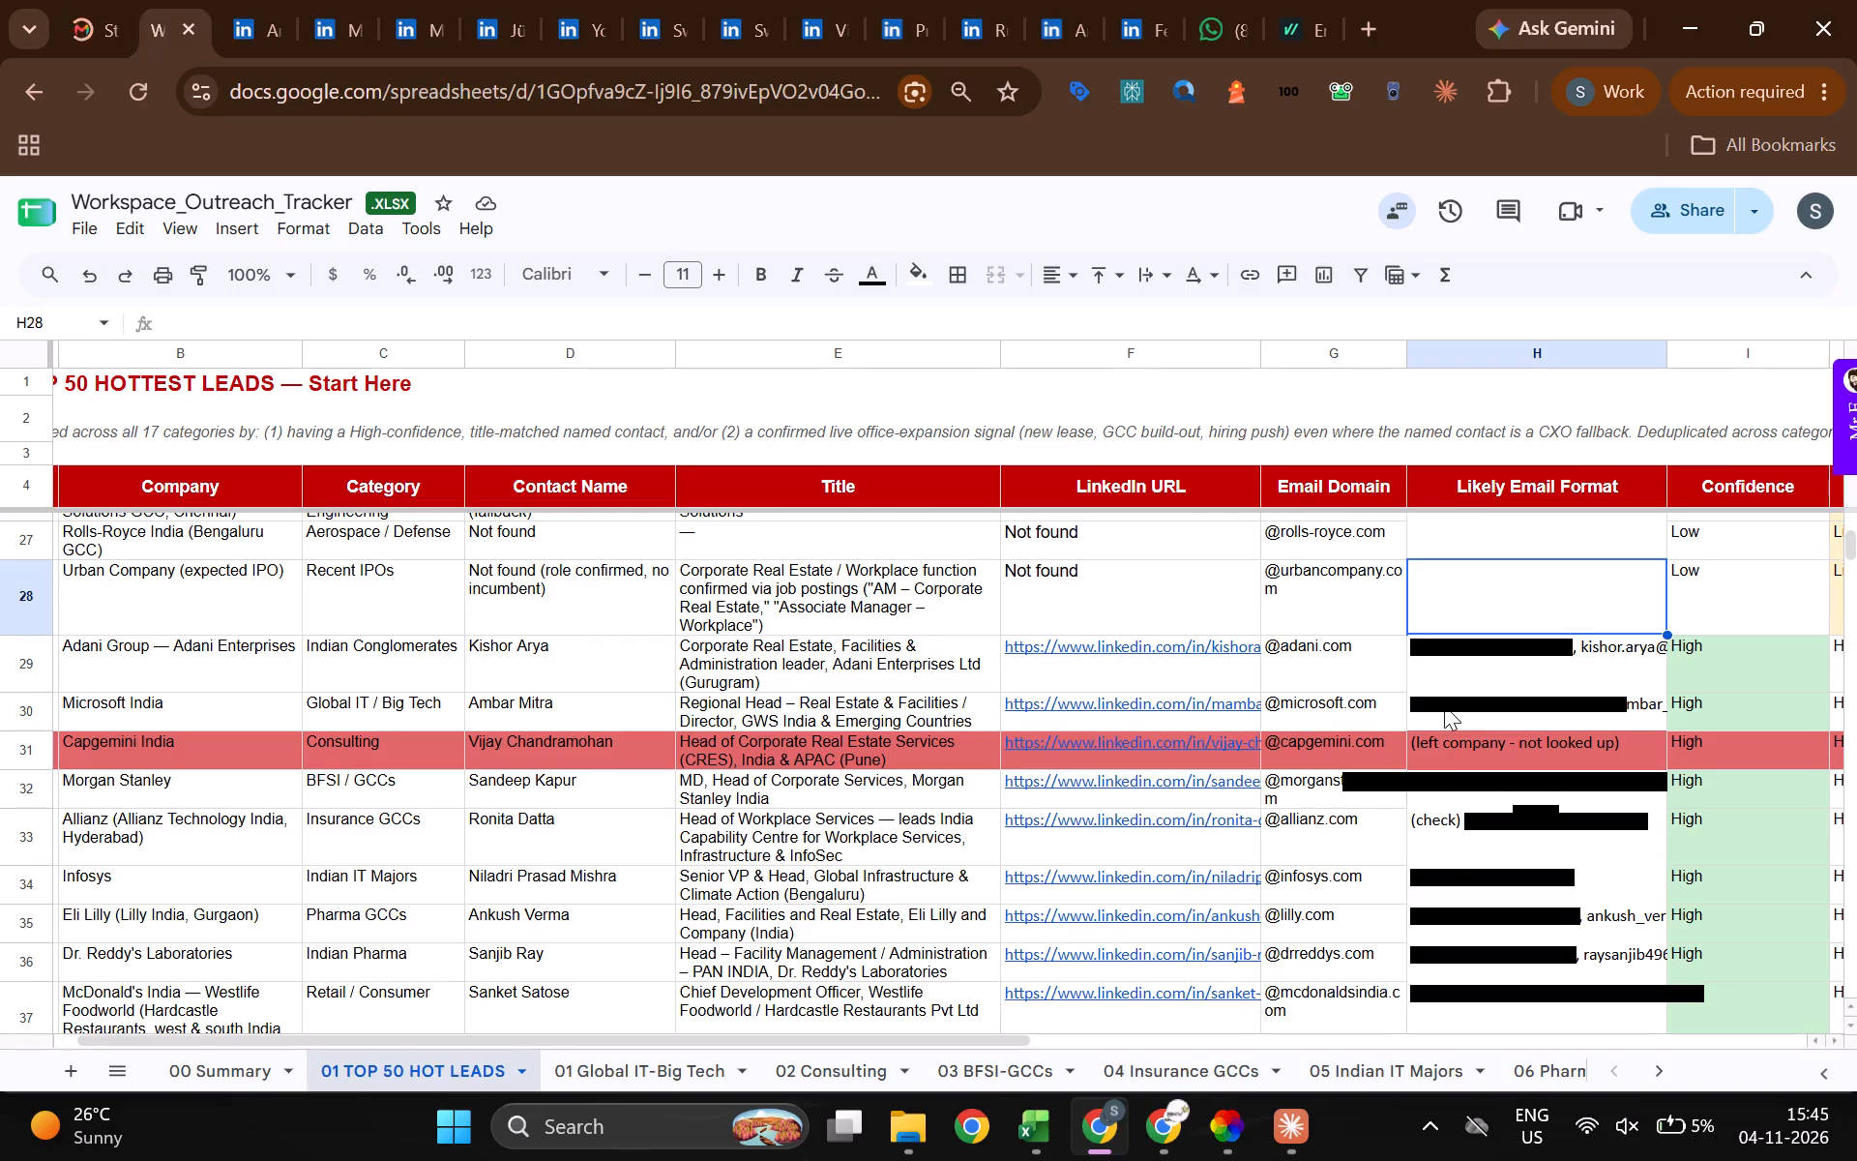
scroll(1444, 705, "down", 2)
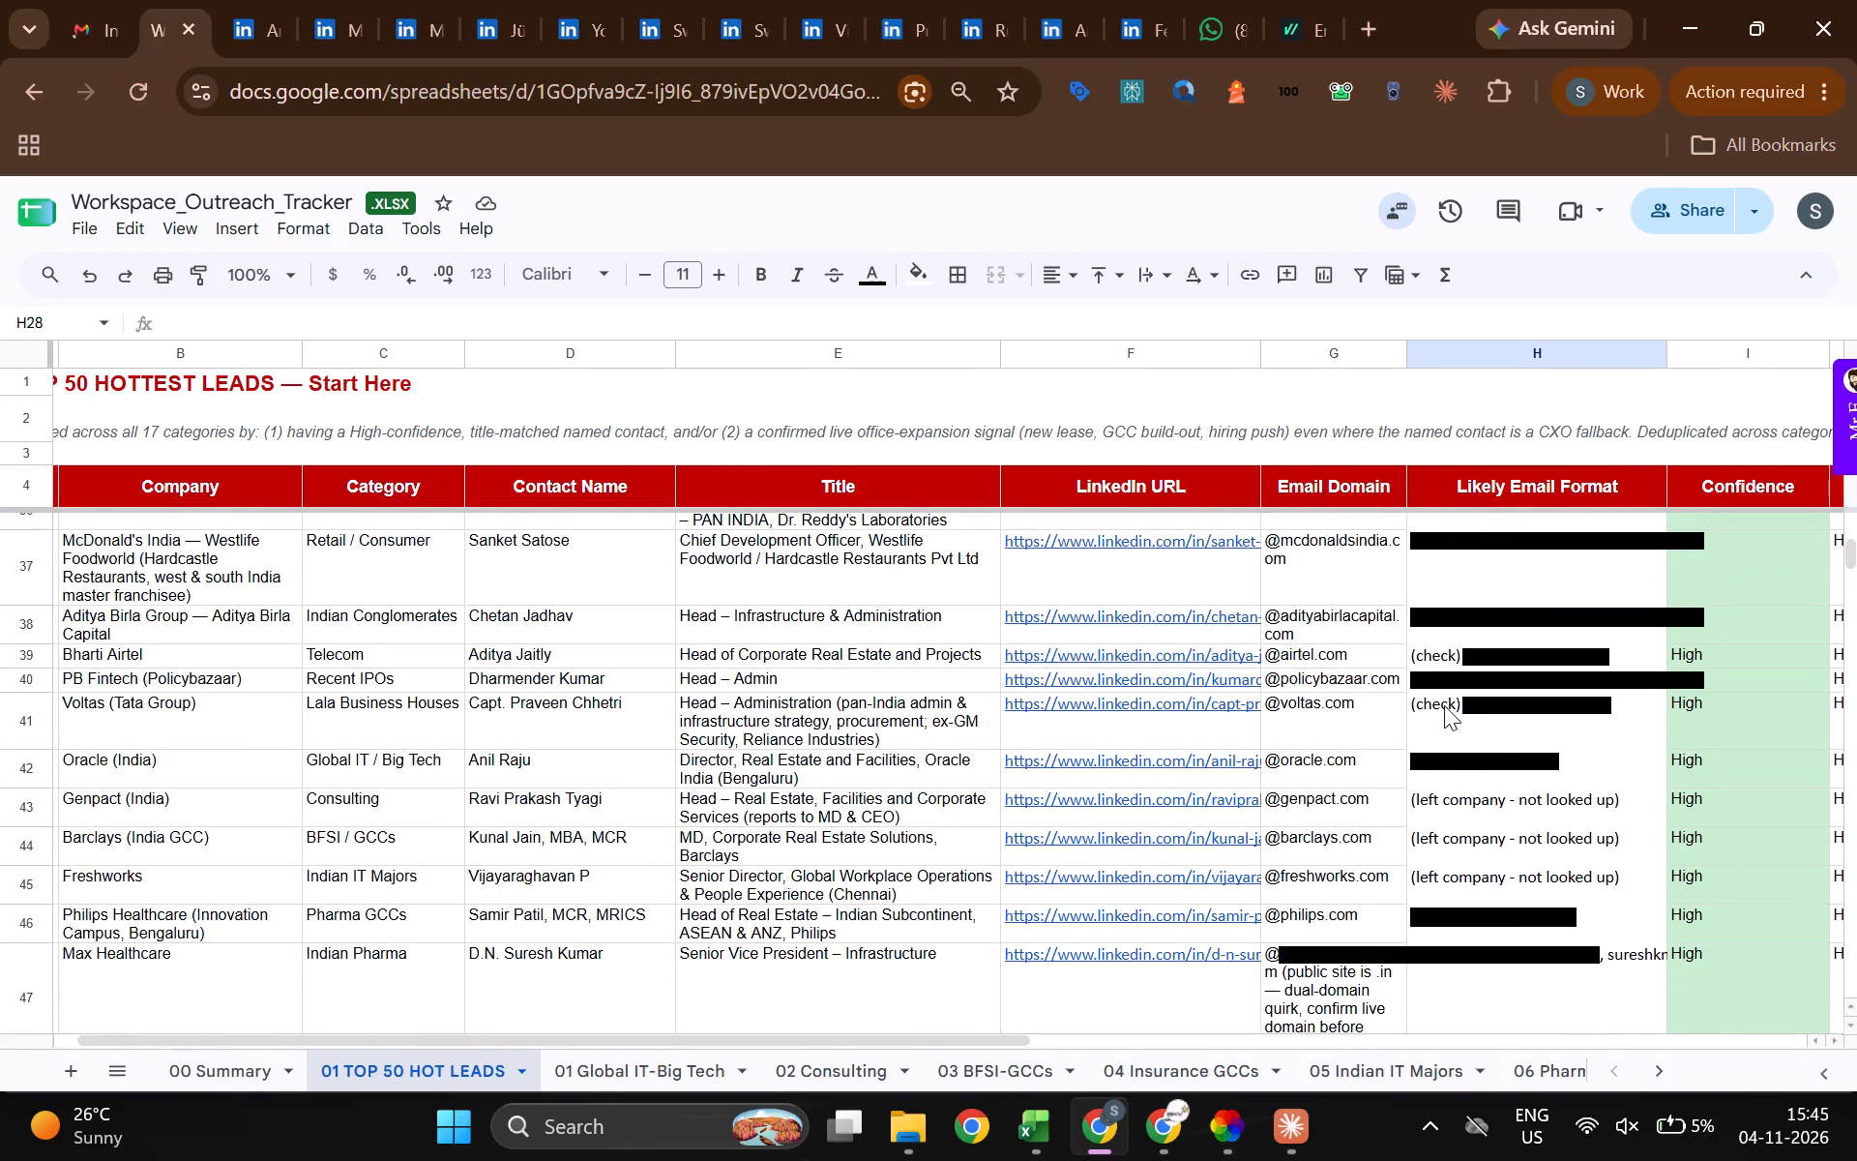
scroll(1442, 711, "down", 1)
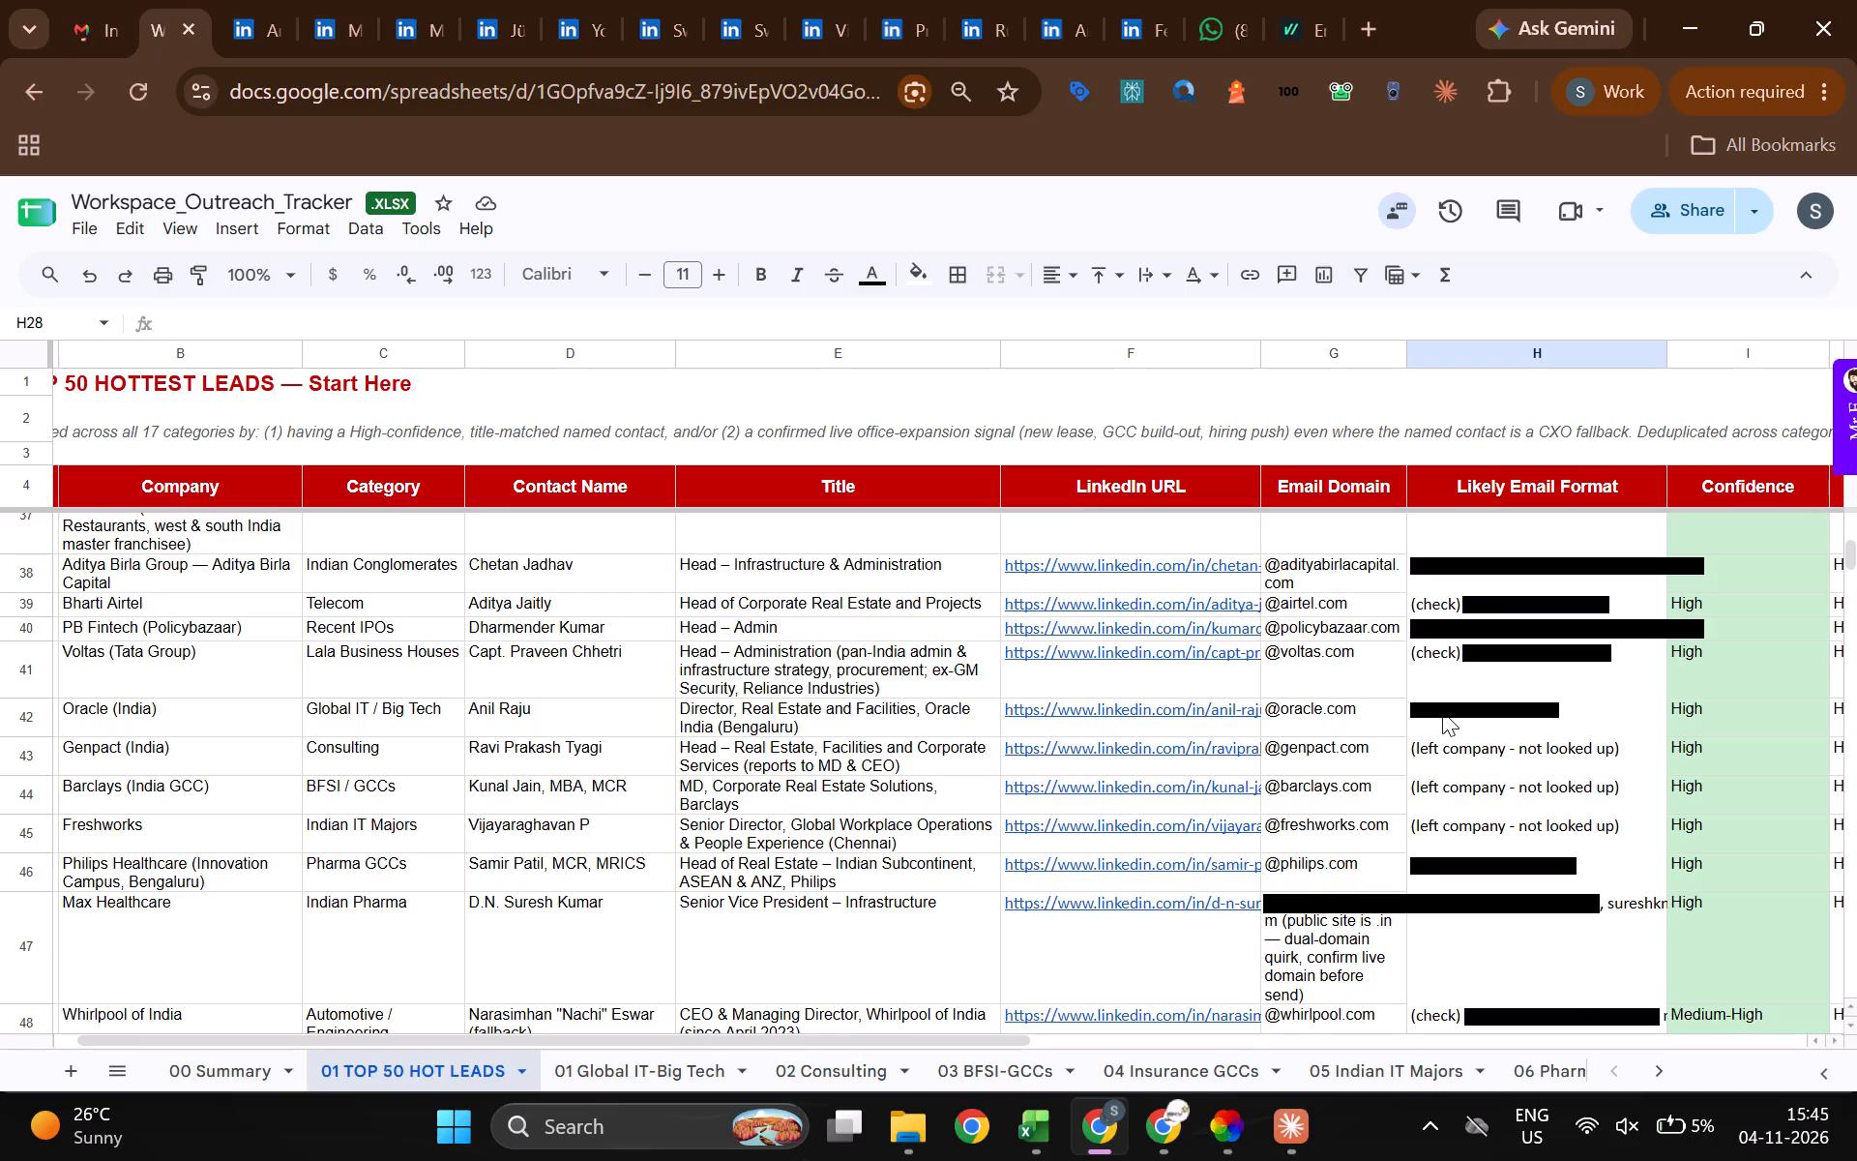
scroll(1454, 831, "down", 2)
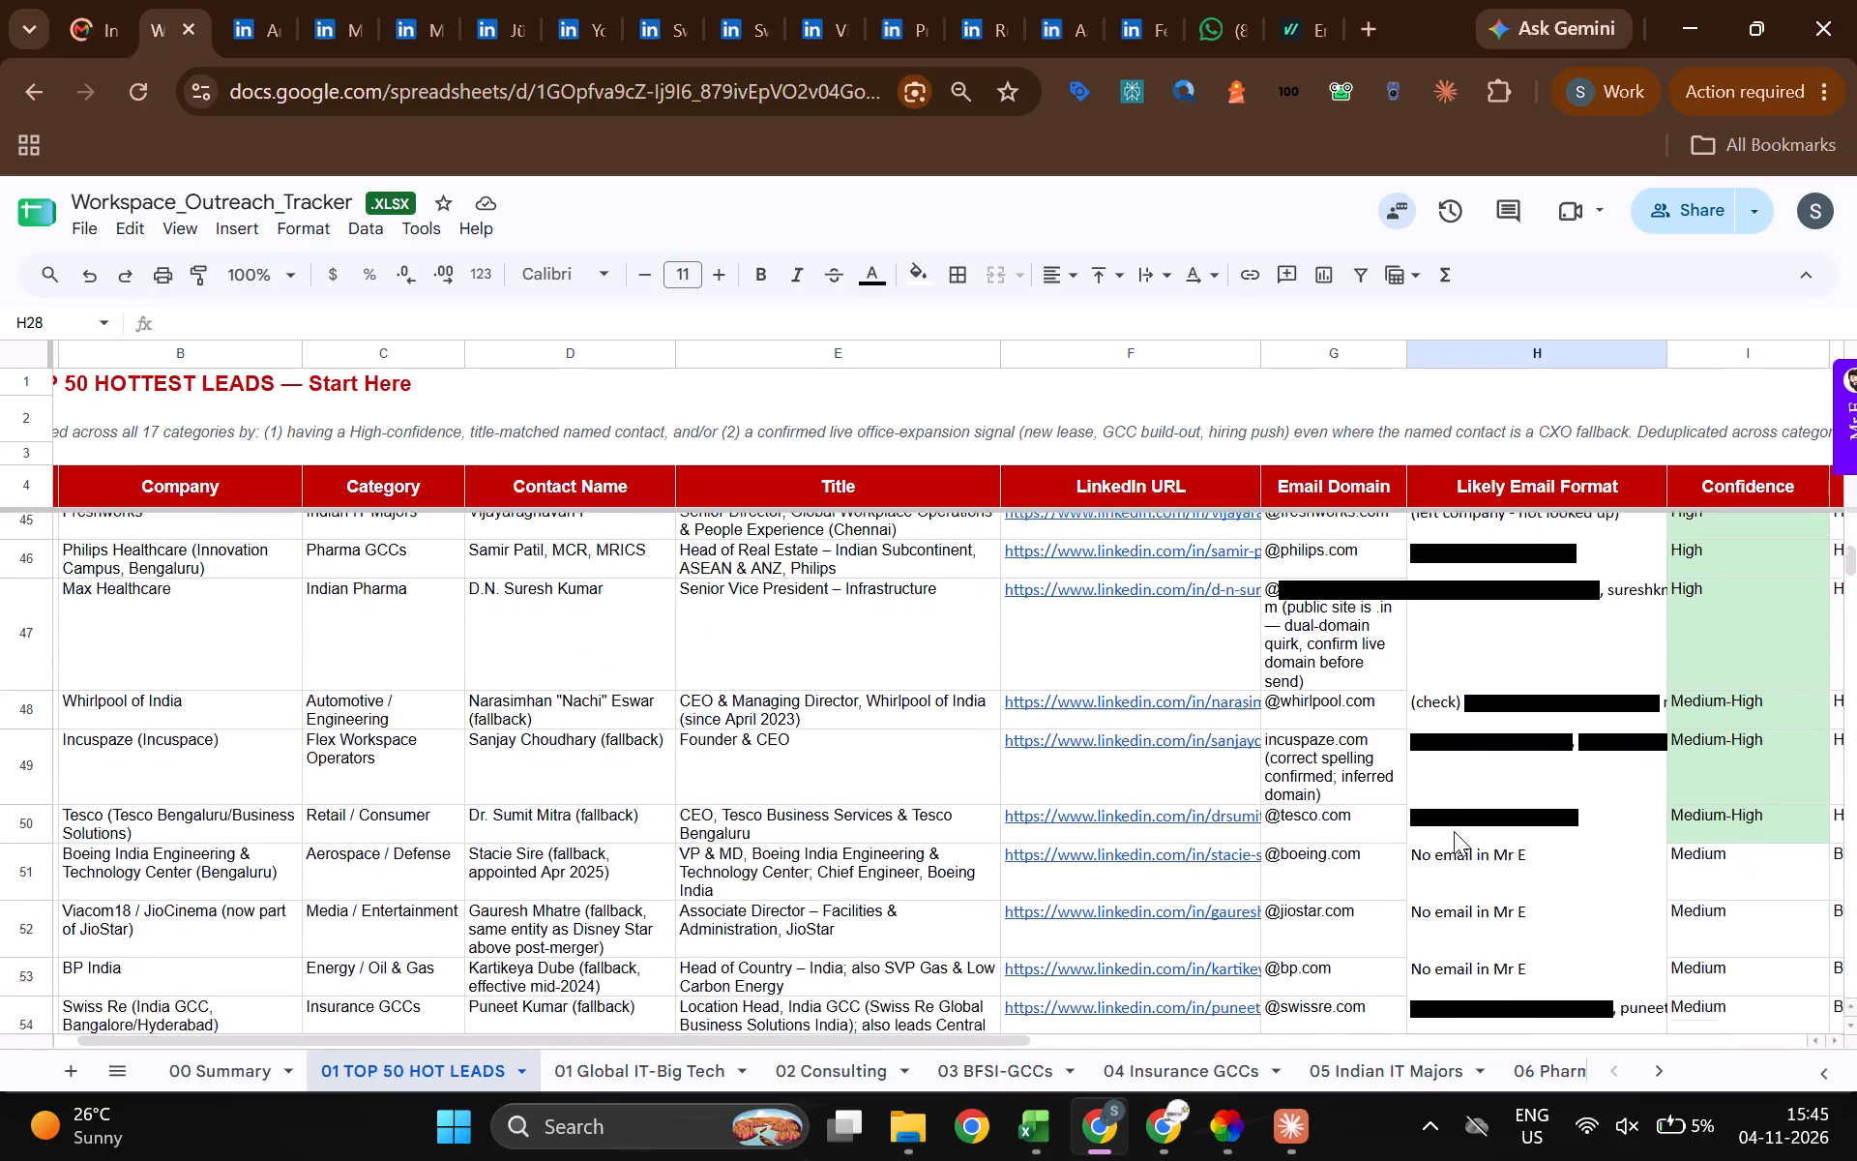
scroll(1454, 831, "down", 1)
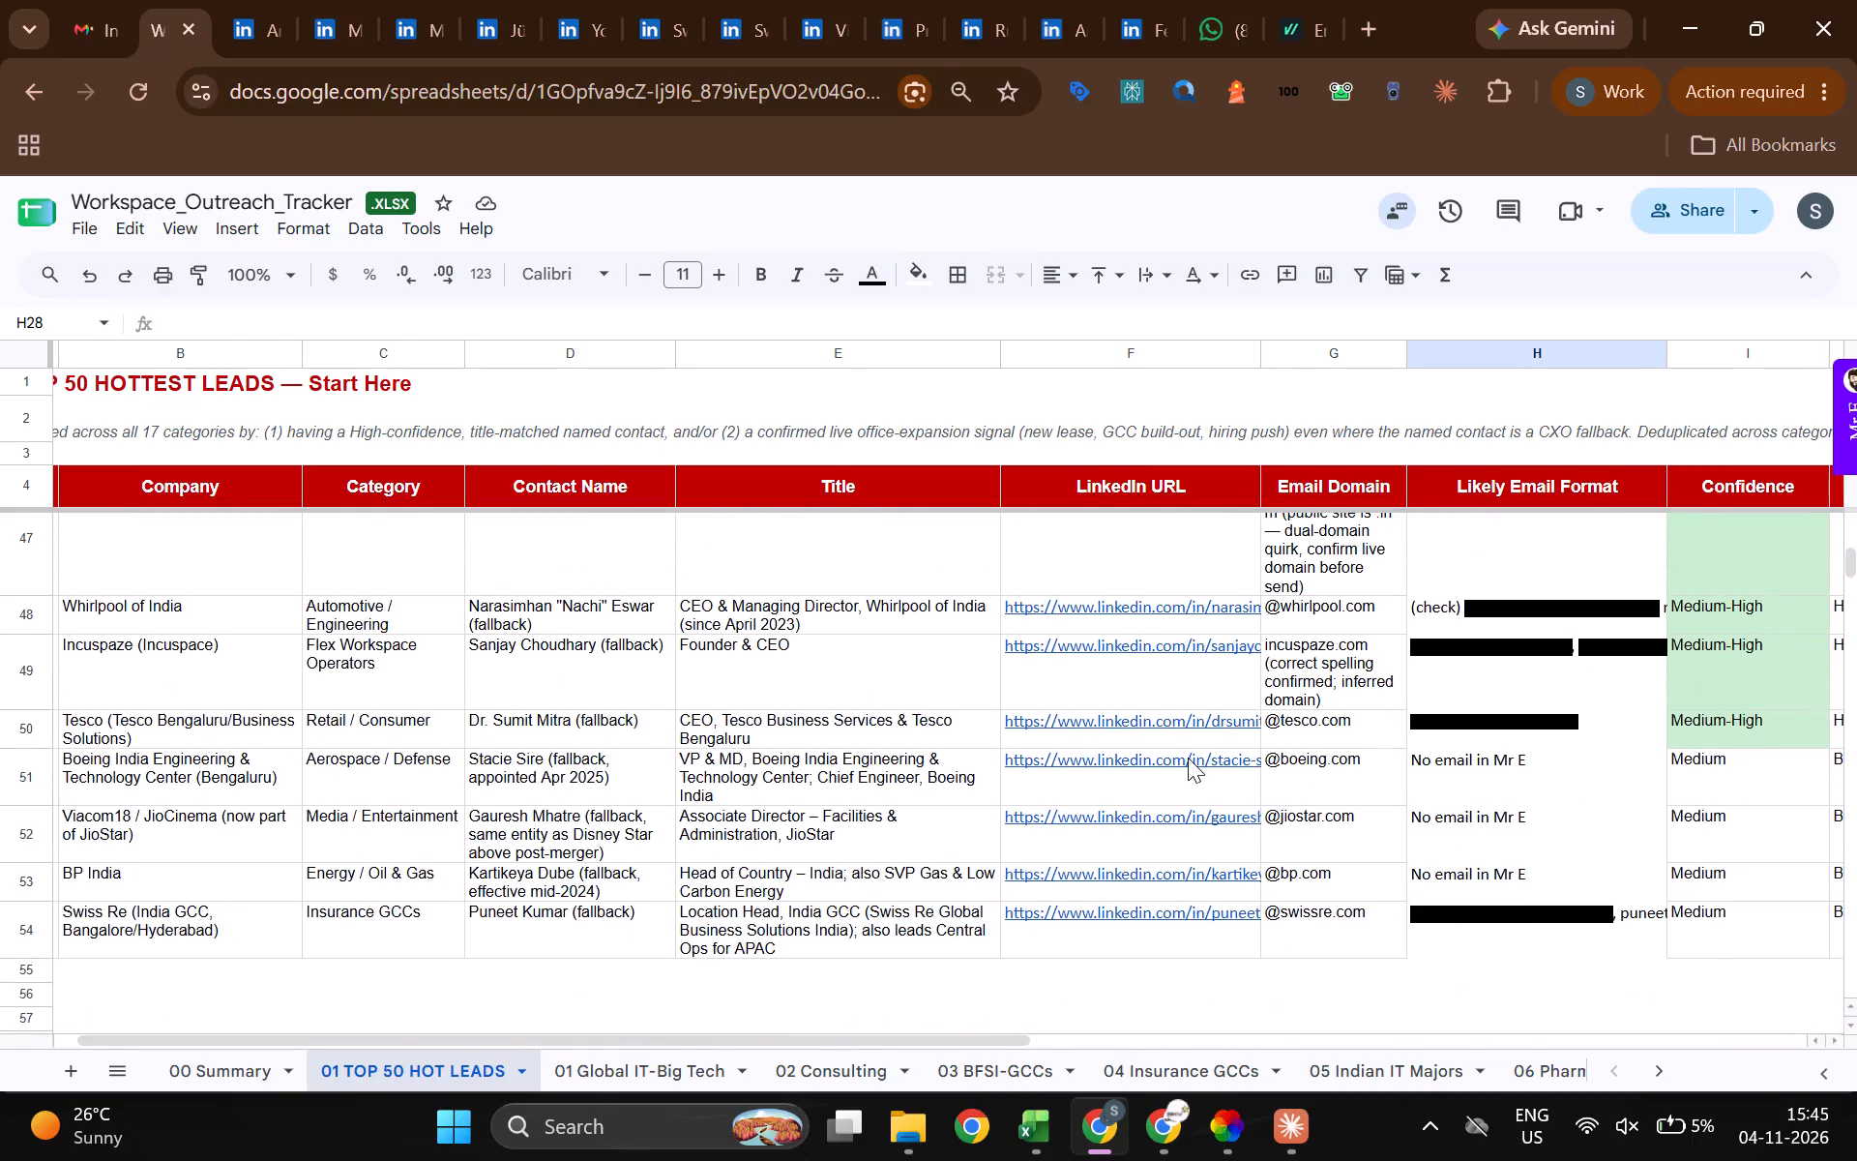
left_click(1188, 758)
left_click(1132, 837)
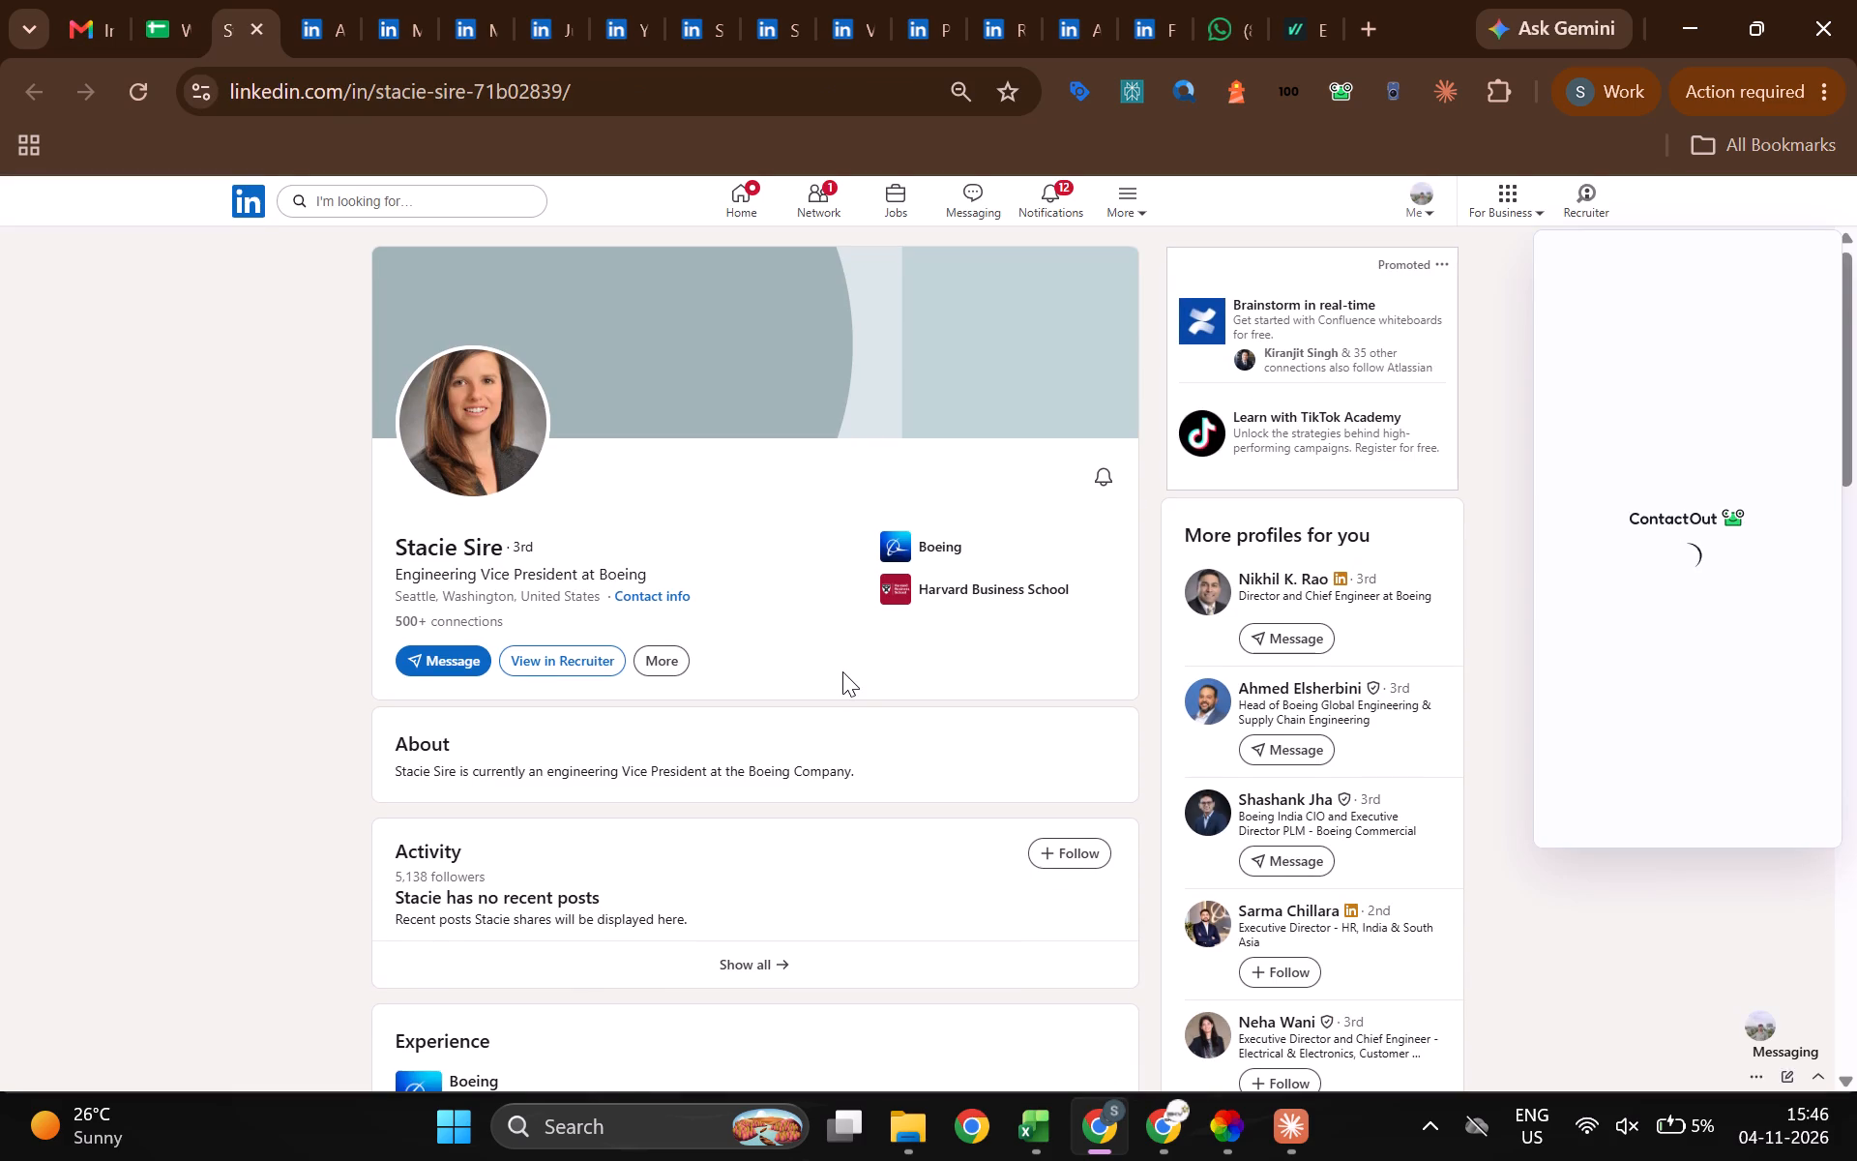
Return to the tracker and open the LinkedIn profile of the Viacom18 / JioCinema contact from row 52.
left_click(183, 0)
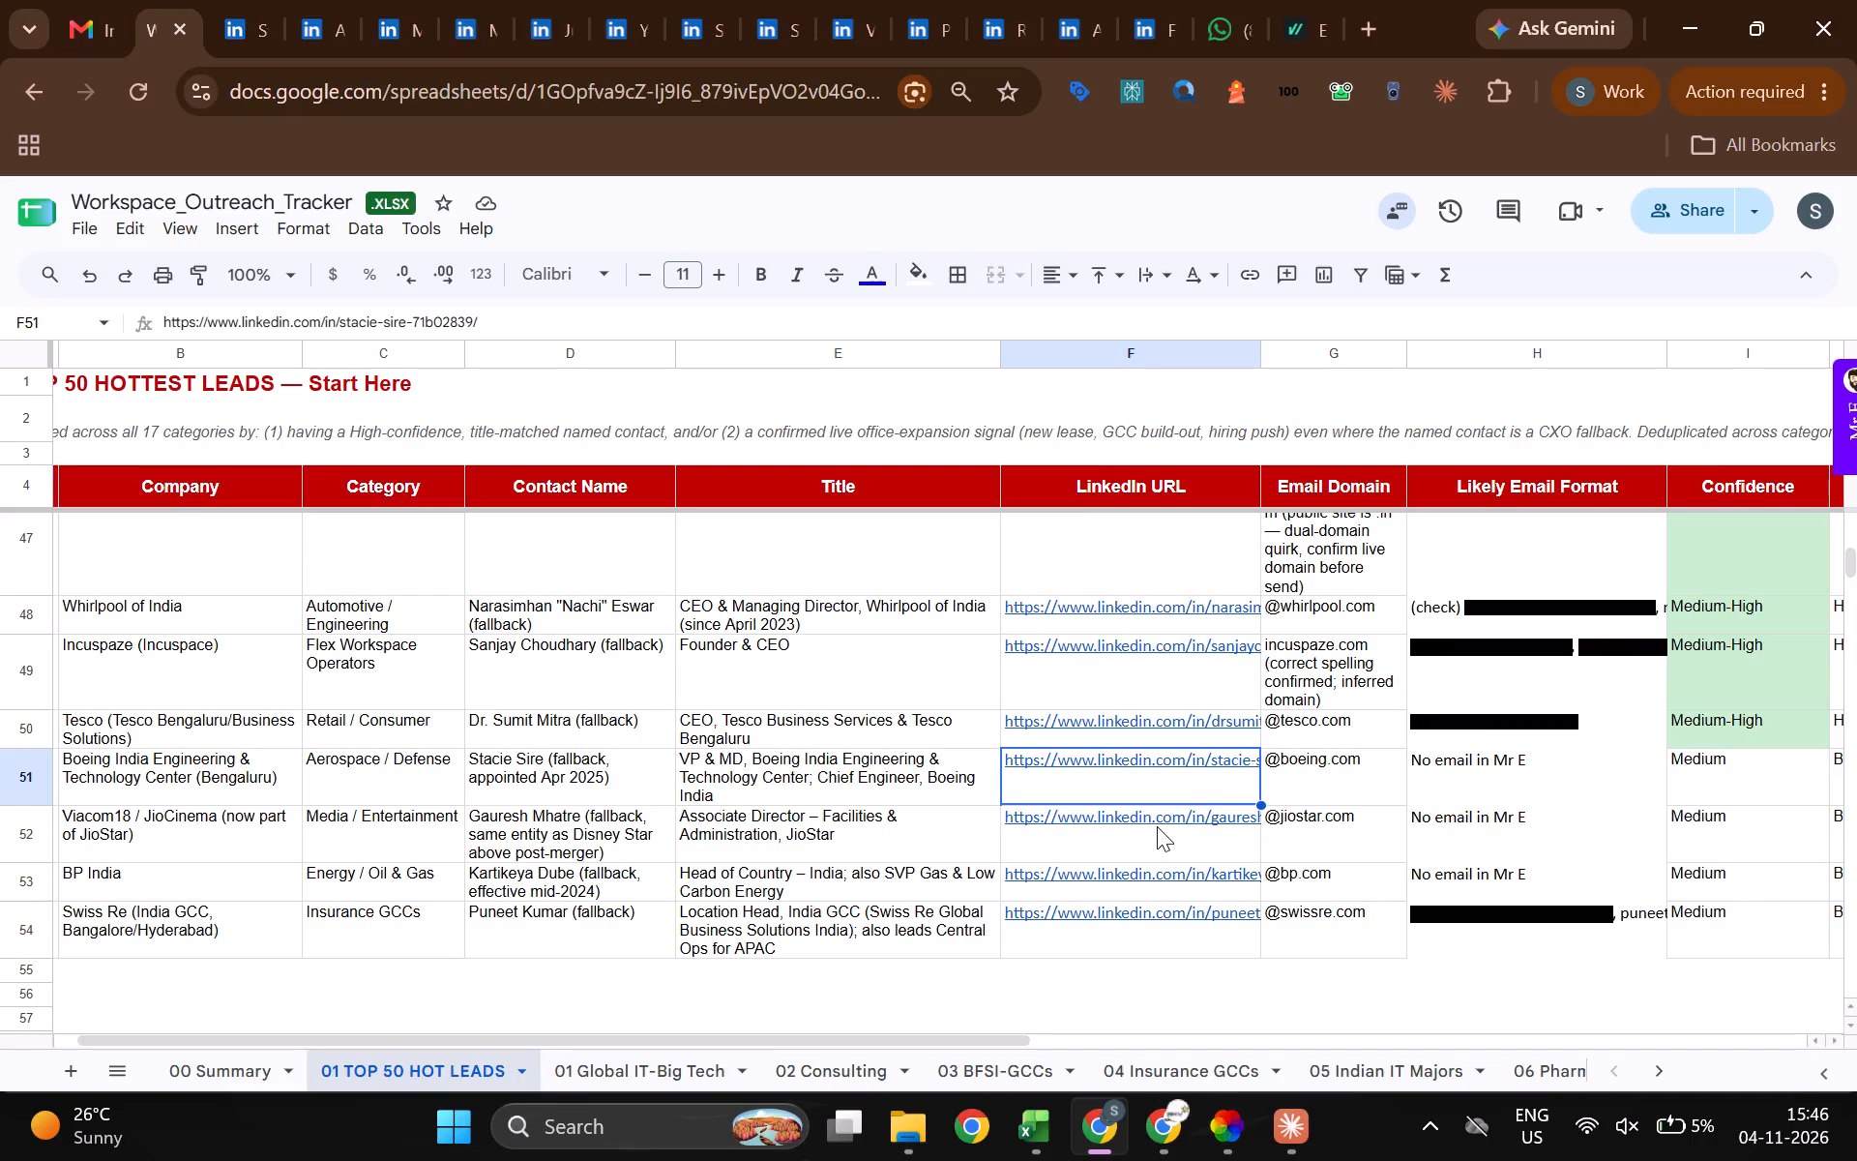
left_click(1157, 826)
left_click(1127, 895)
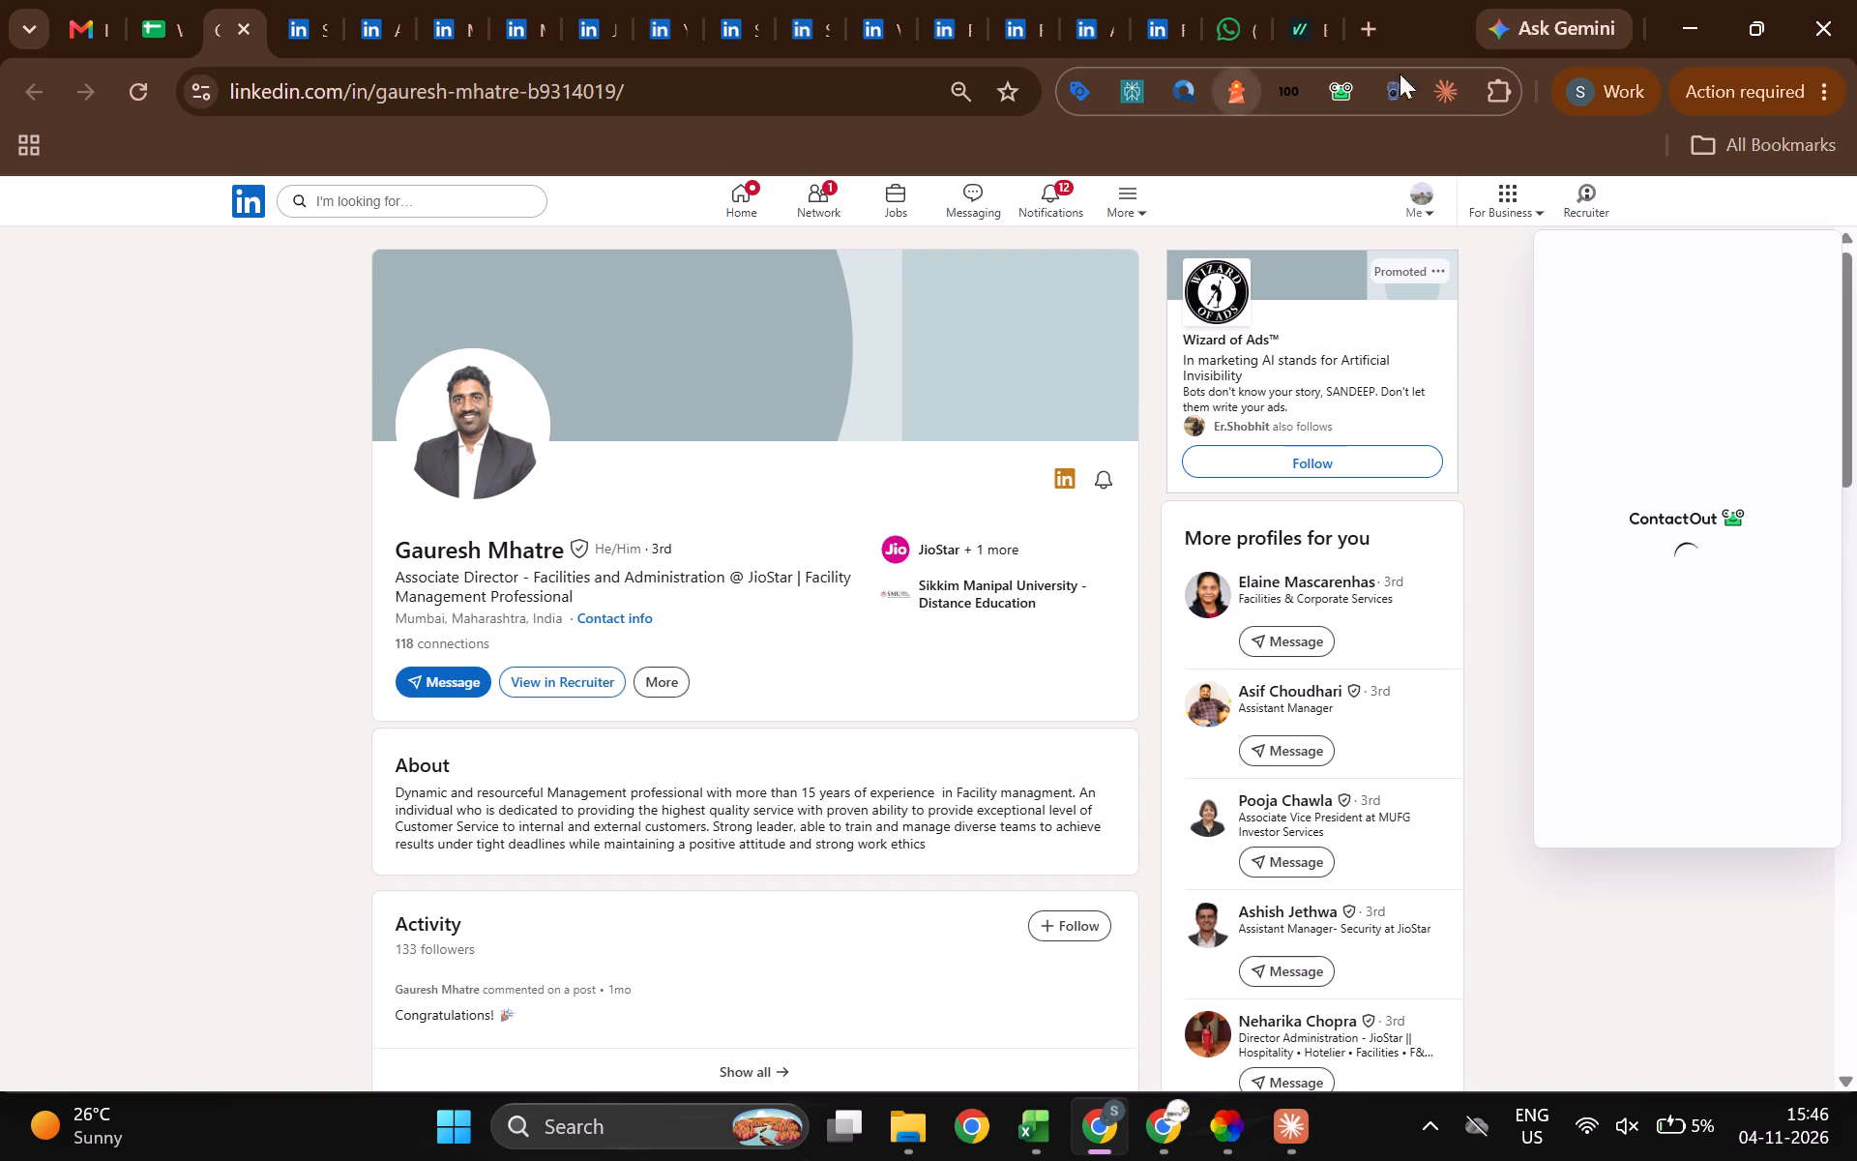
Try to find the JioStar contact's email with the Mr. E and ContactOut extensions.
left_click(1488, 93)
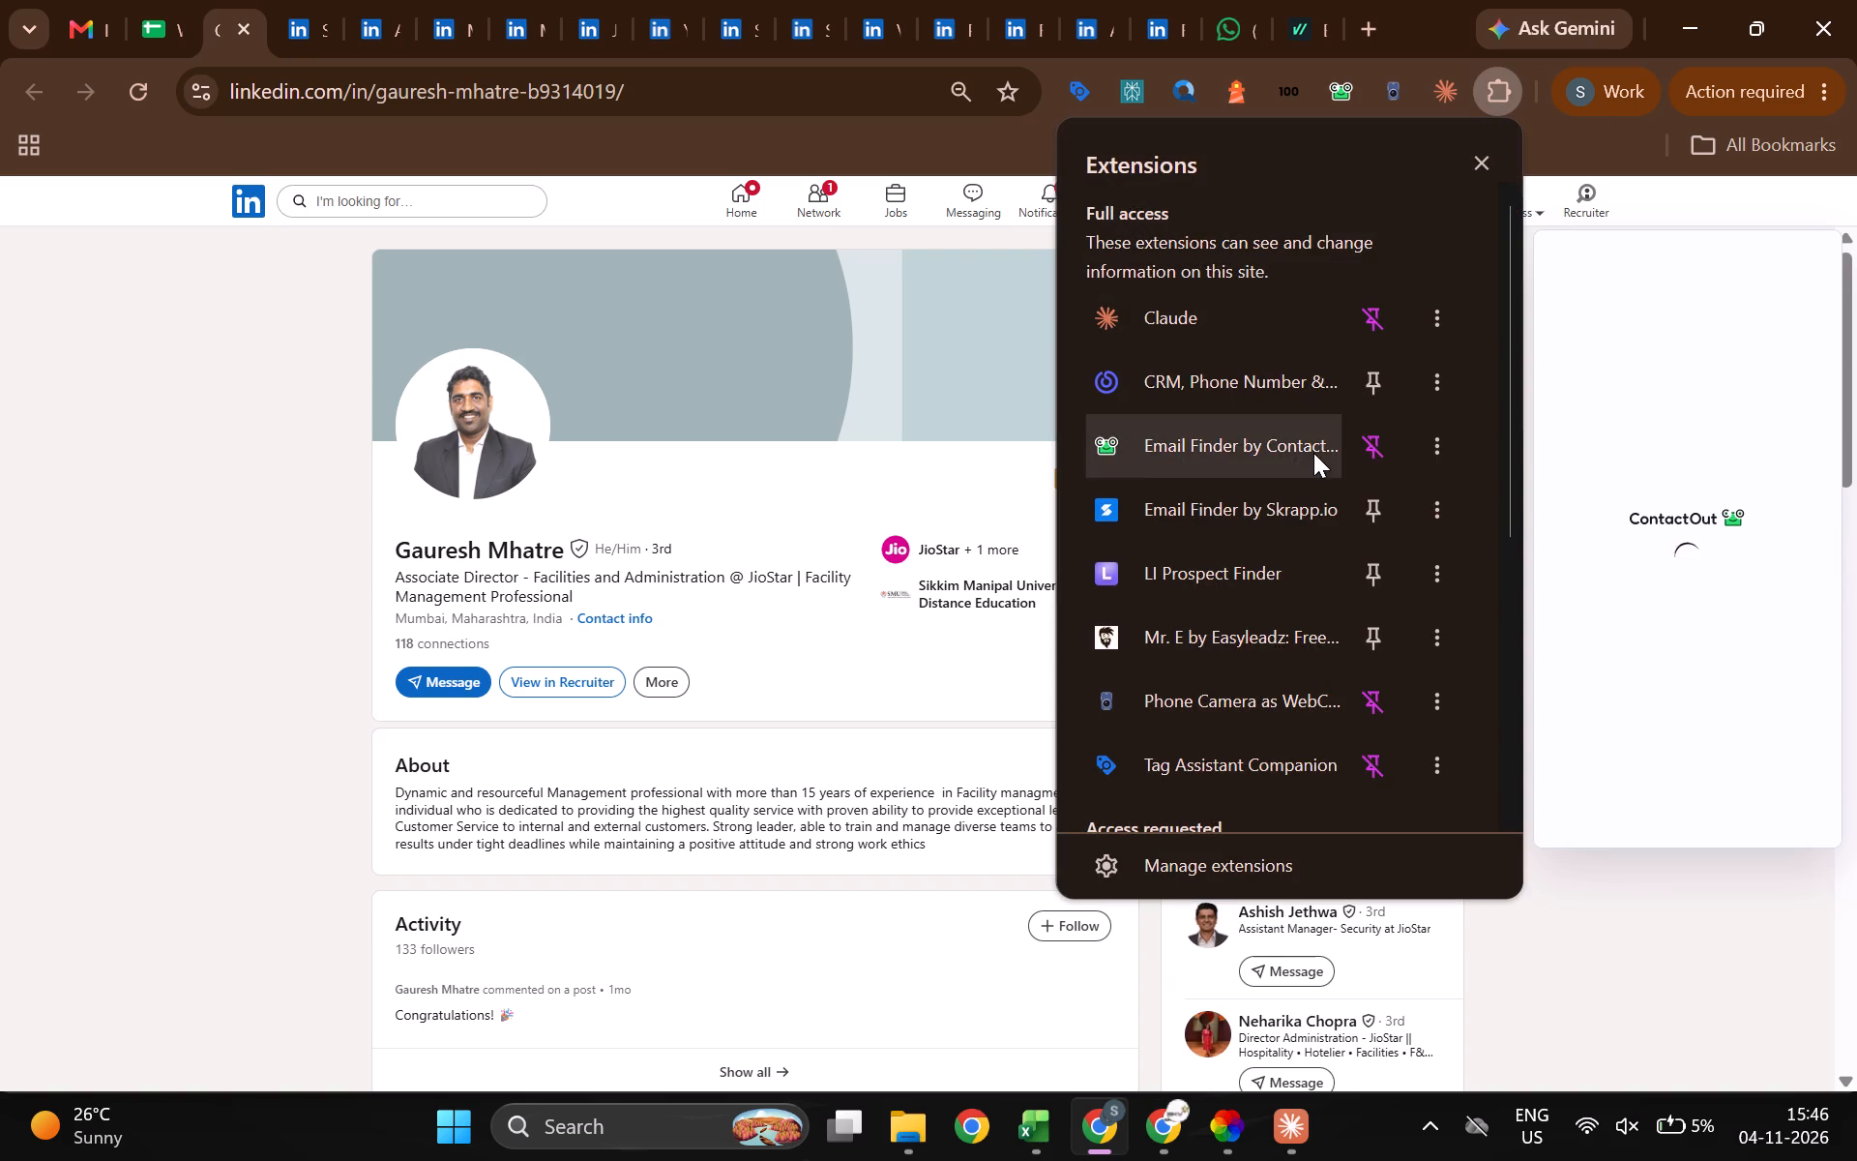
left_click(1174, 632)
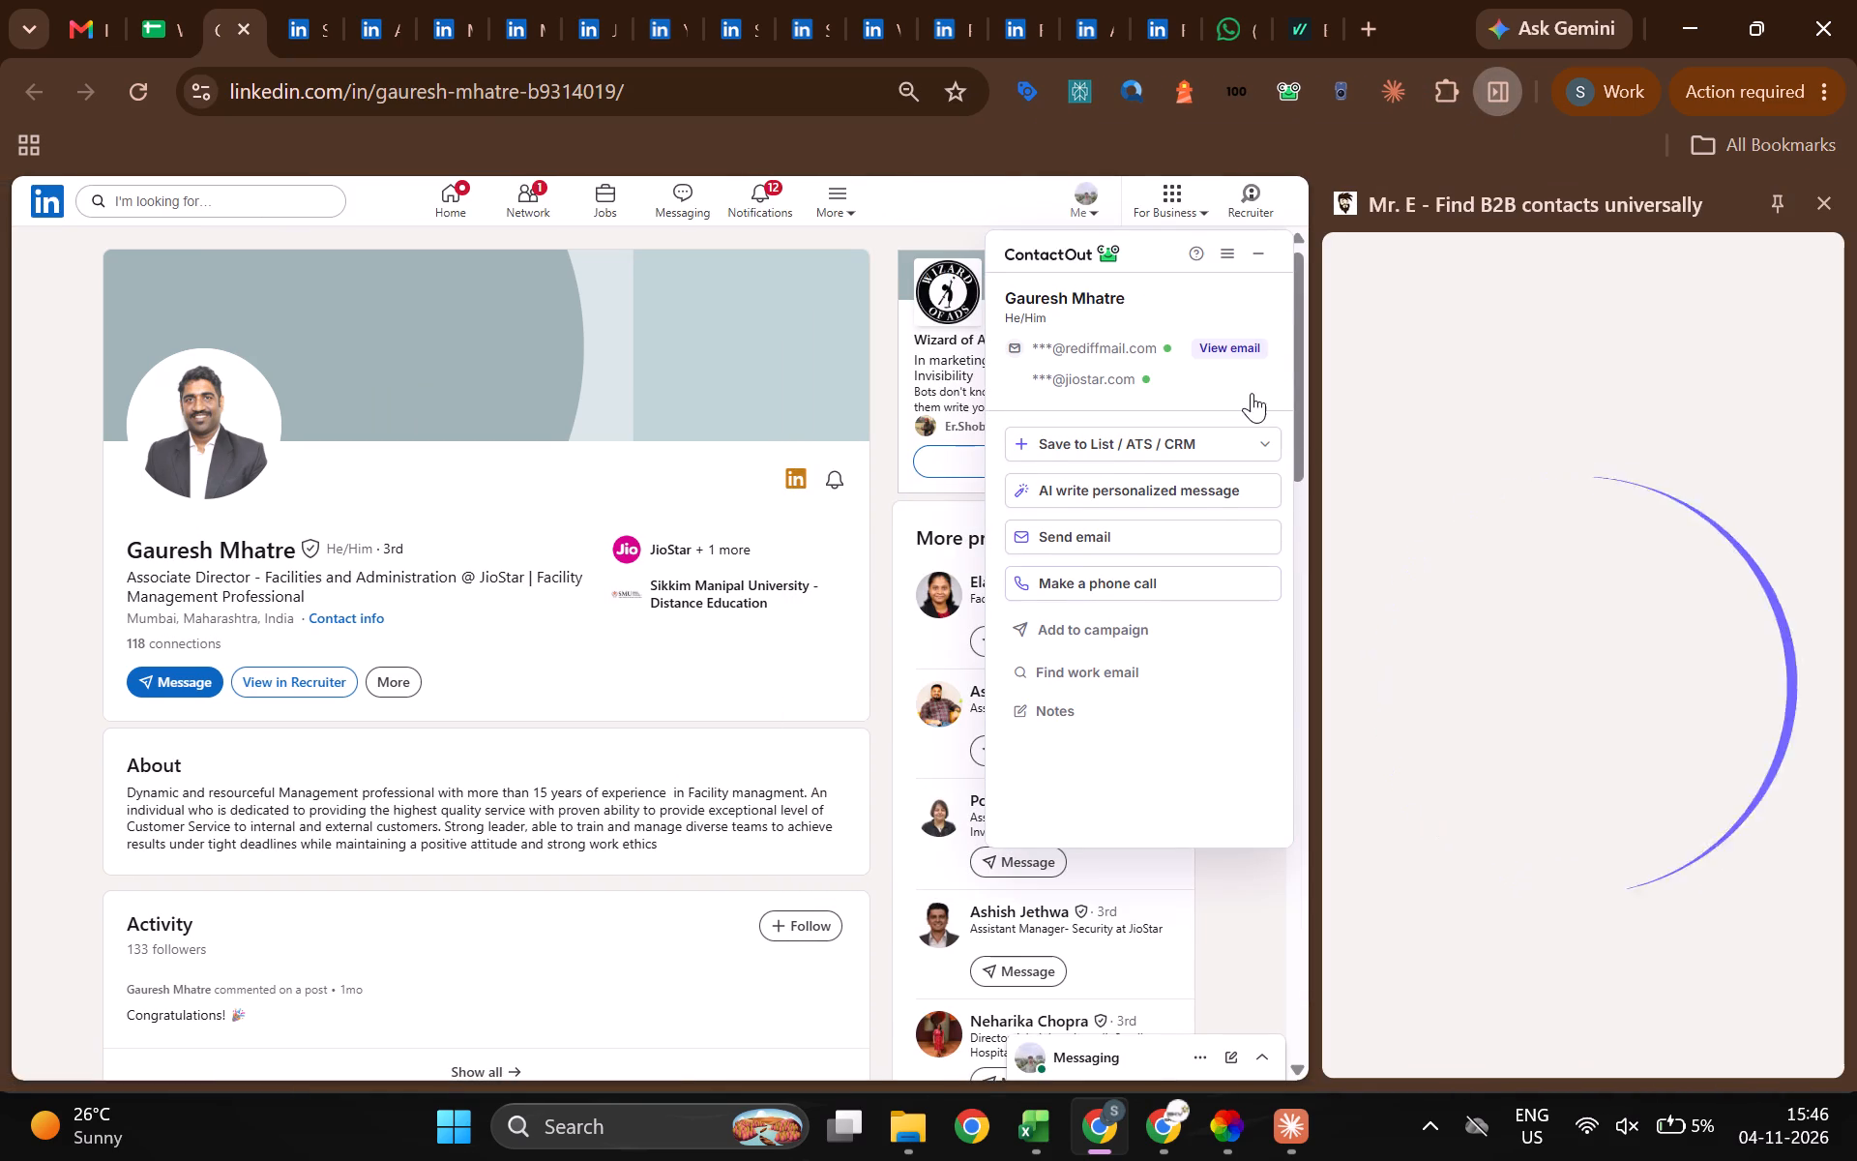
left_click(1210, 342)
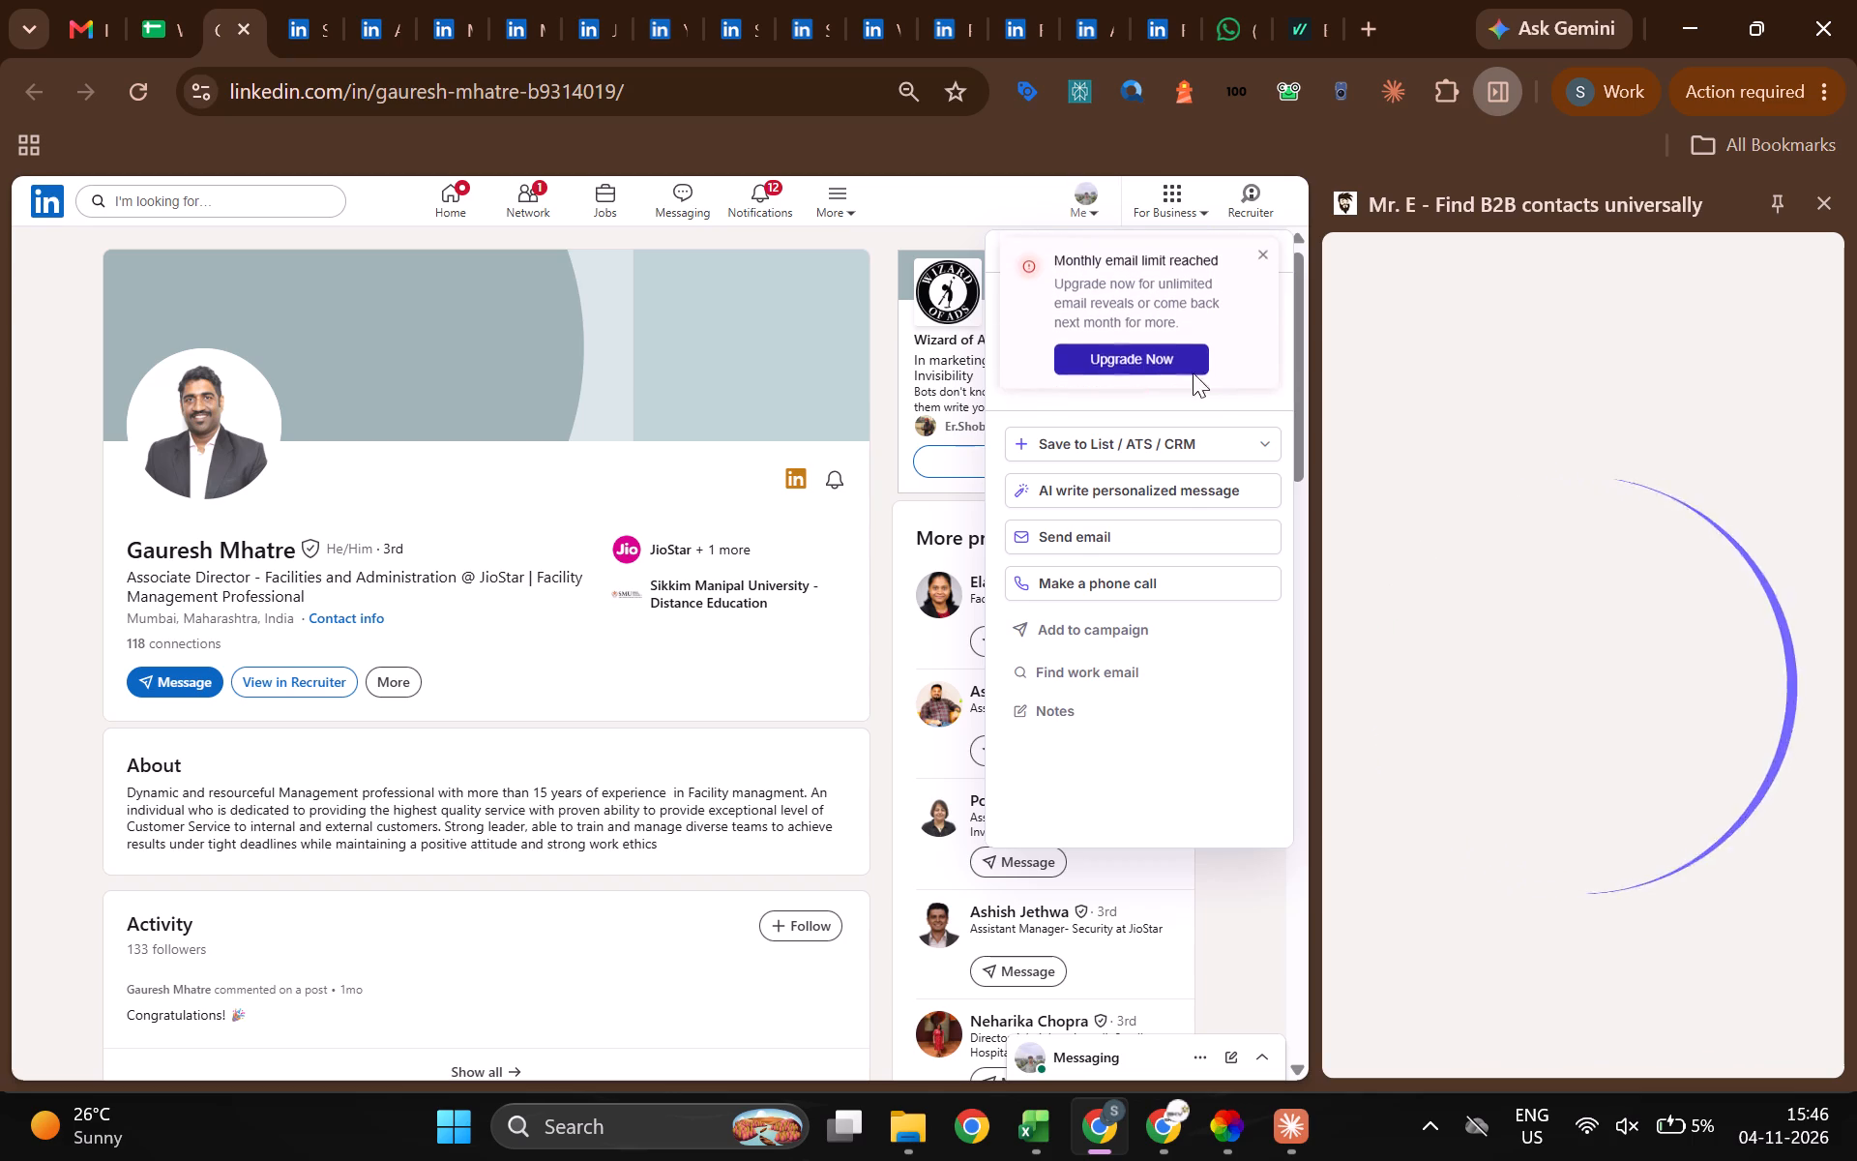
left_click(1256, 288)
Find the JioStar contact's email with the Skrapp.io extension and enter it in bold in the tracker's Likely Email Format cell H52.
left_click(1440, 87)
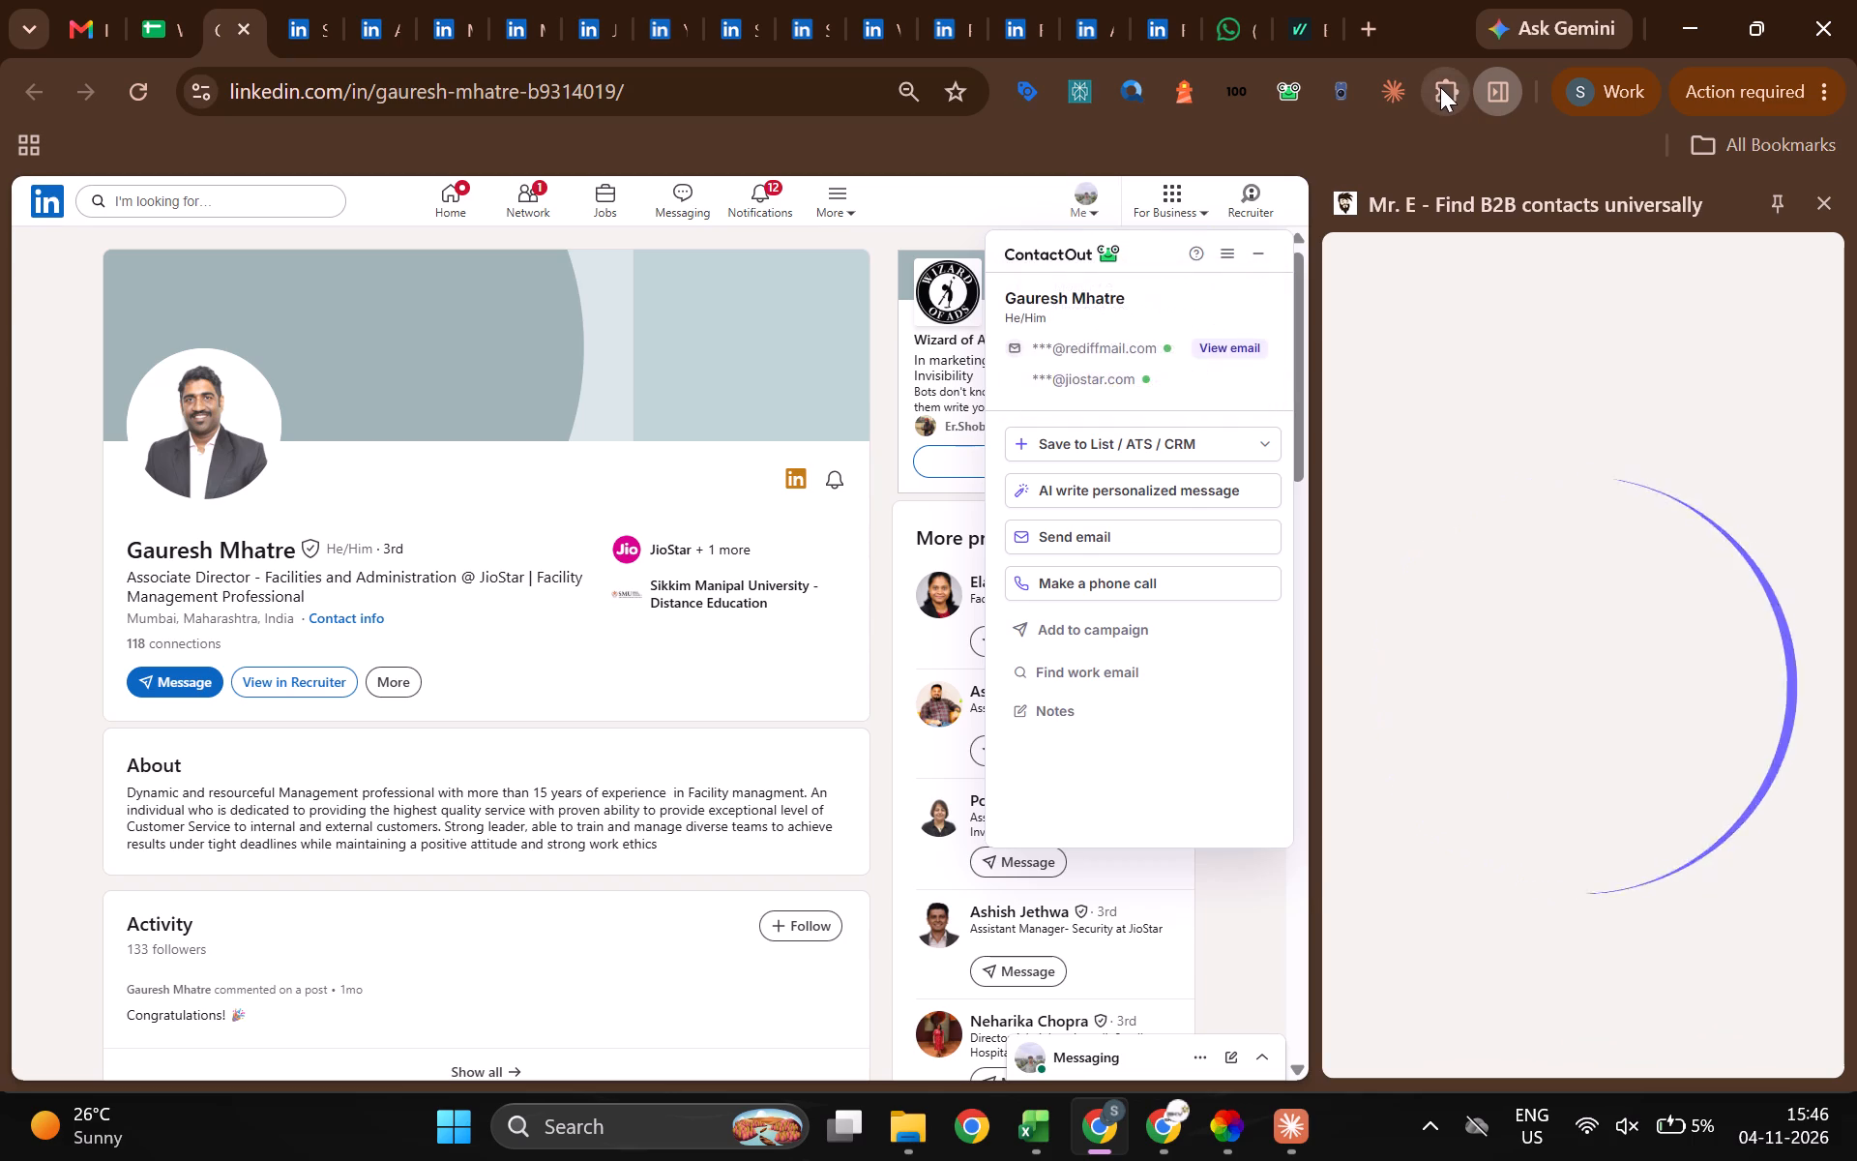
left_click(1140, 525)
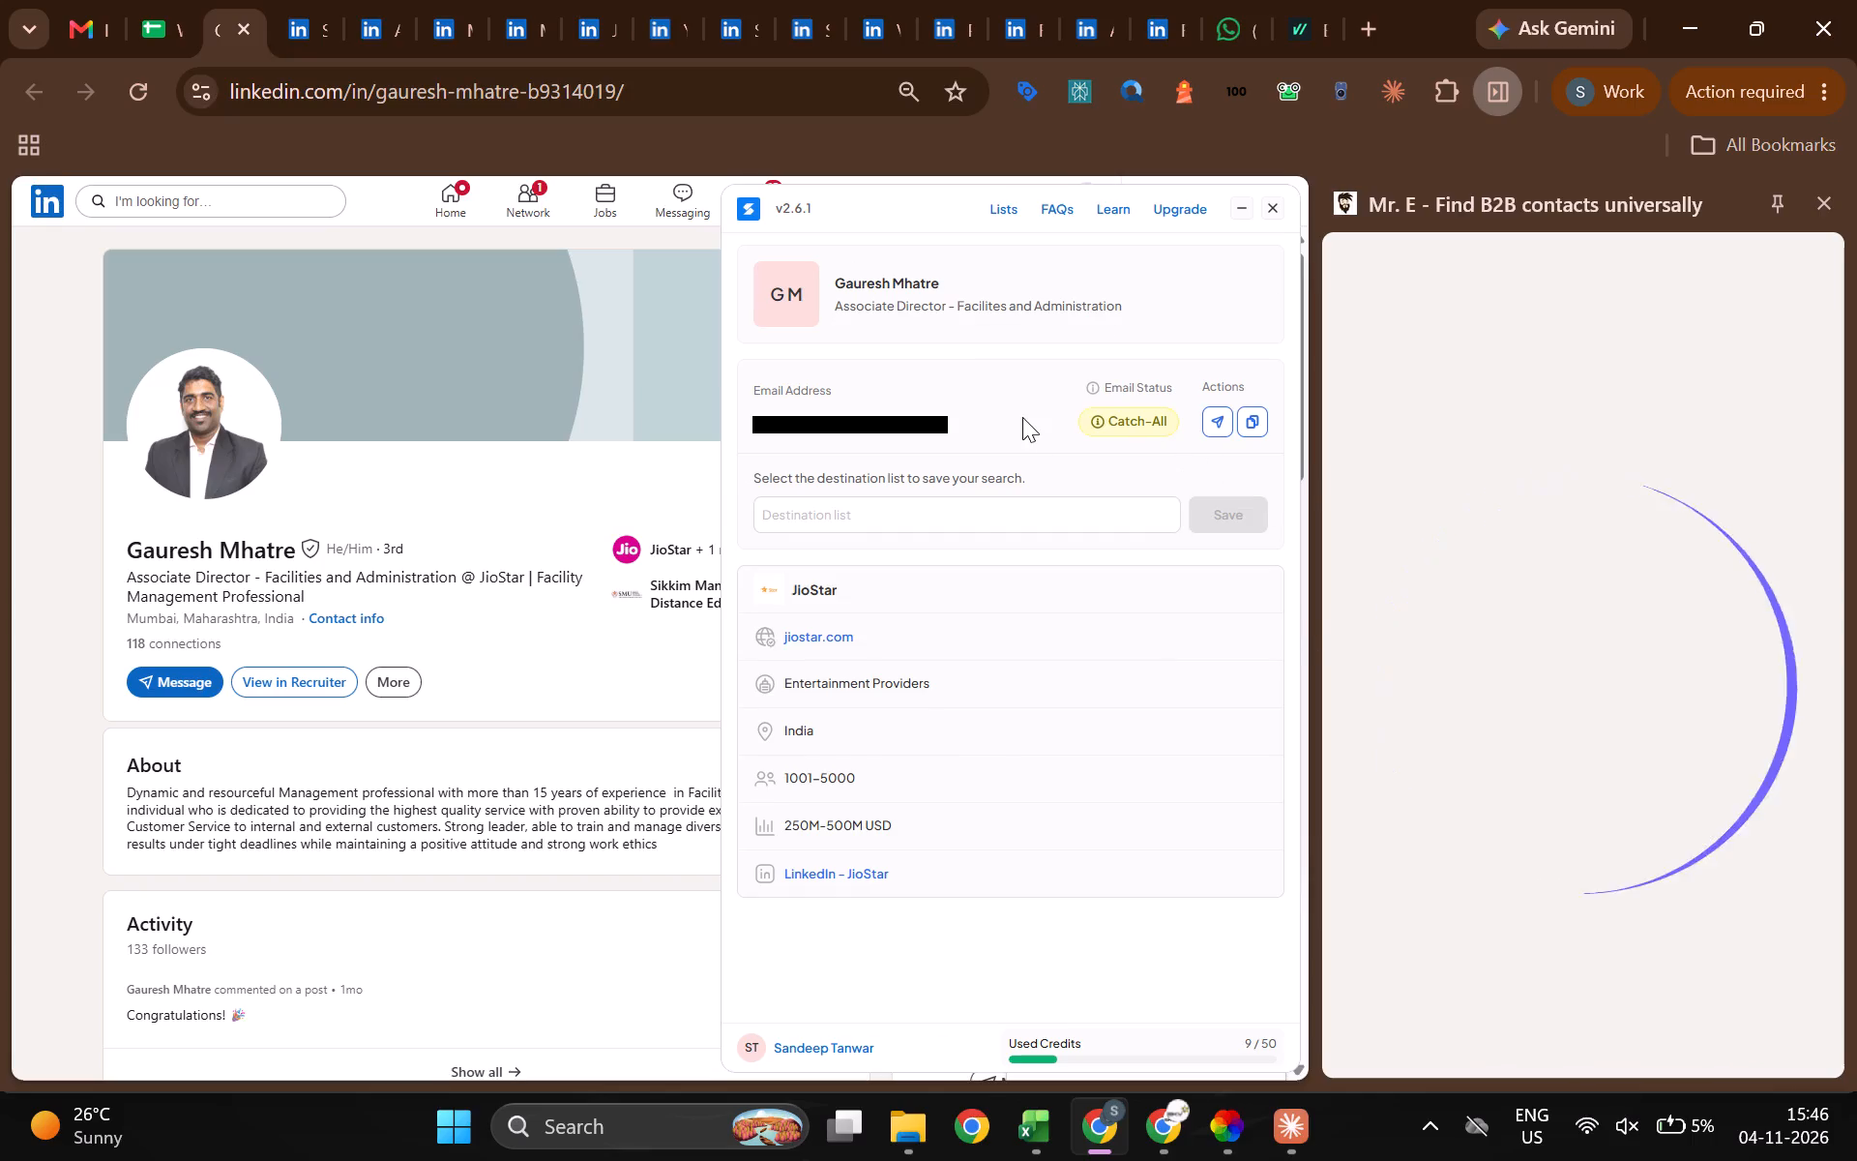
left_click_drag(954, 422, 747, 423)
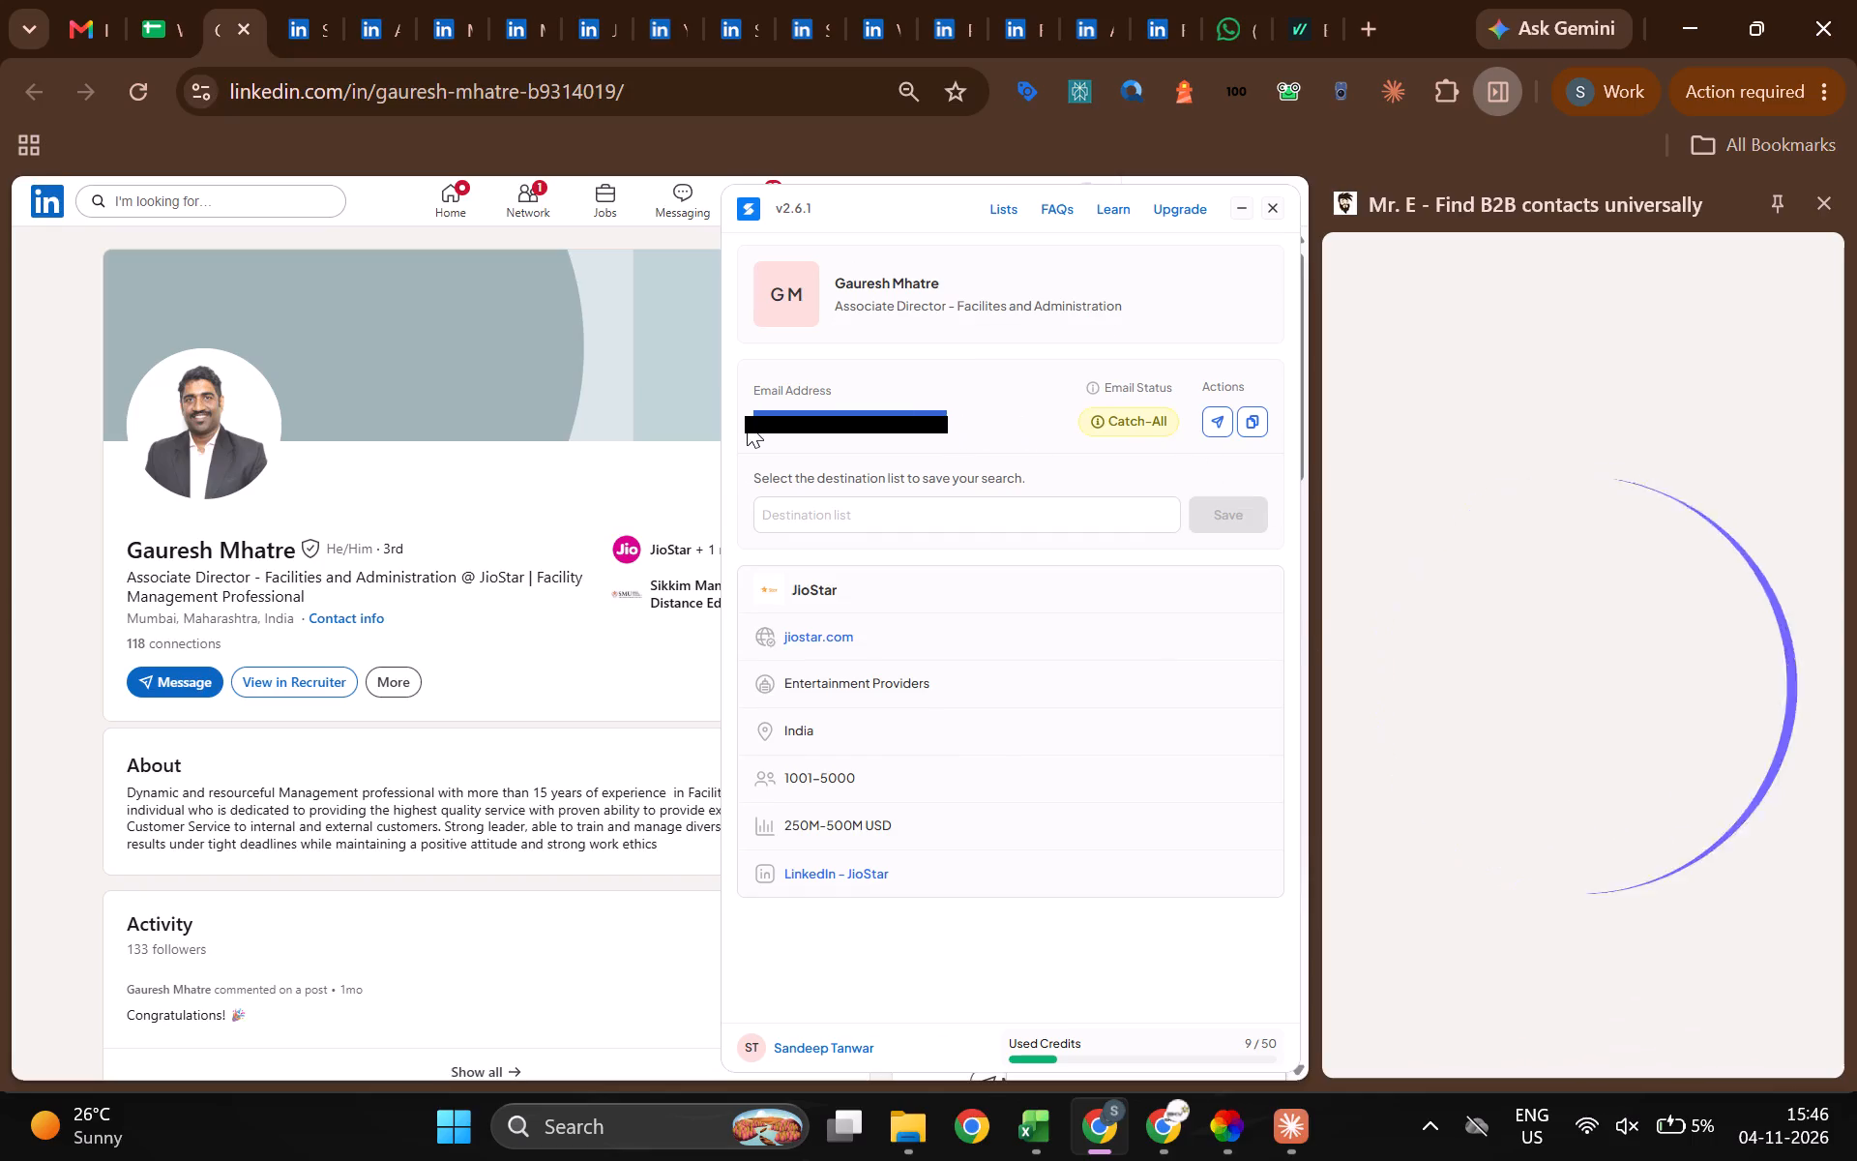
key("ctrl+c")
left_click(150, 0)
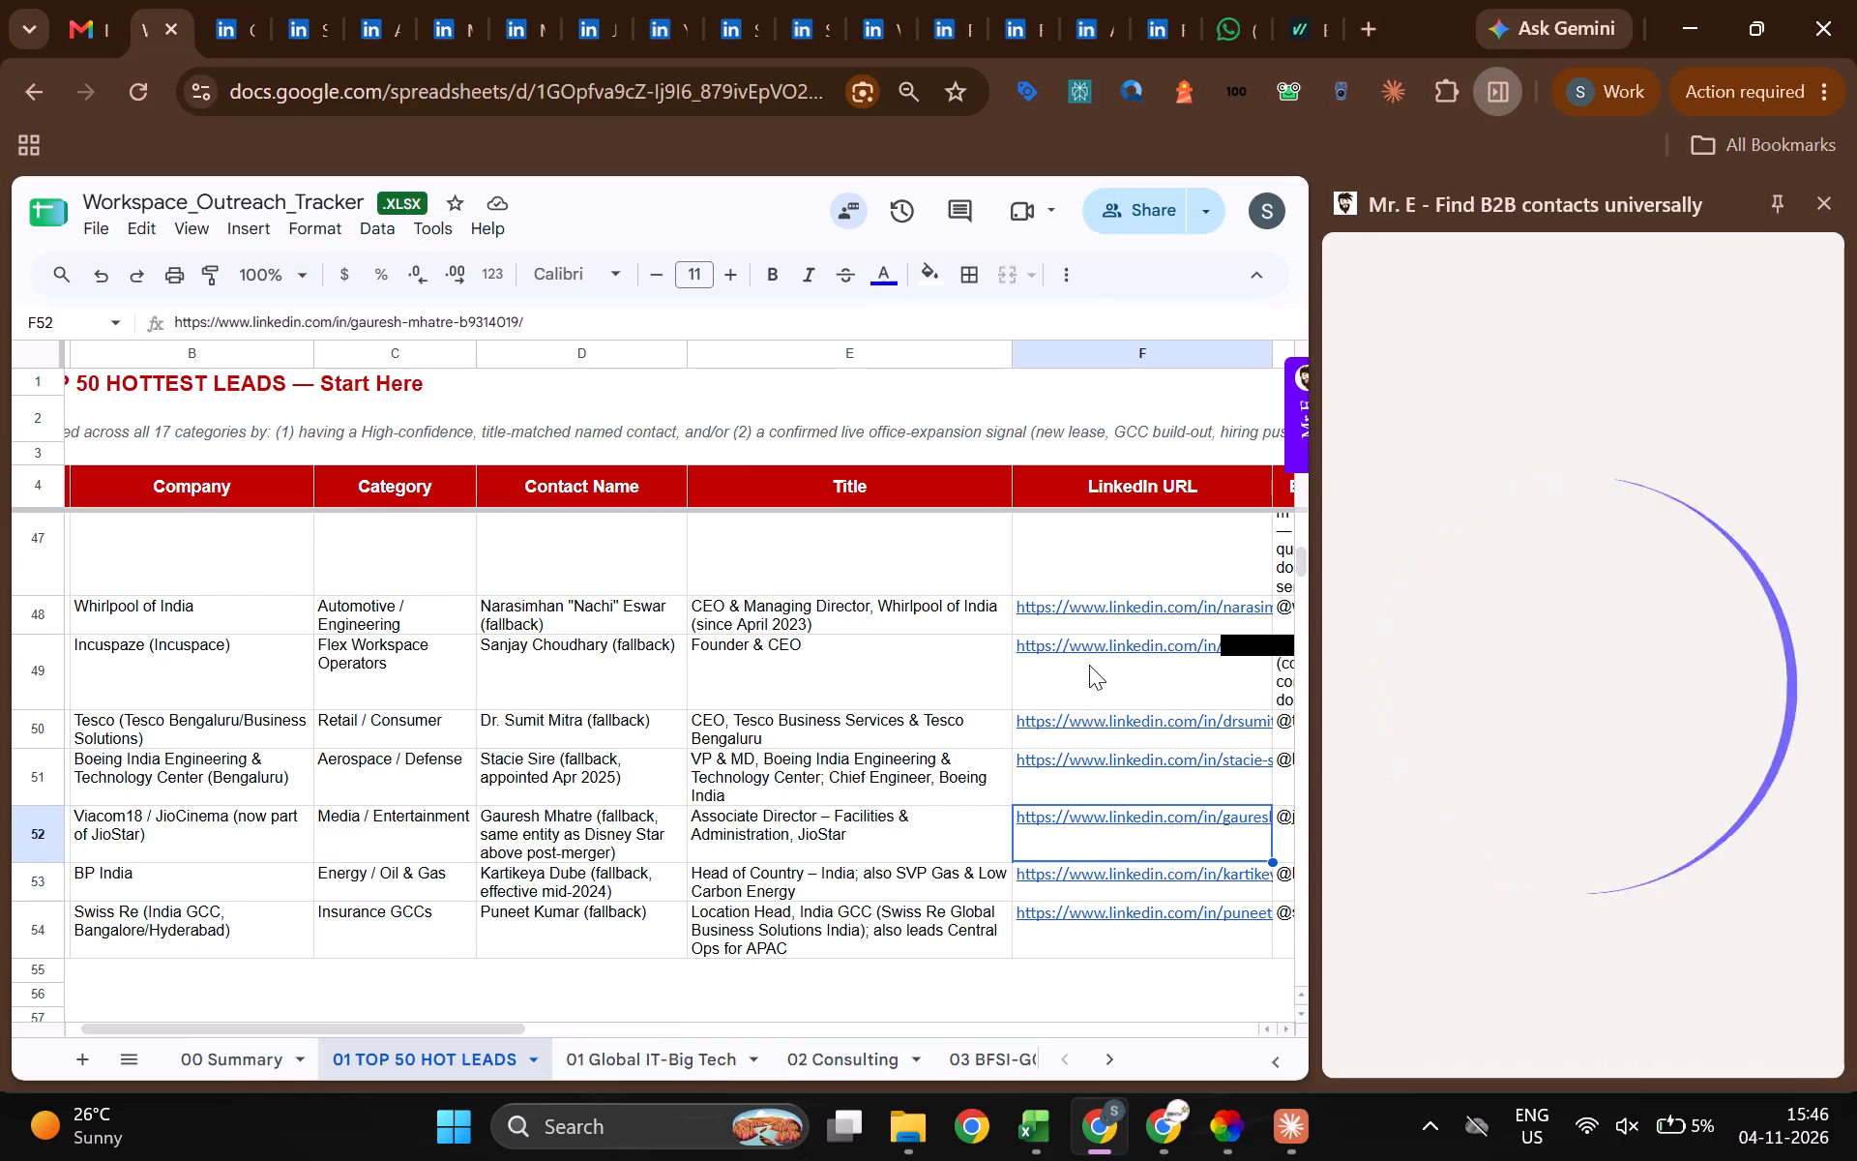
key("Right")
key("Right")
key("ctrl+v")
key("ctrl+b")
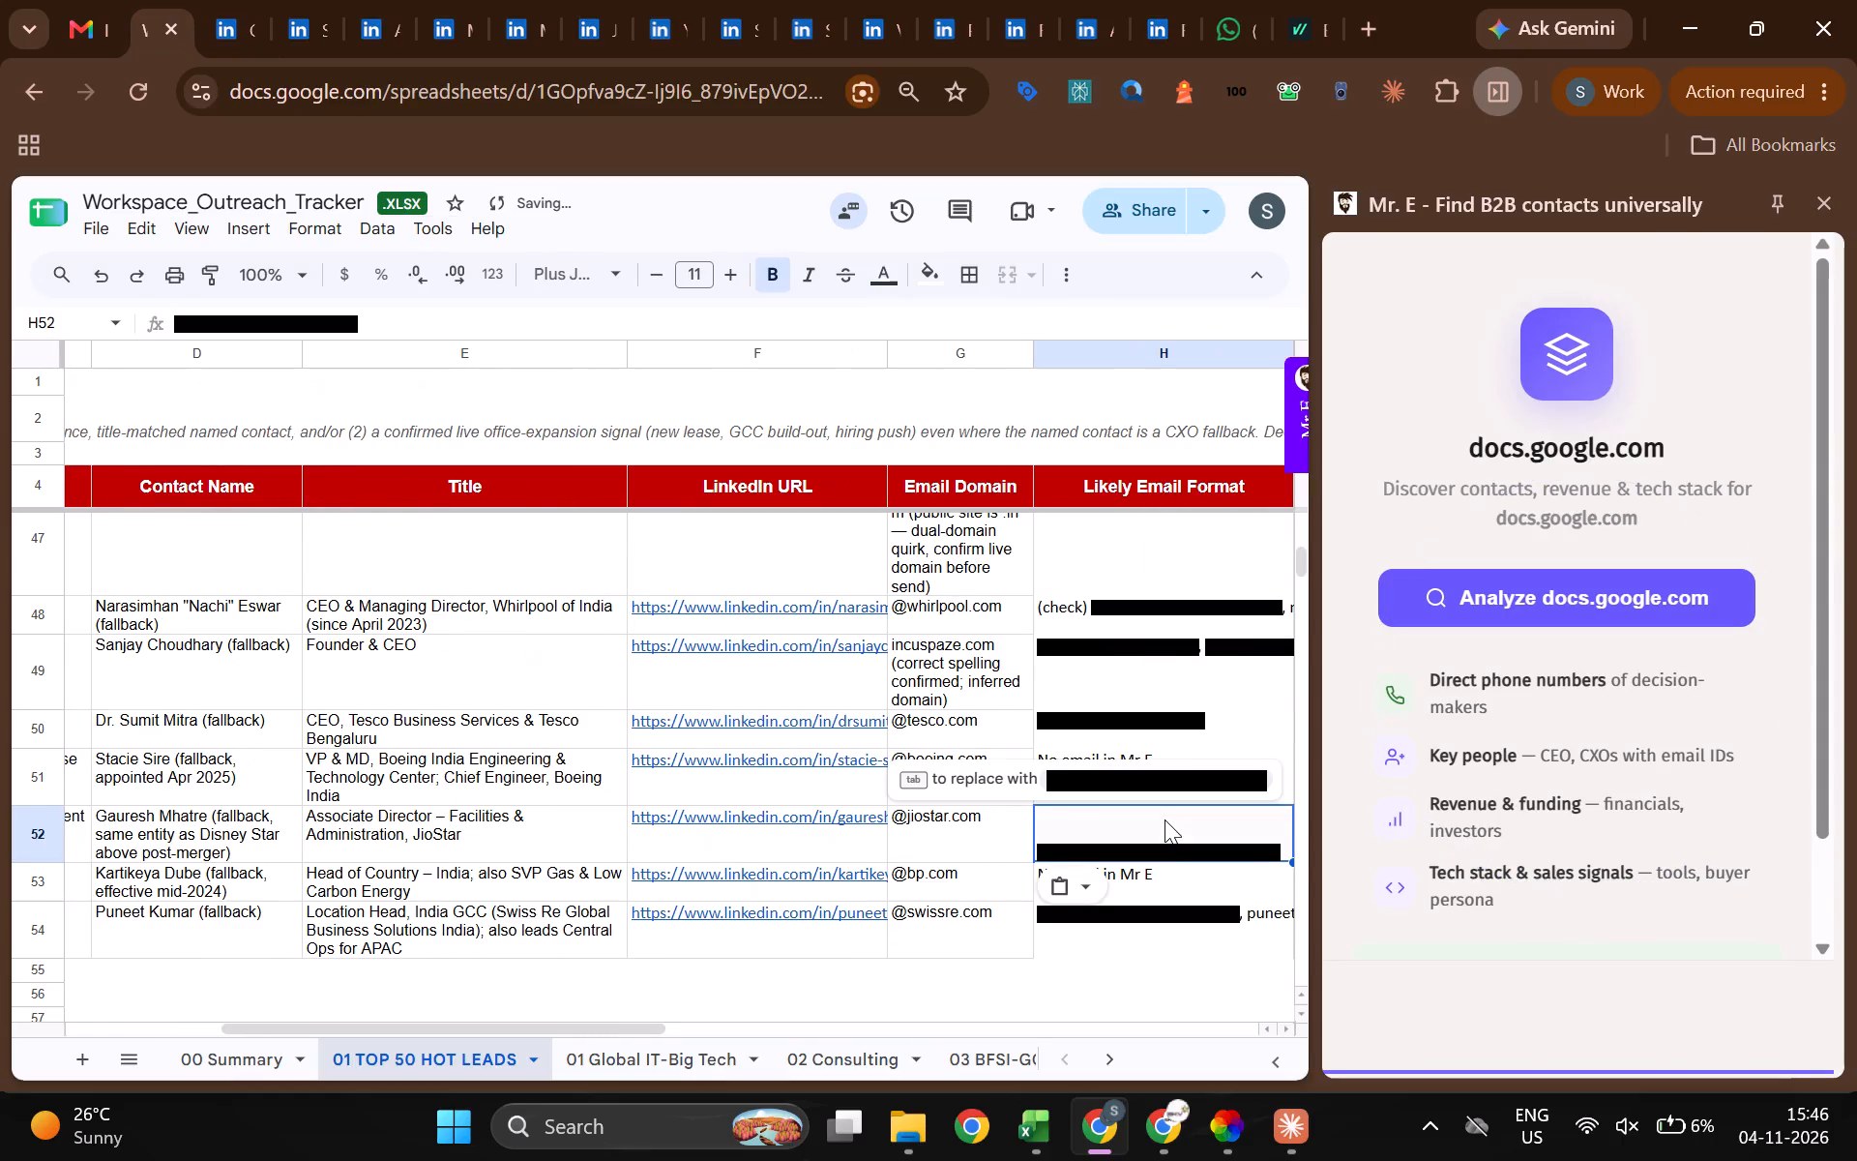
left_click(1147, 927)
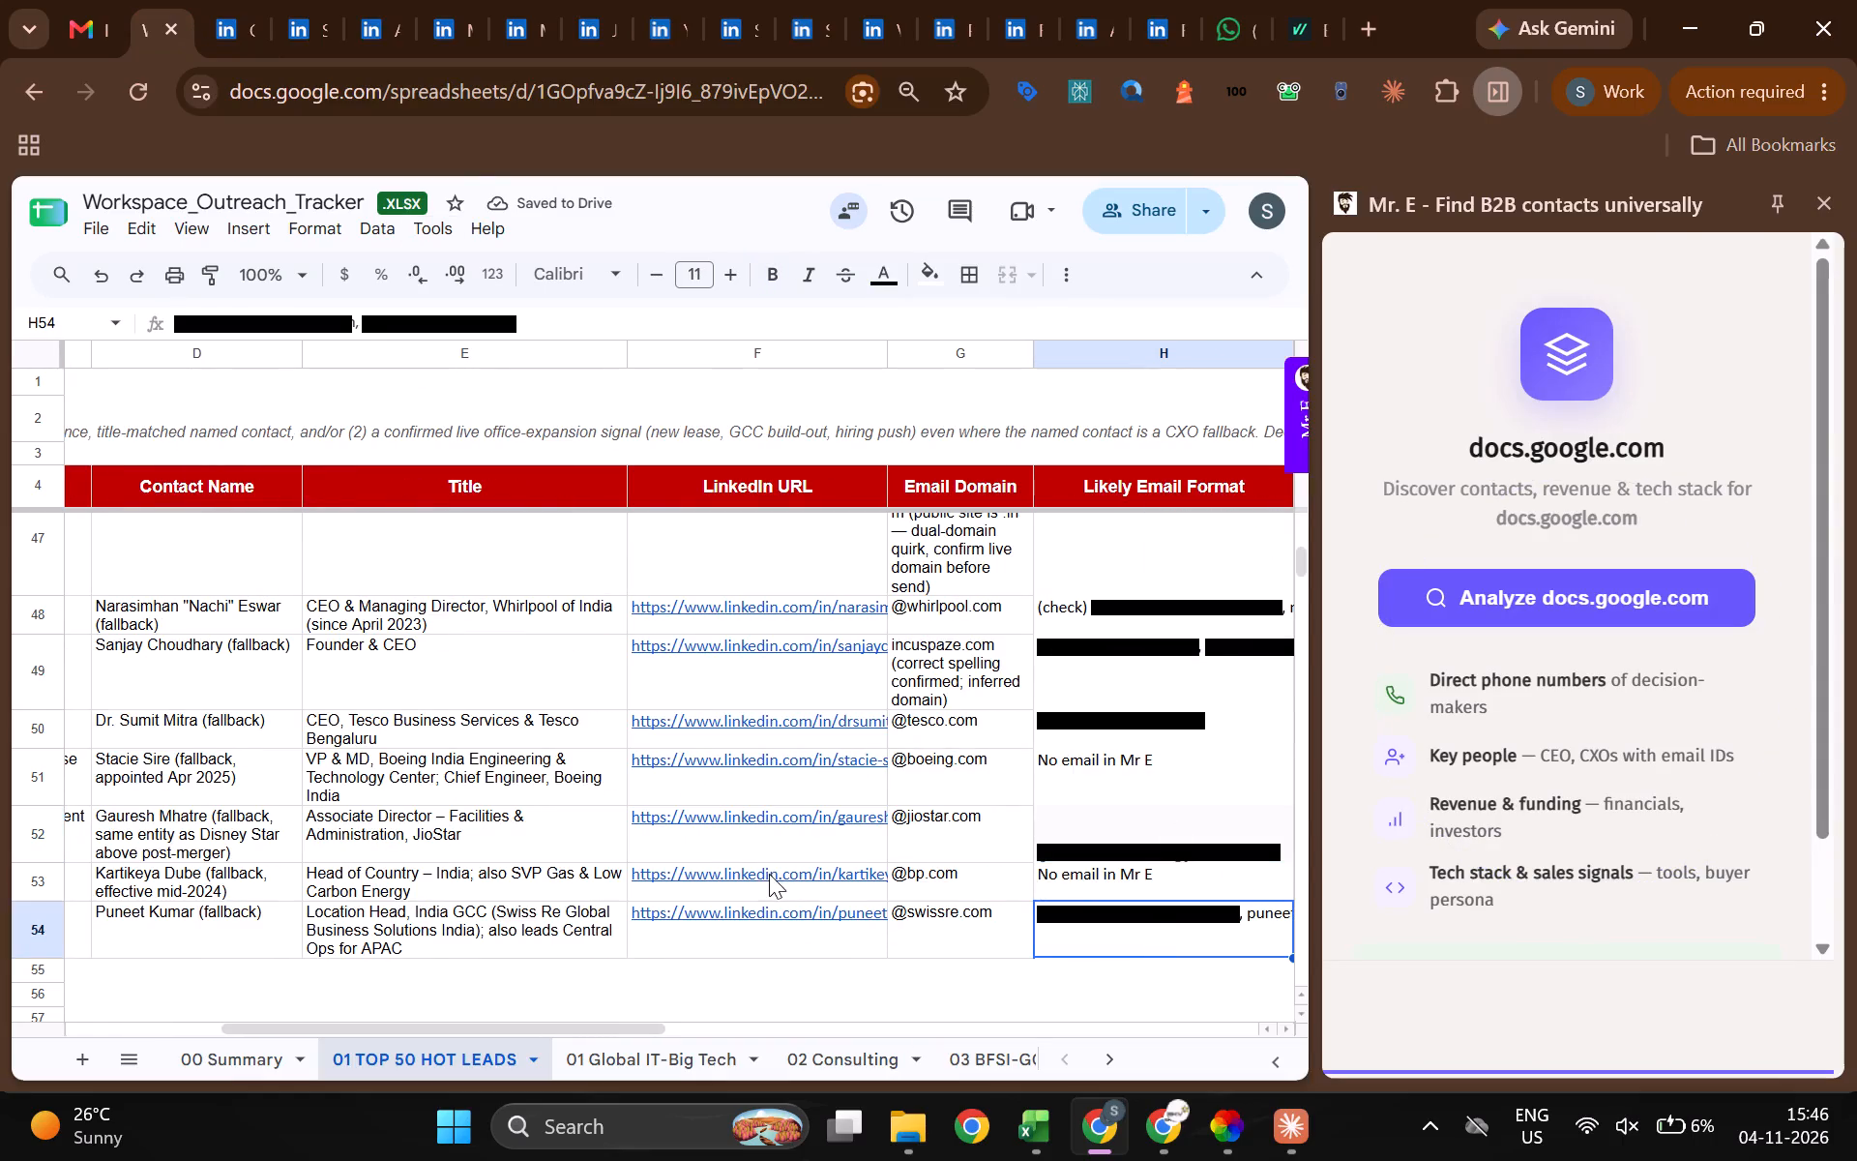
Open the BP India contact's LinkedIn profile from row 53, find their email with the Skrapp.io extension and copy it.
left_click(770, 875)
left_click(775, 926)
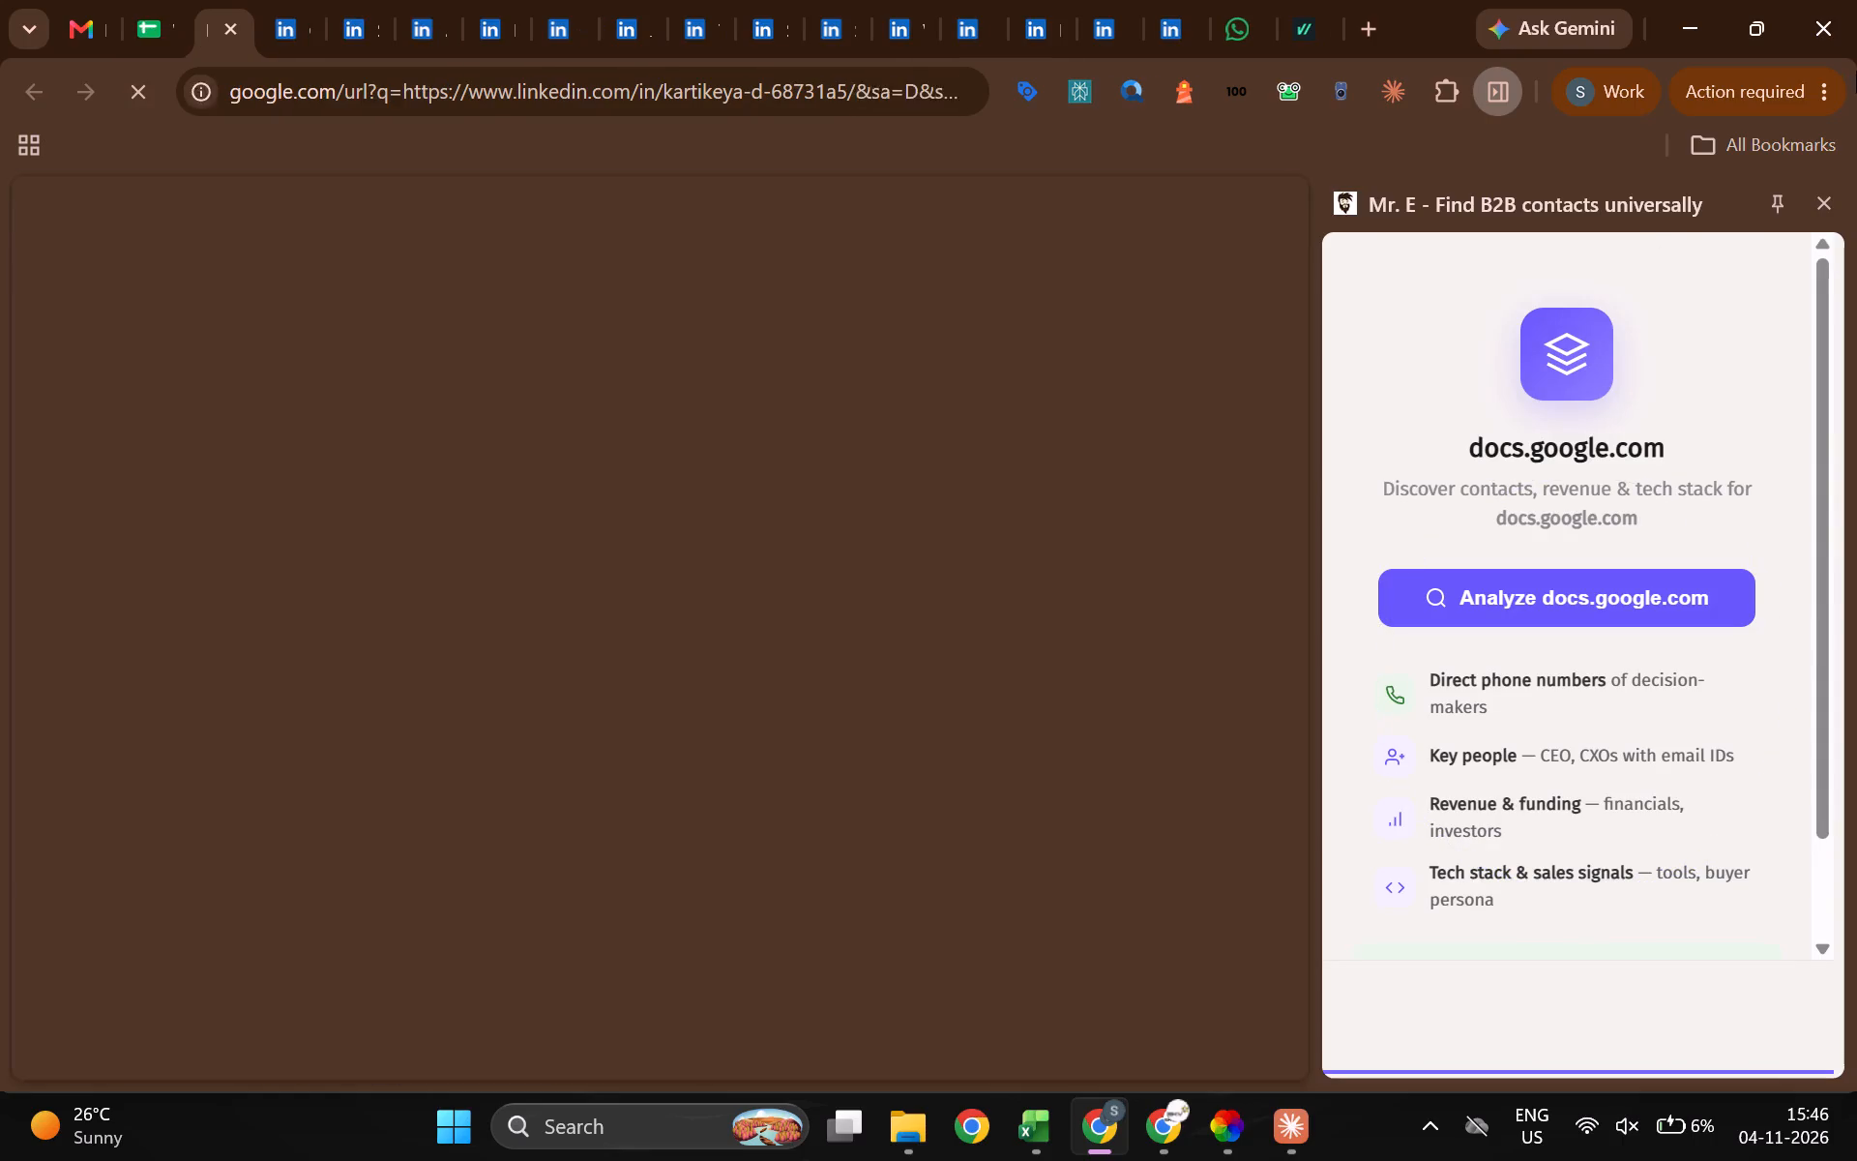
left_click(1824, 191)
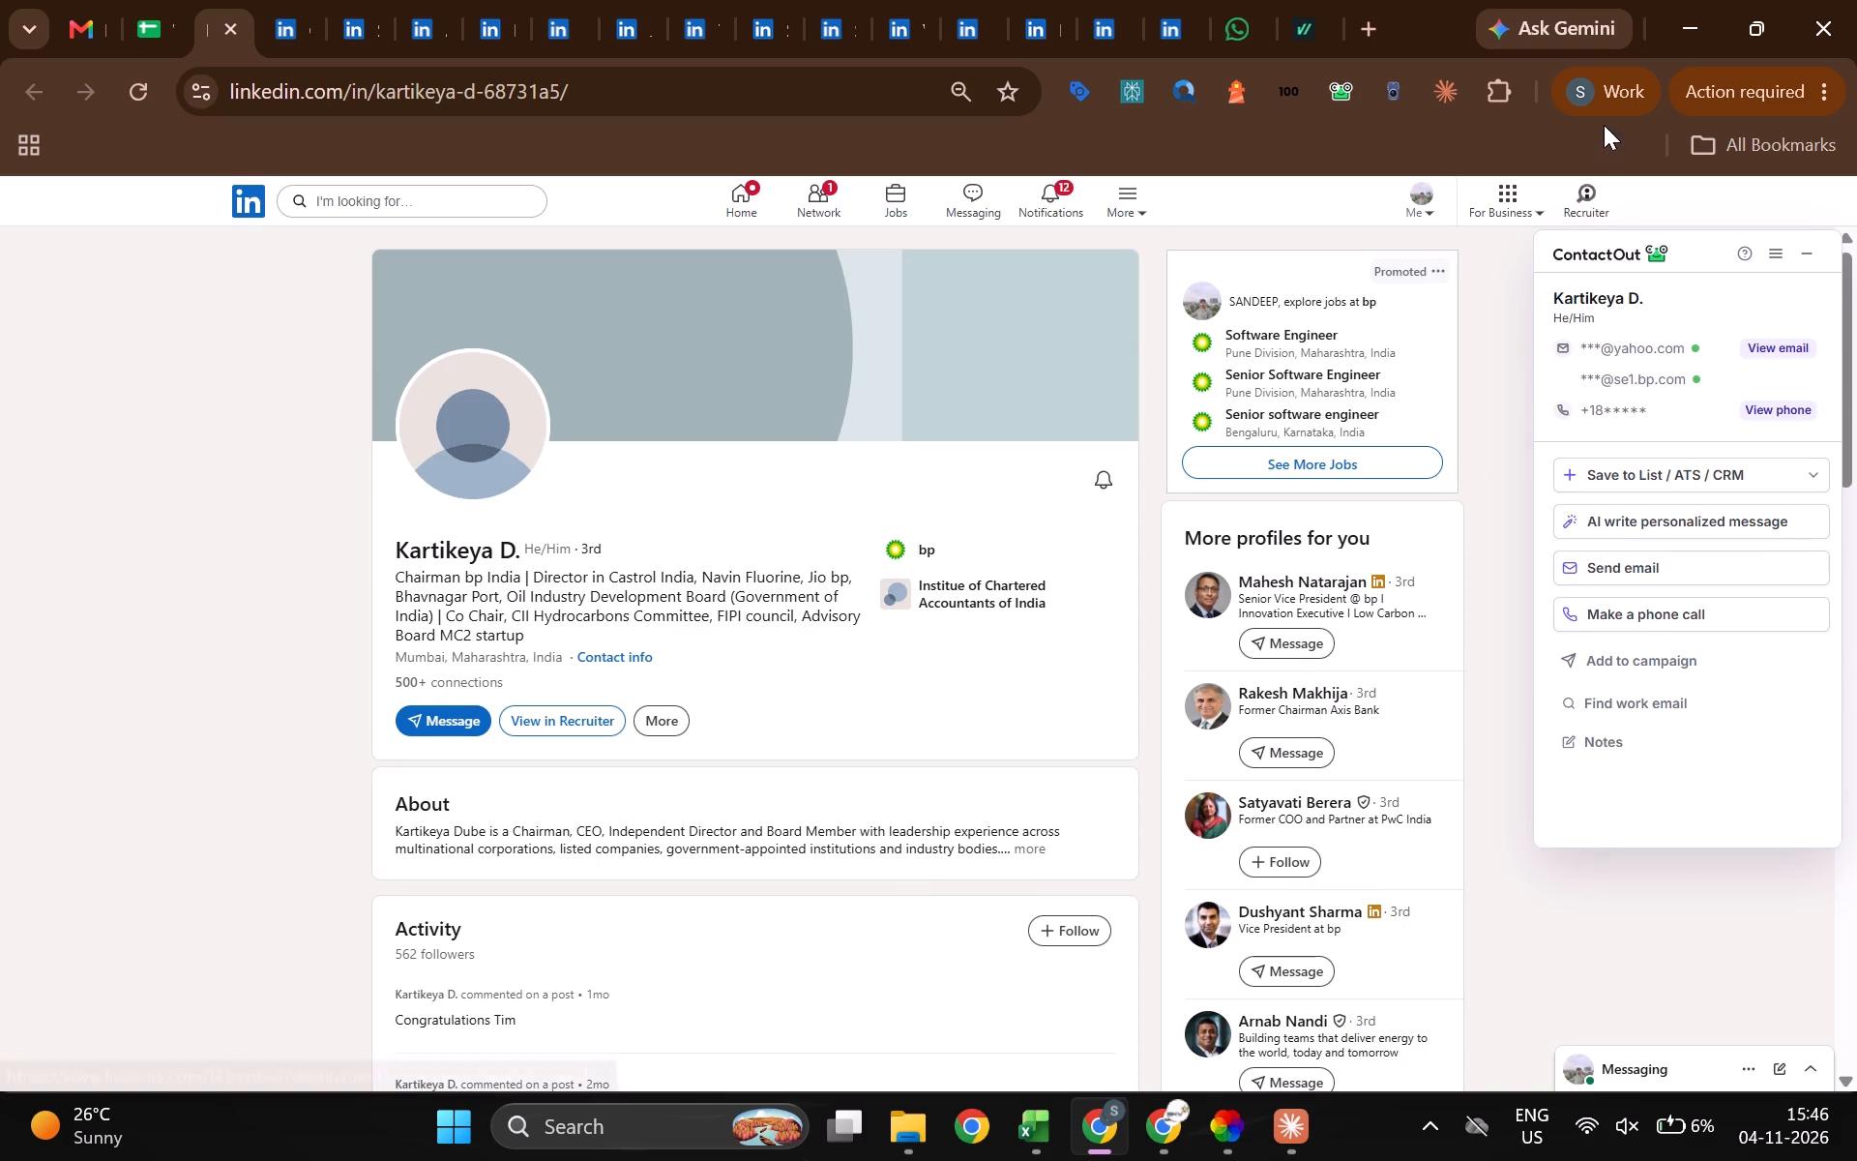
left_click(1508, 95)
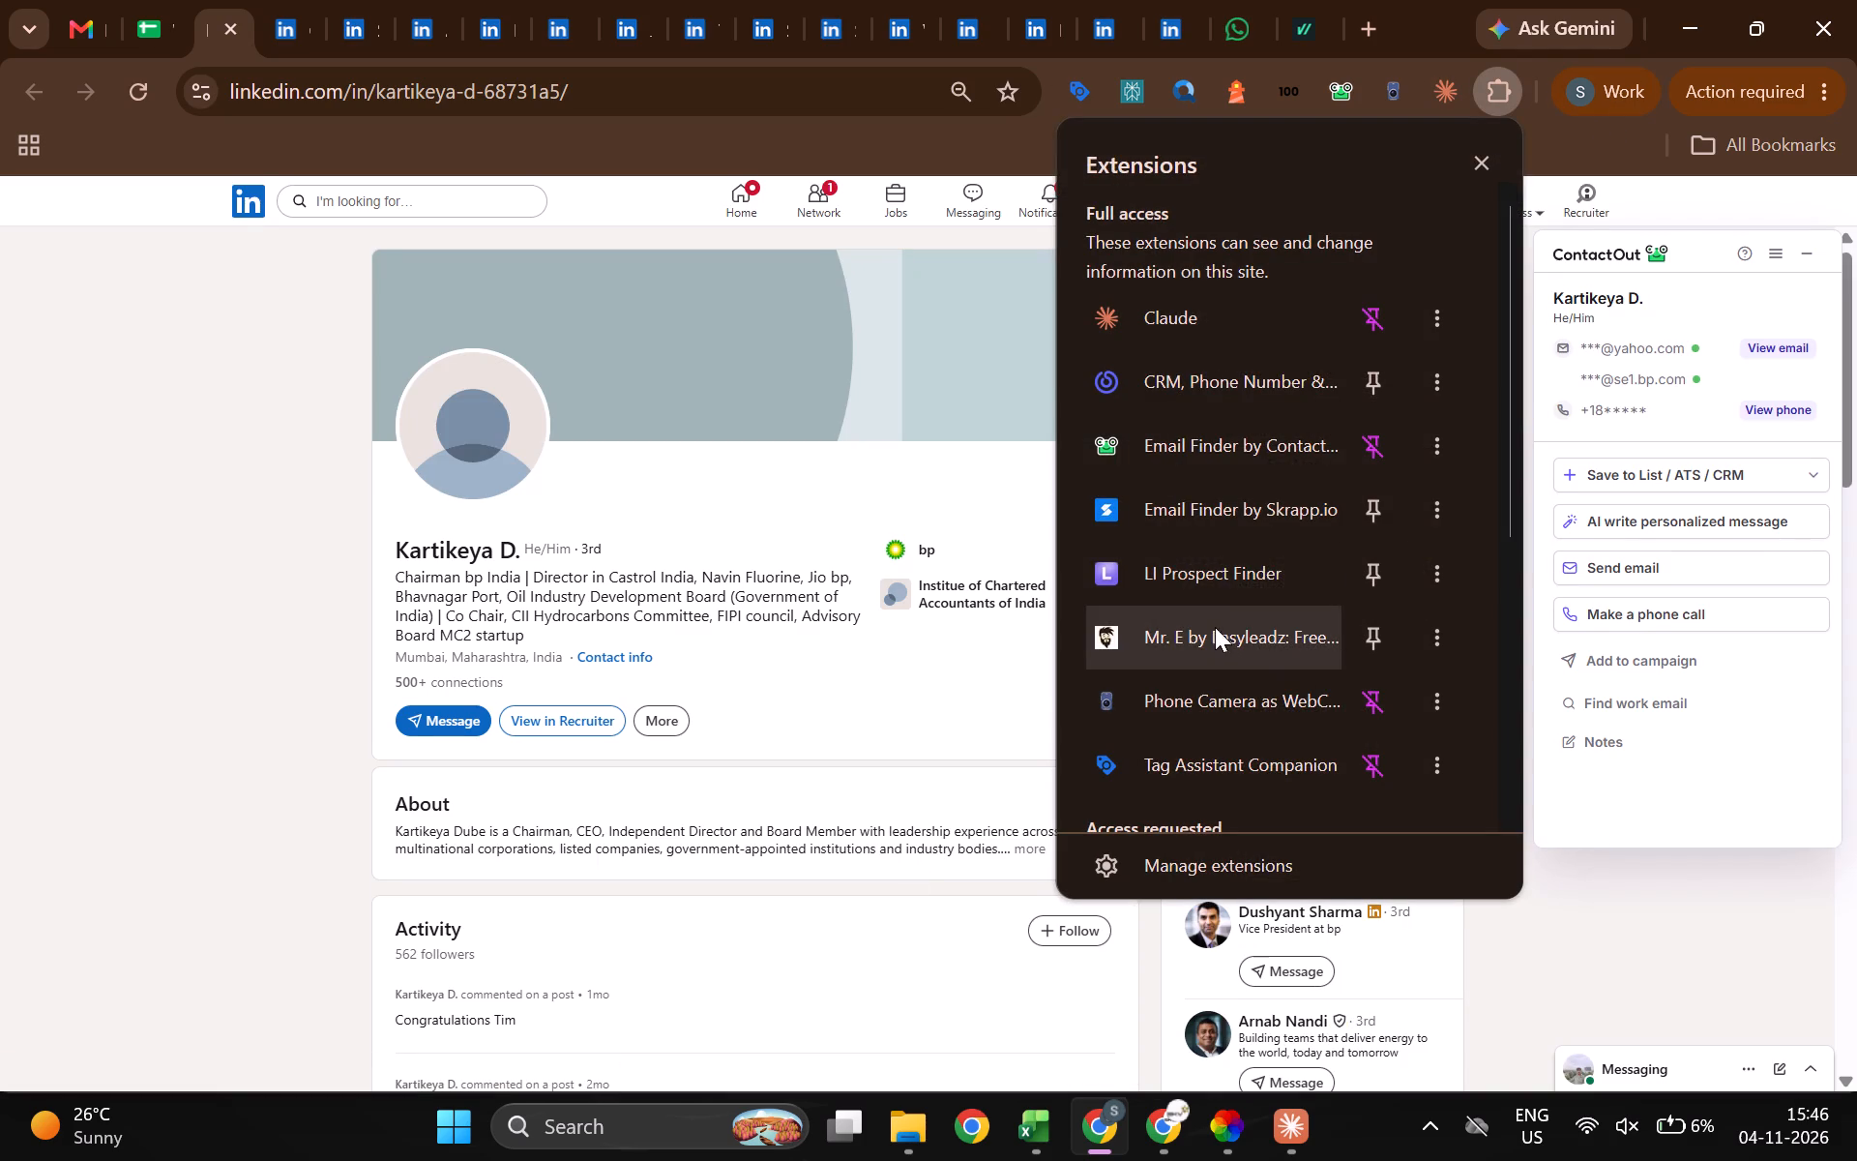
left_click(1194, 519)
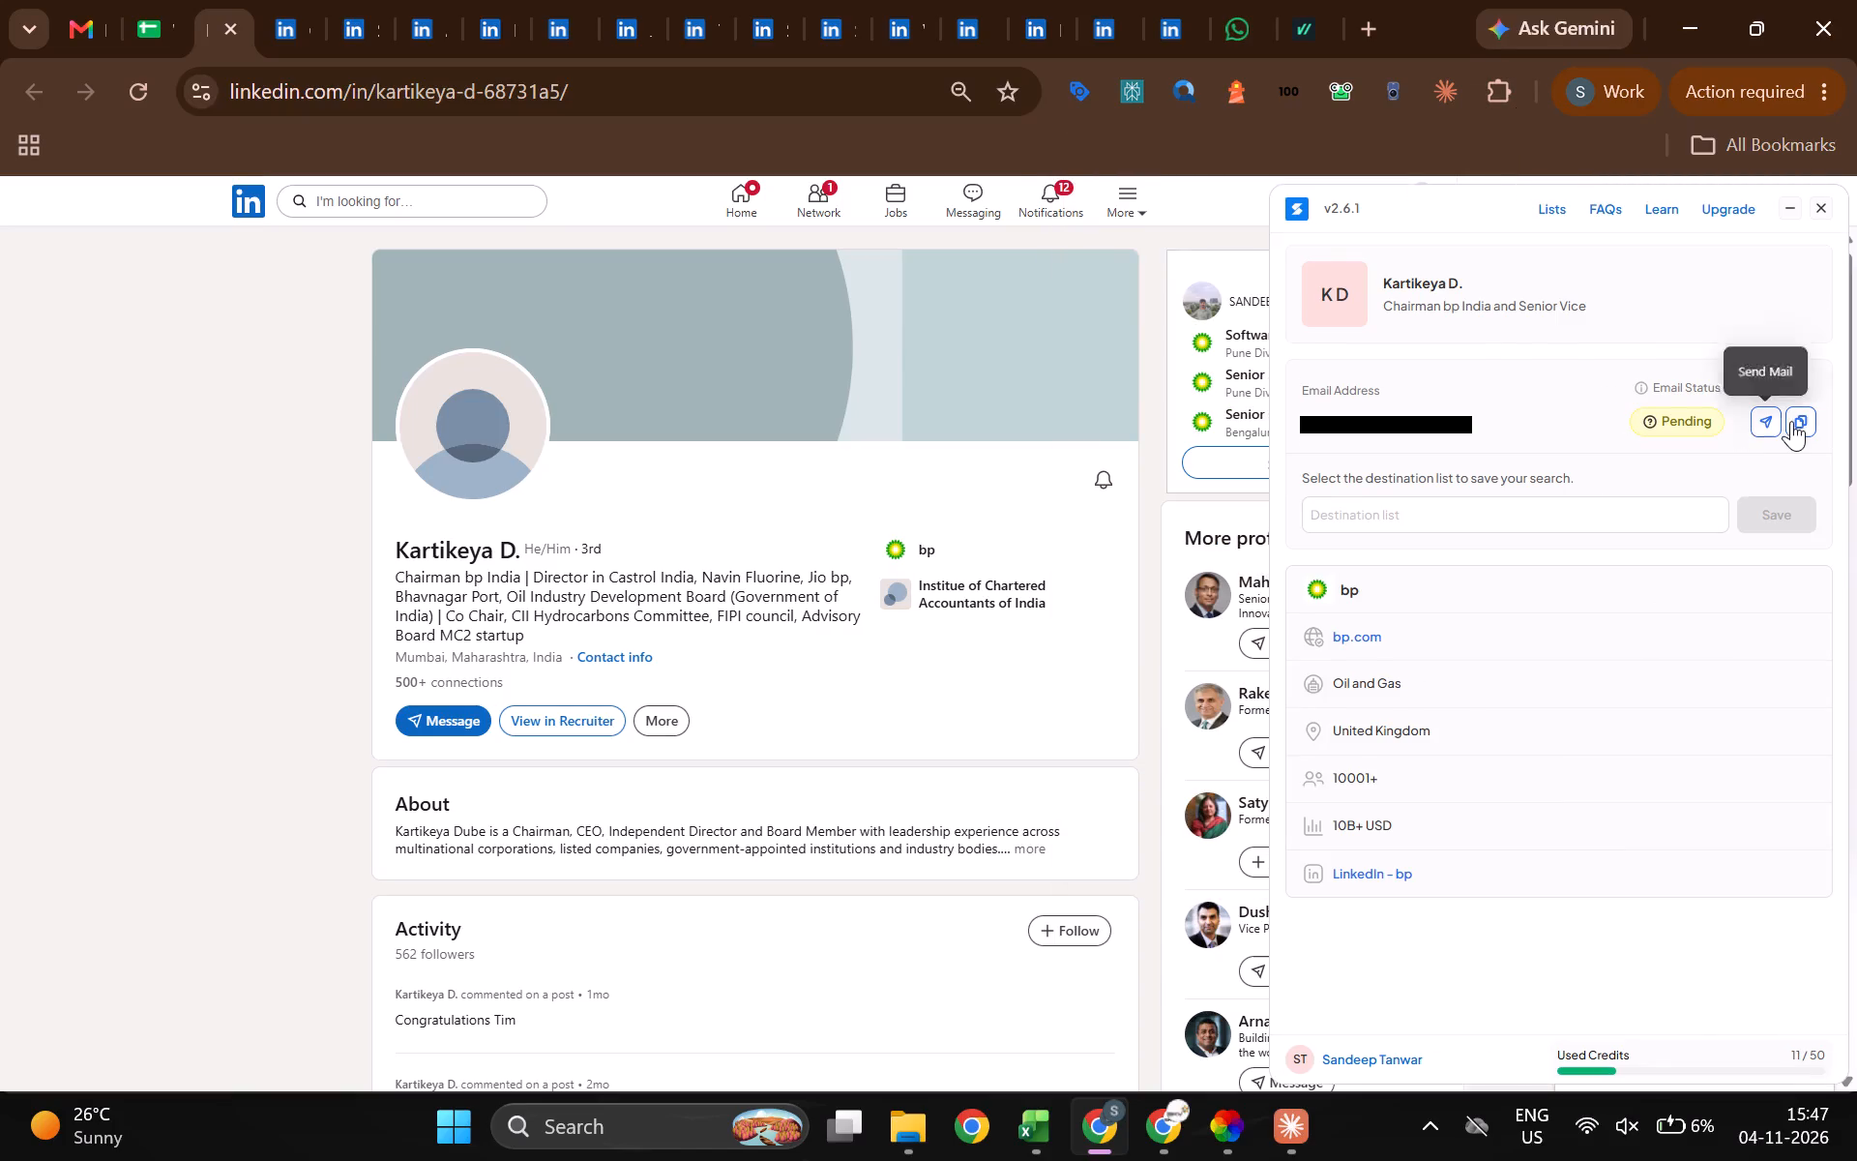
left_click(1792, 421)
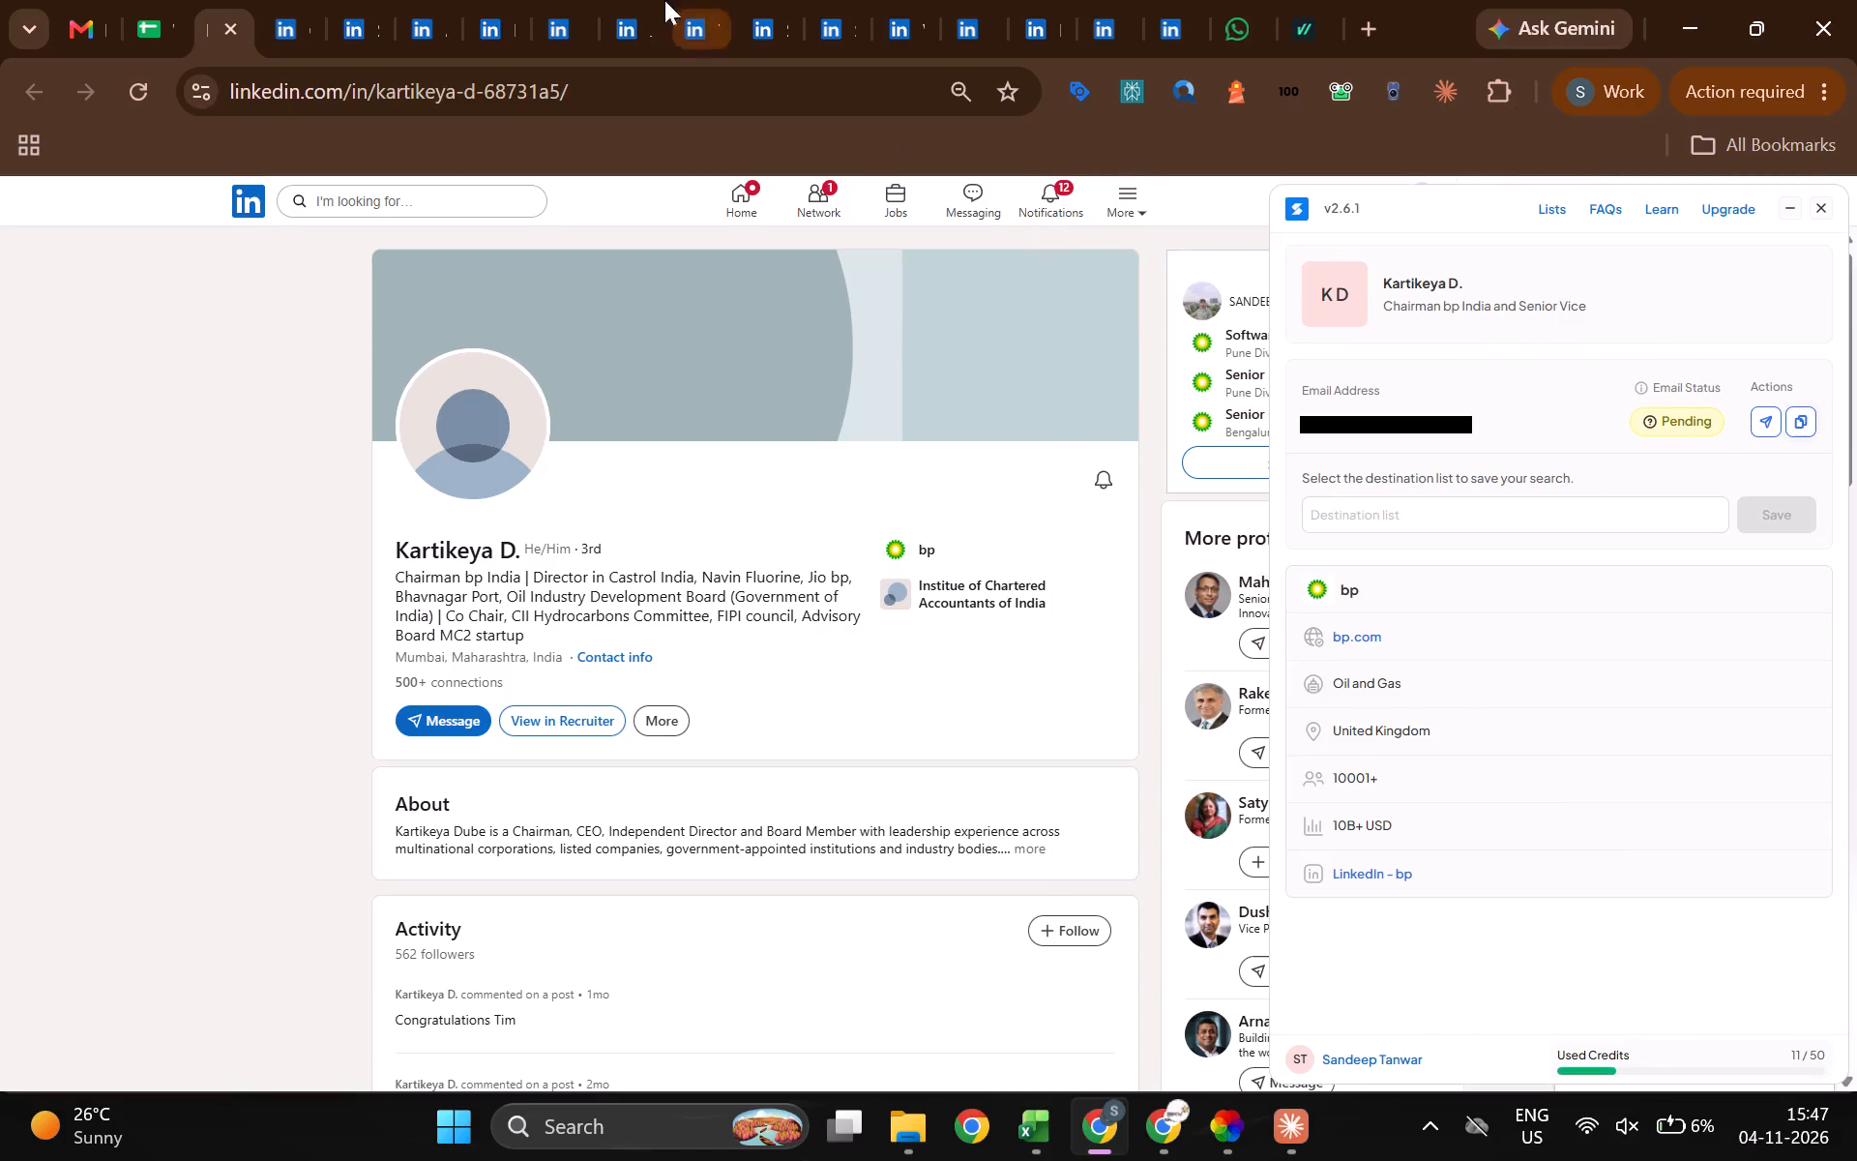
Replace the BP India entry in the tracker's Likely Email Format cell H53 with the copied email address.
left_click(158, 0)
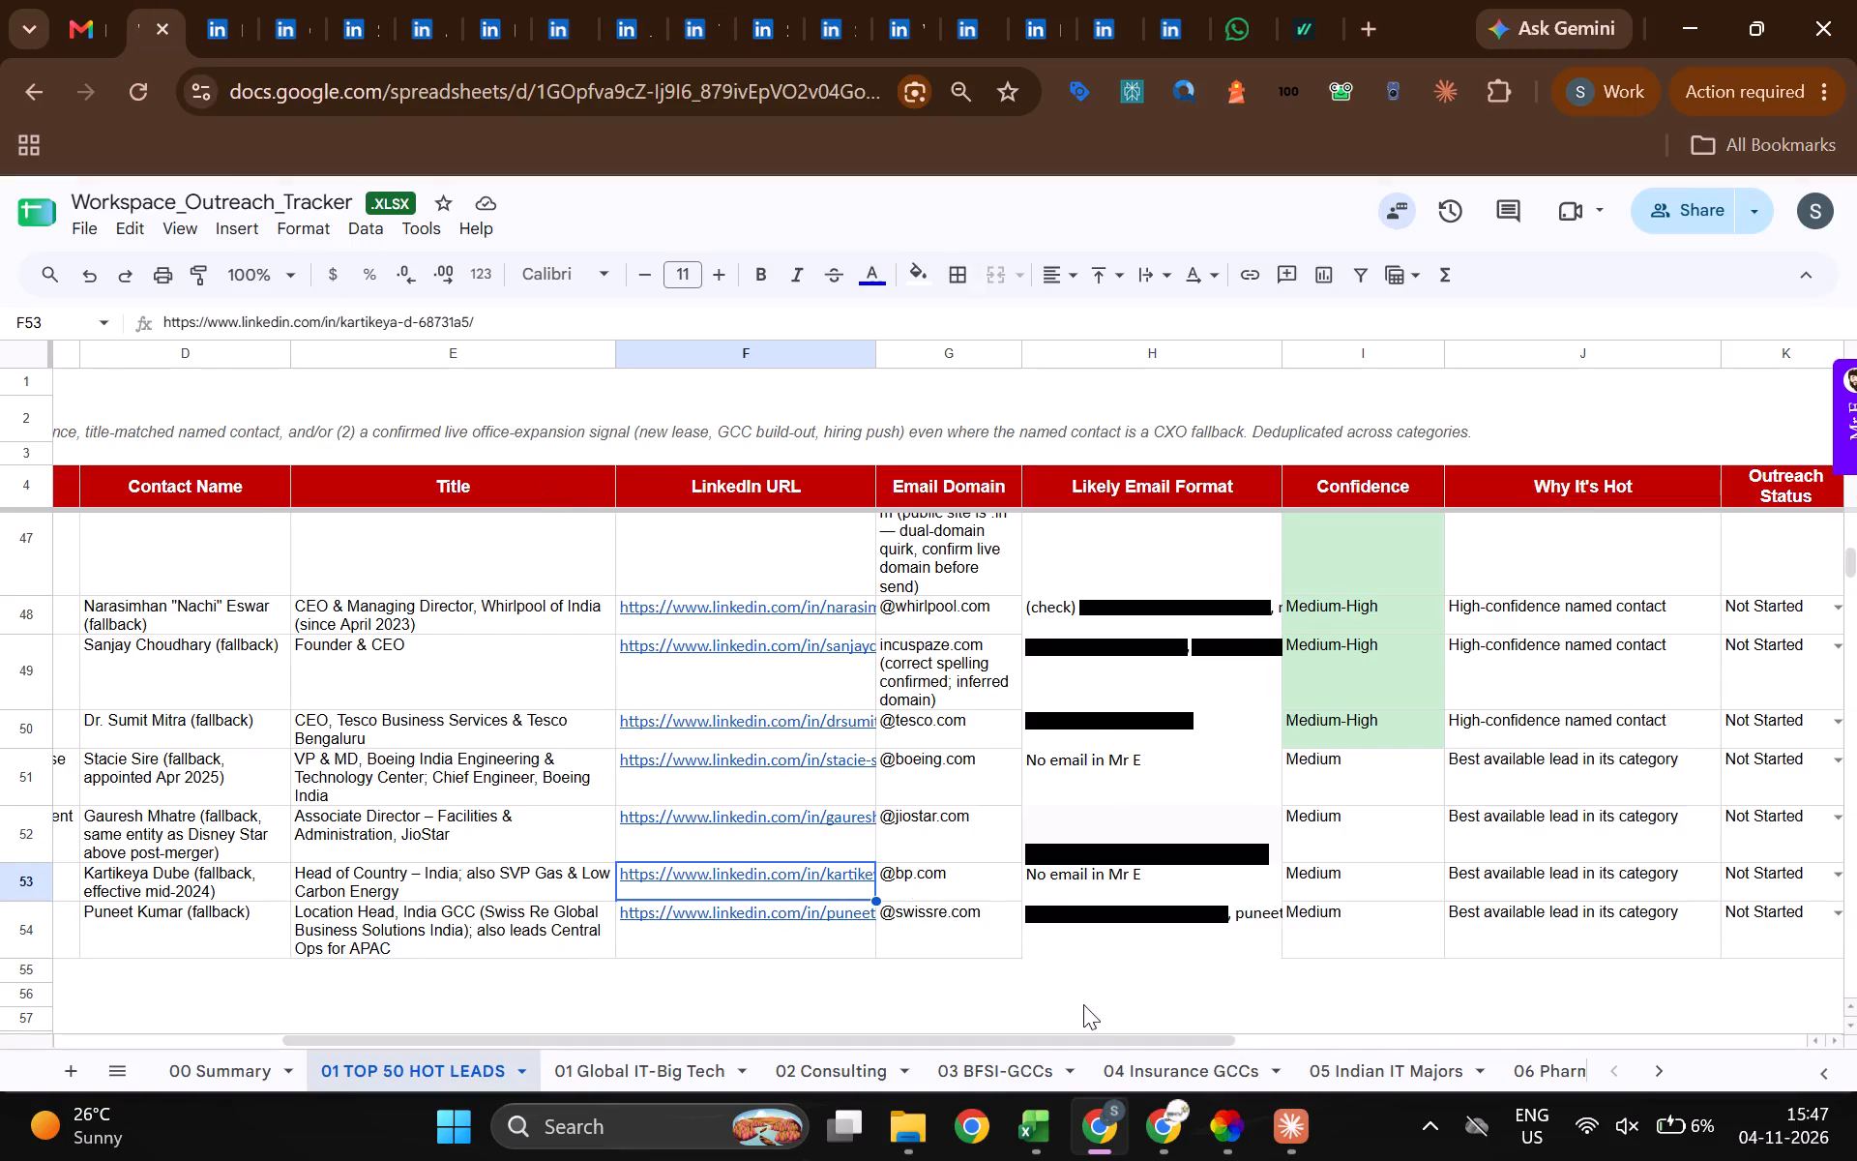
left_click(1181, 881, "ctrl")
key("ctrl+v")
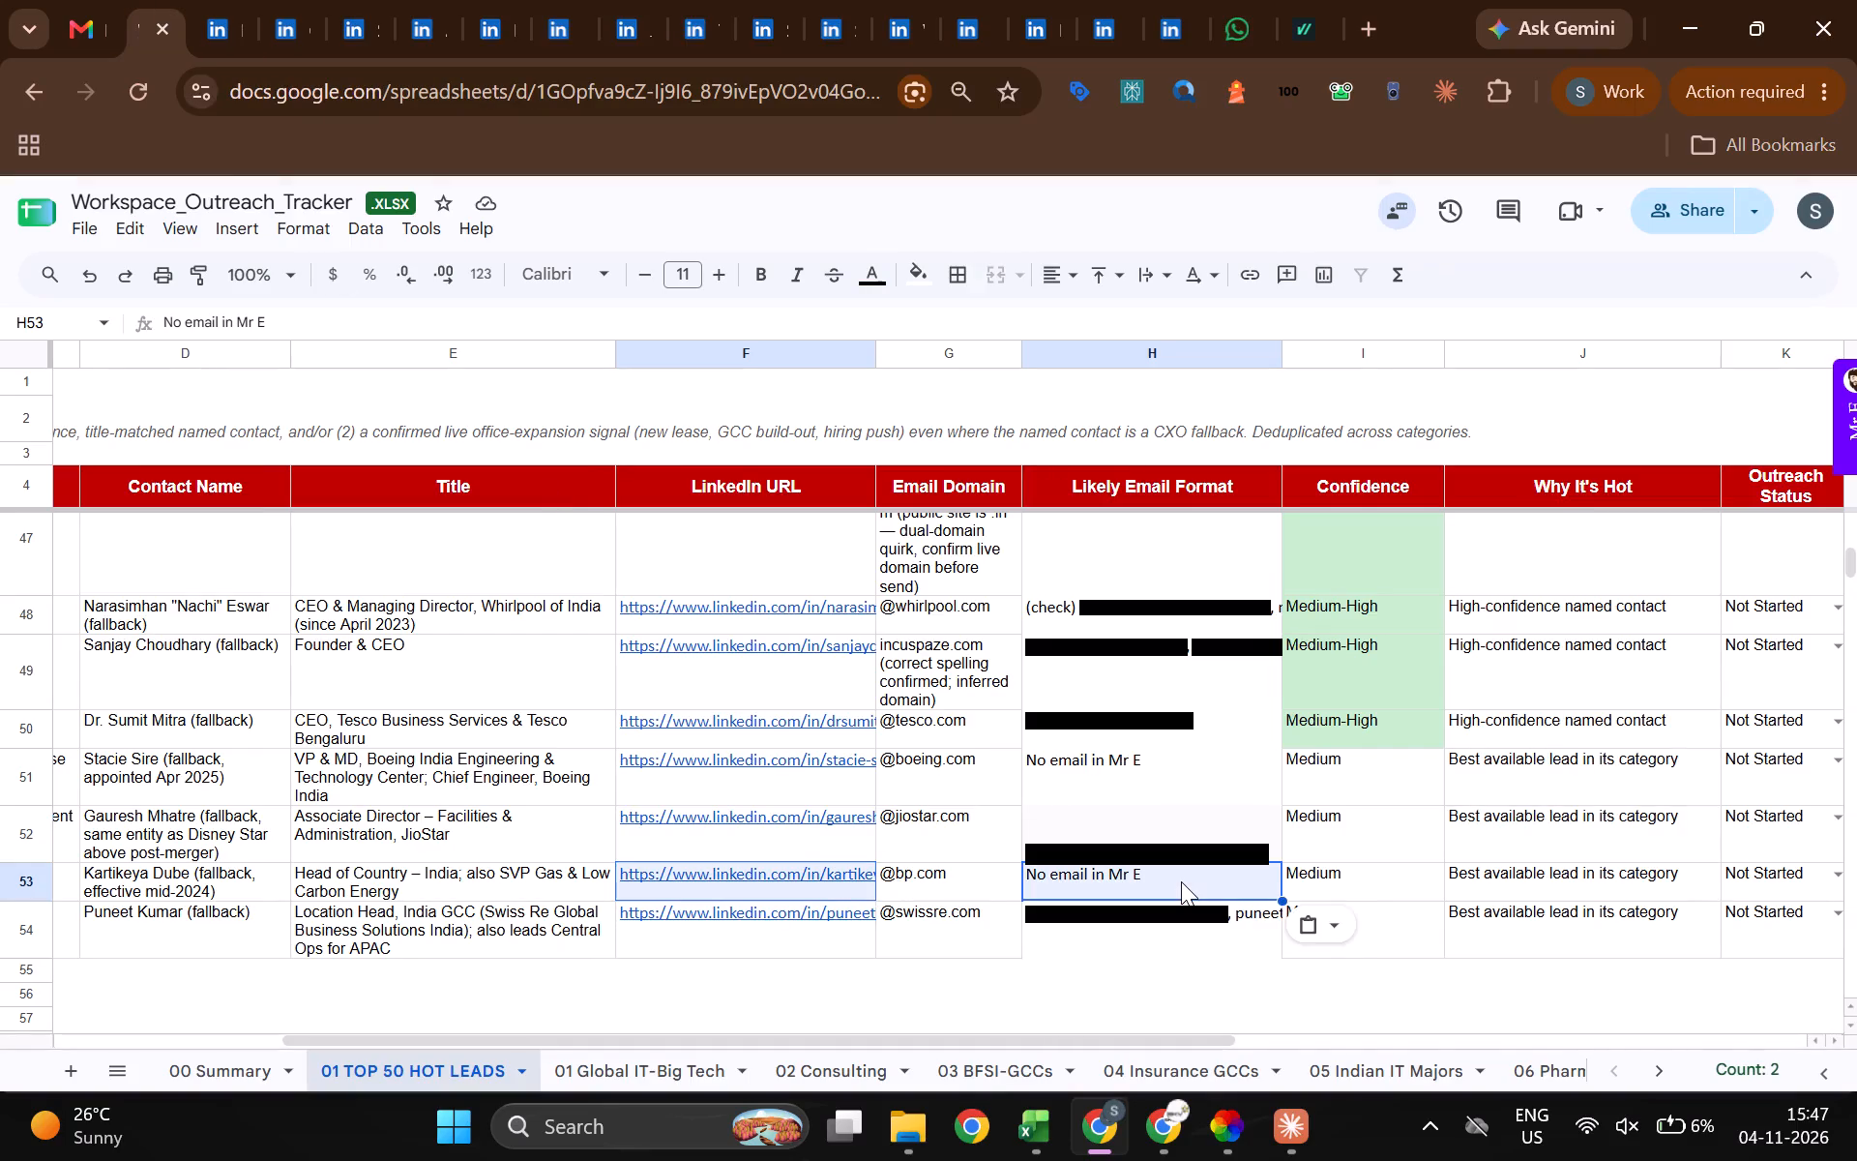
left_click(1181, 881)
key("ctrl+v")
left_click(1142, 953)
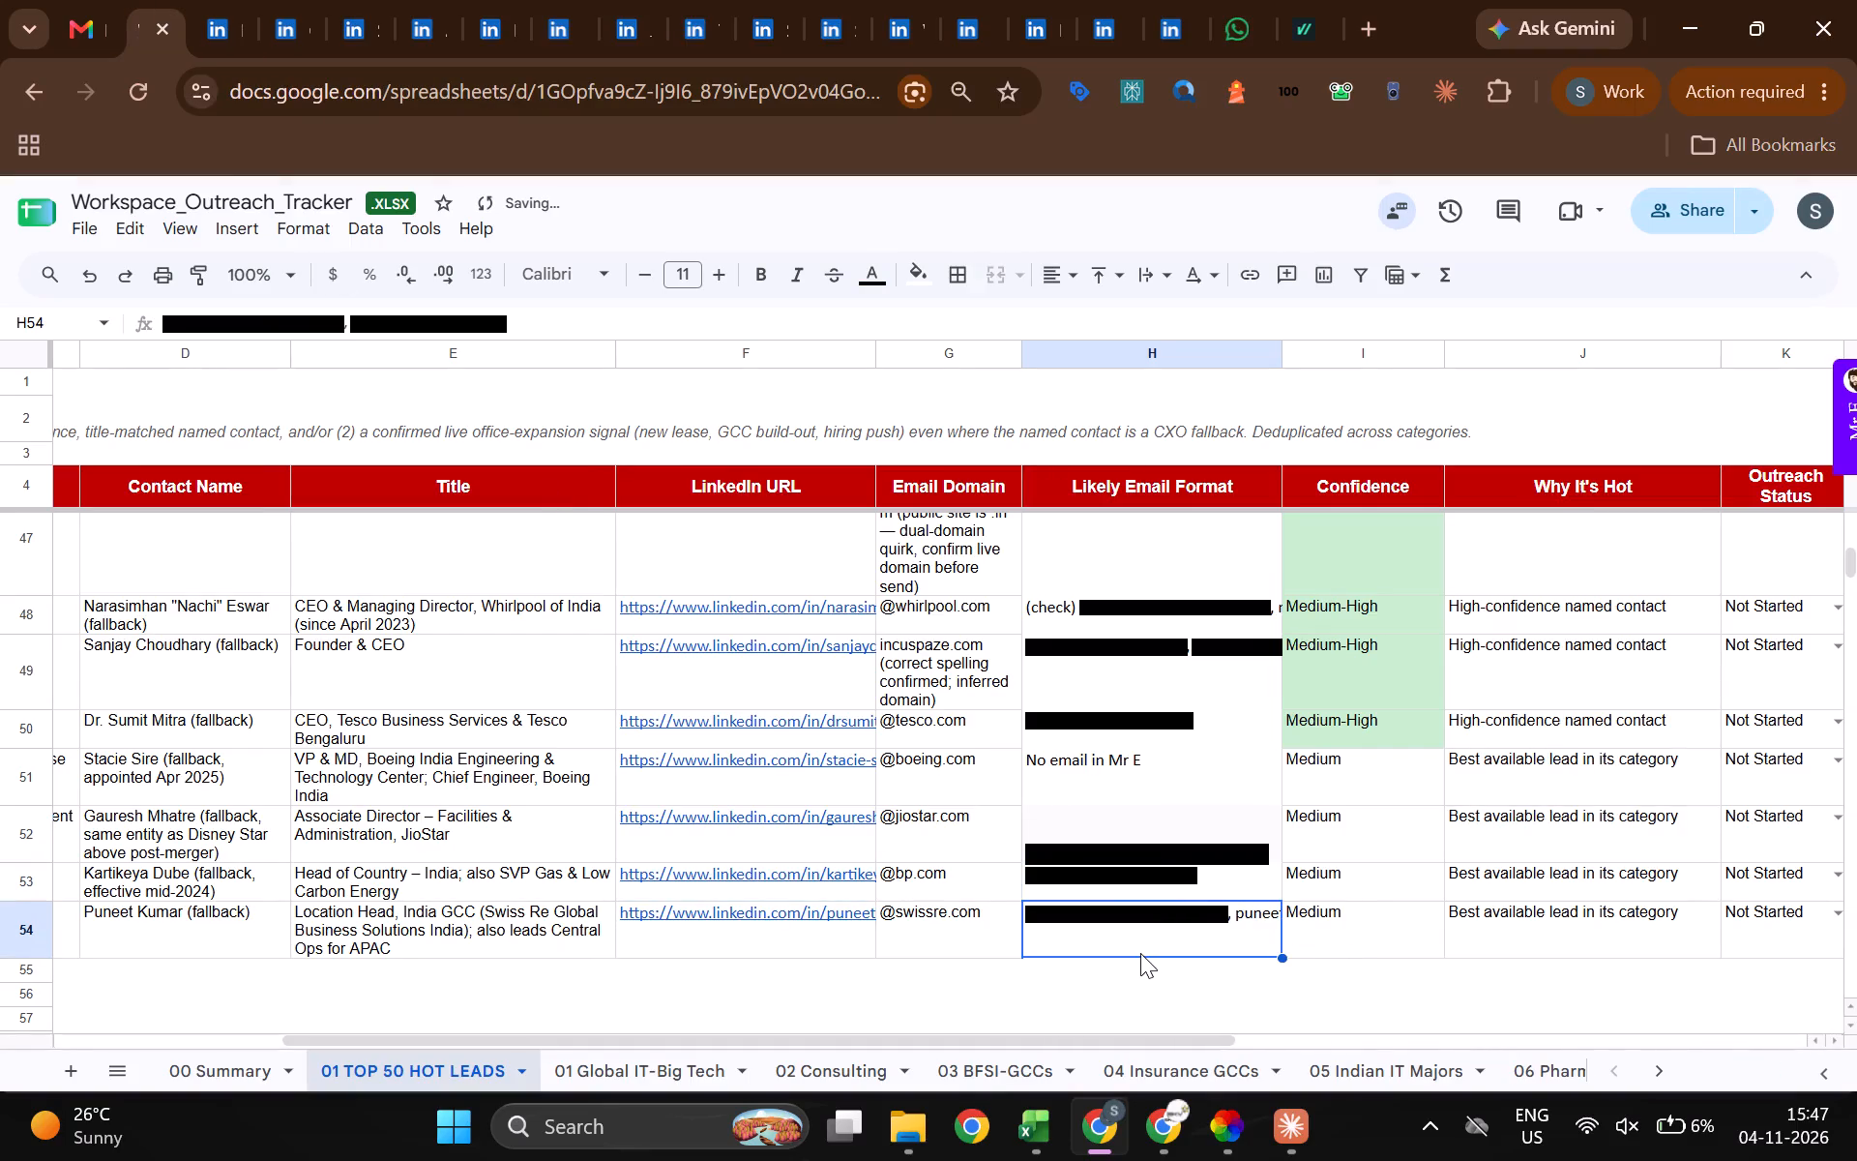
Review the top 50 hot leads from row 54 up to row 5 for missing or not-looked-up entries in Likely Email Format.
scroll(1114, 978, "up", 1)
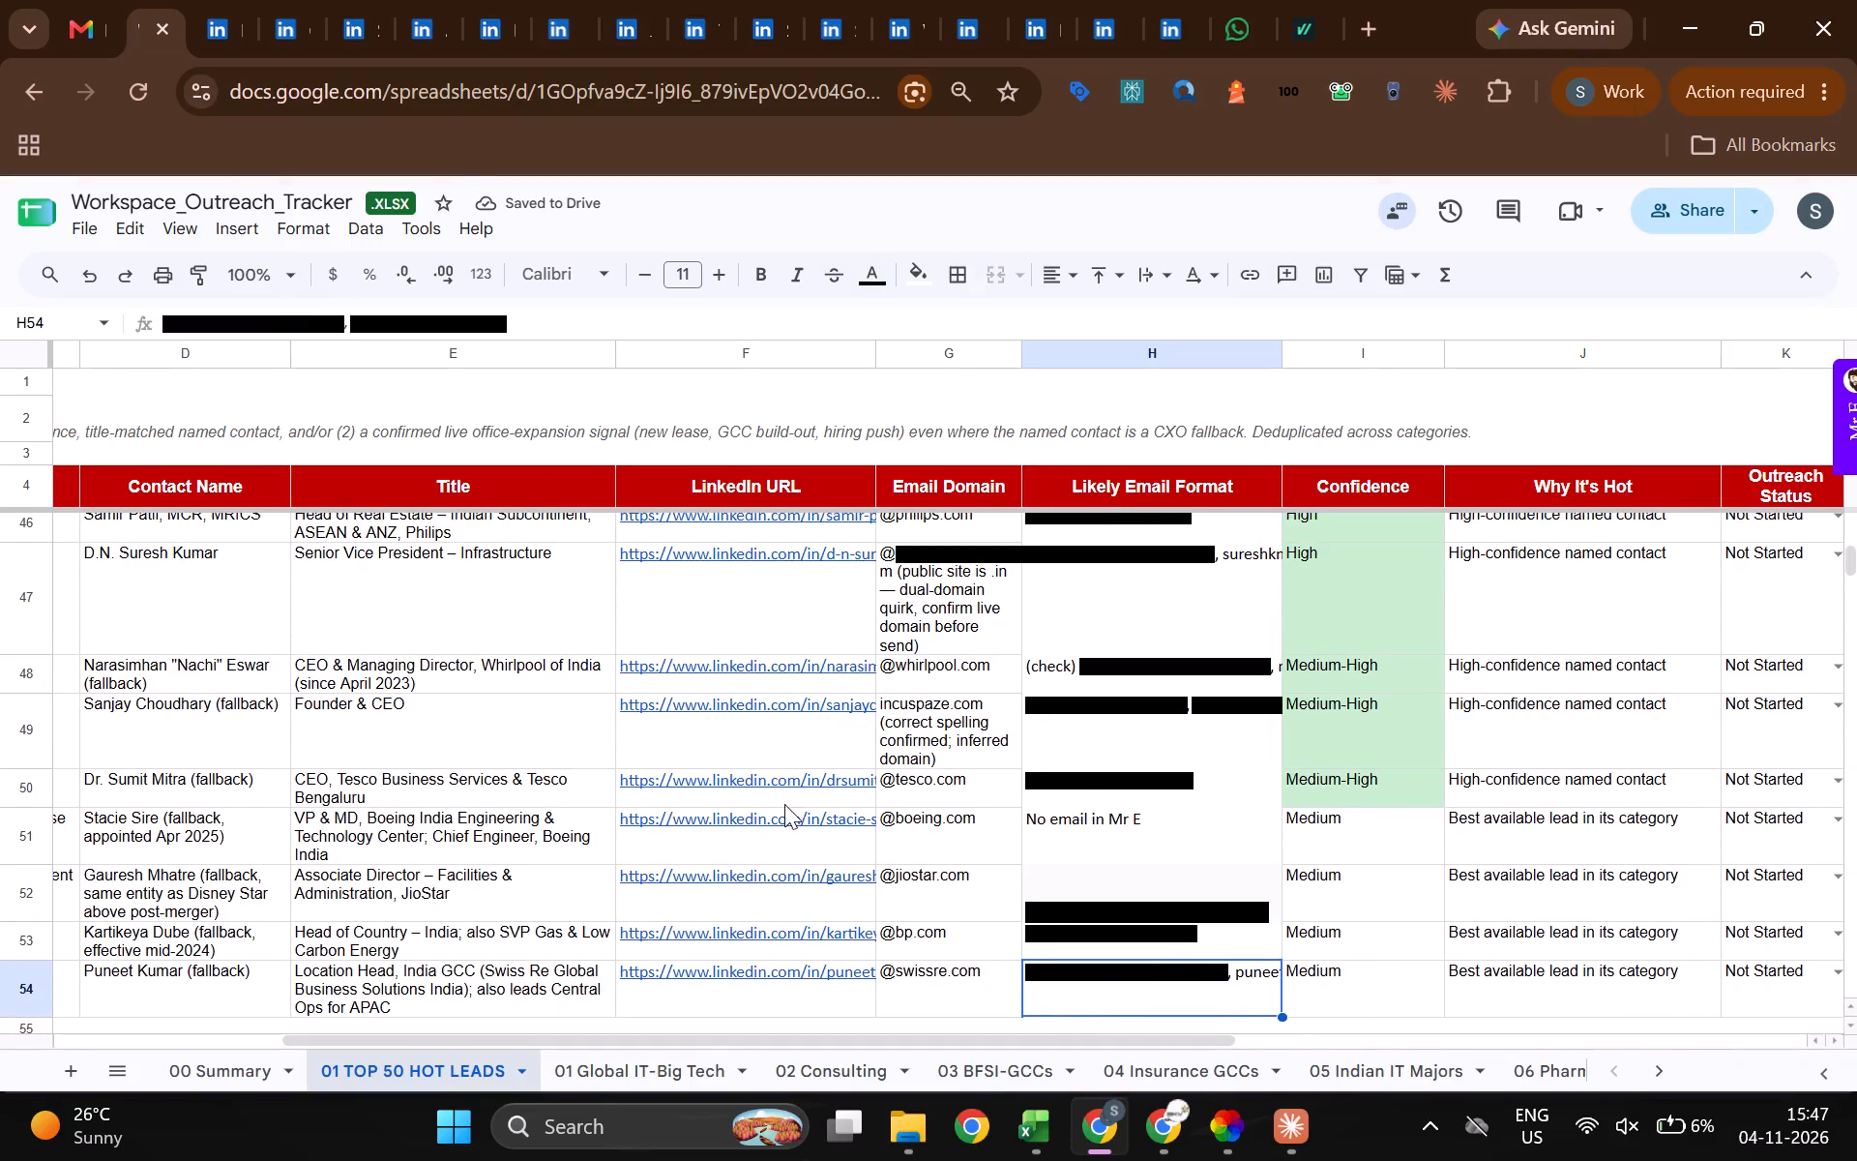
scroll(1141, 753, "up", 1)
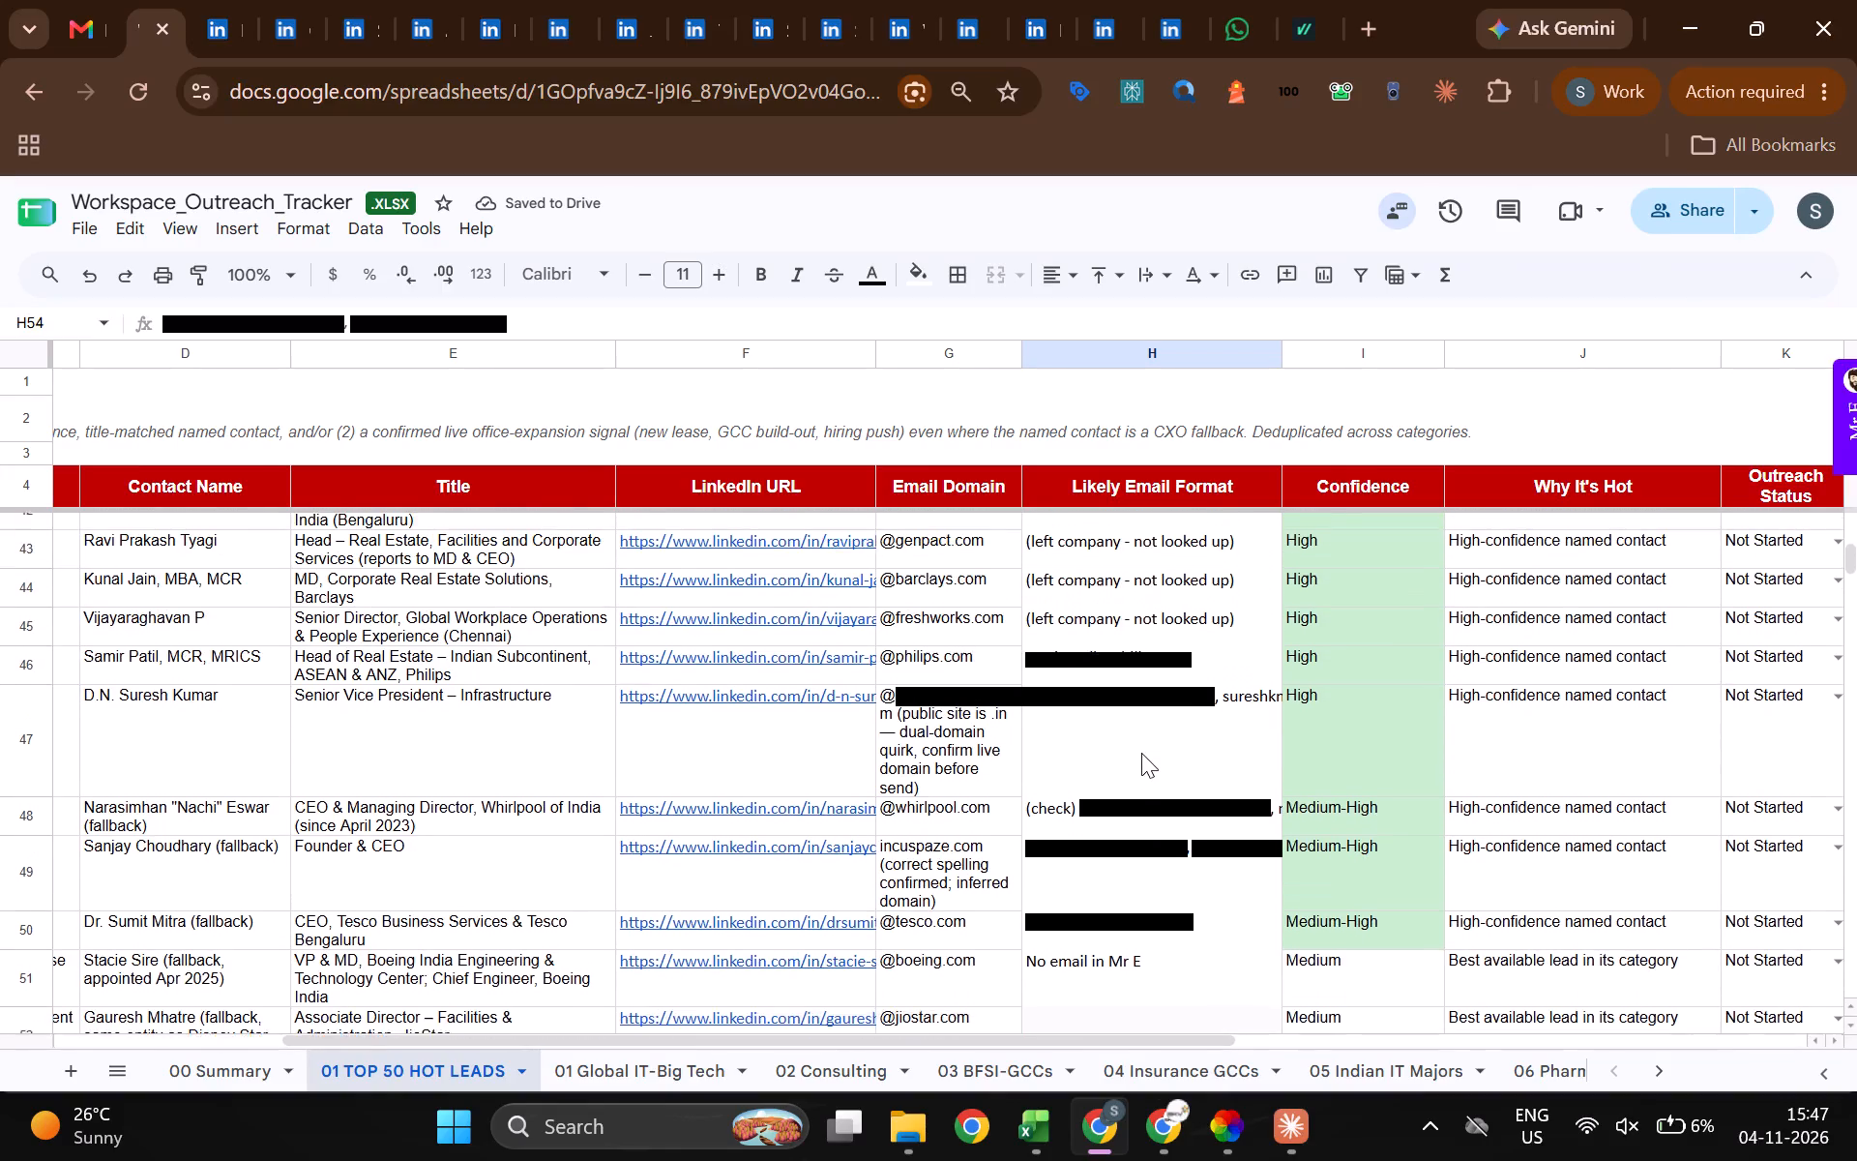
scroll(1141, 753, "up", 2)
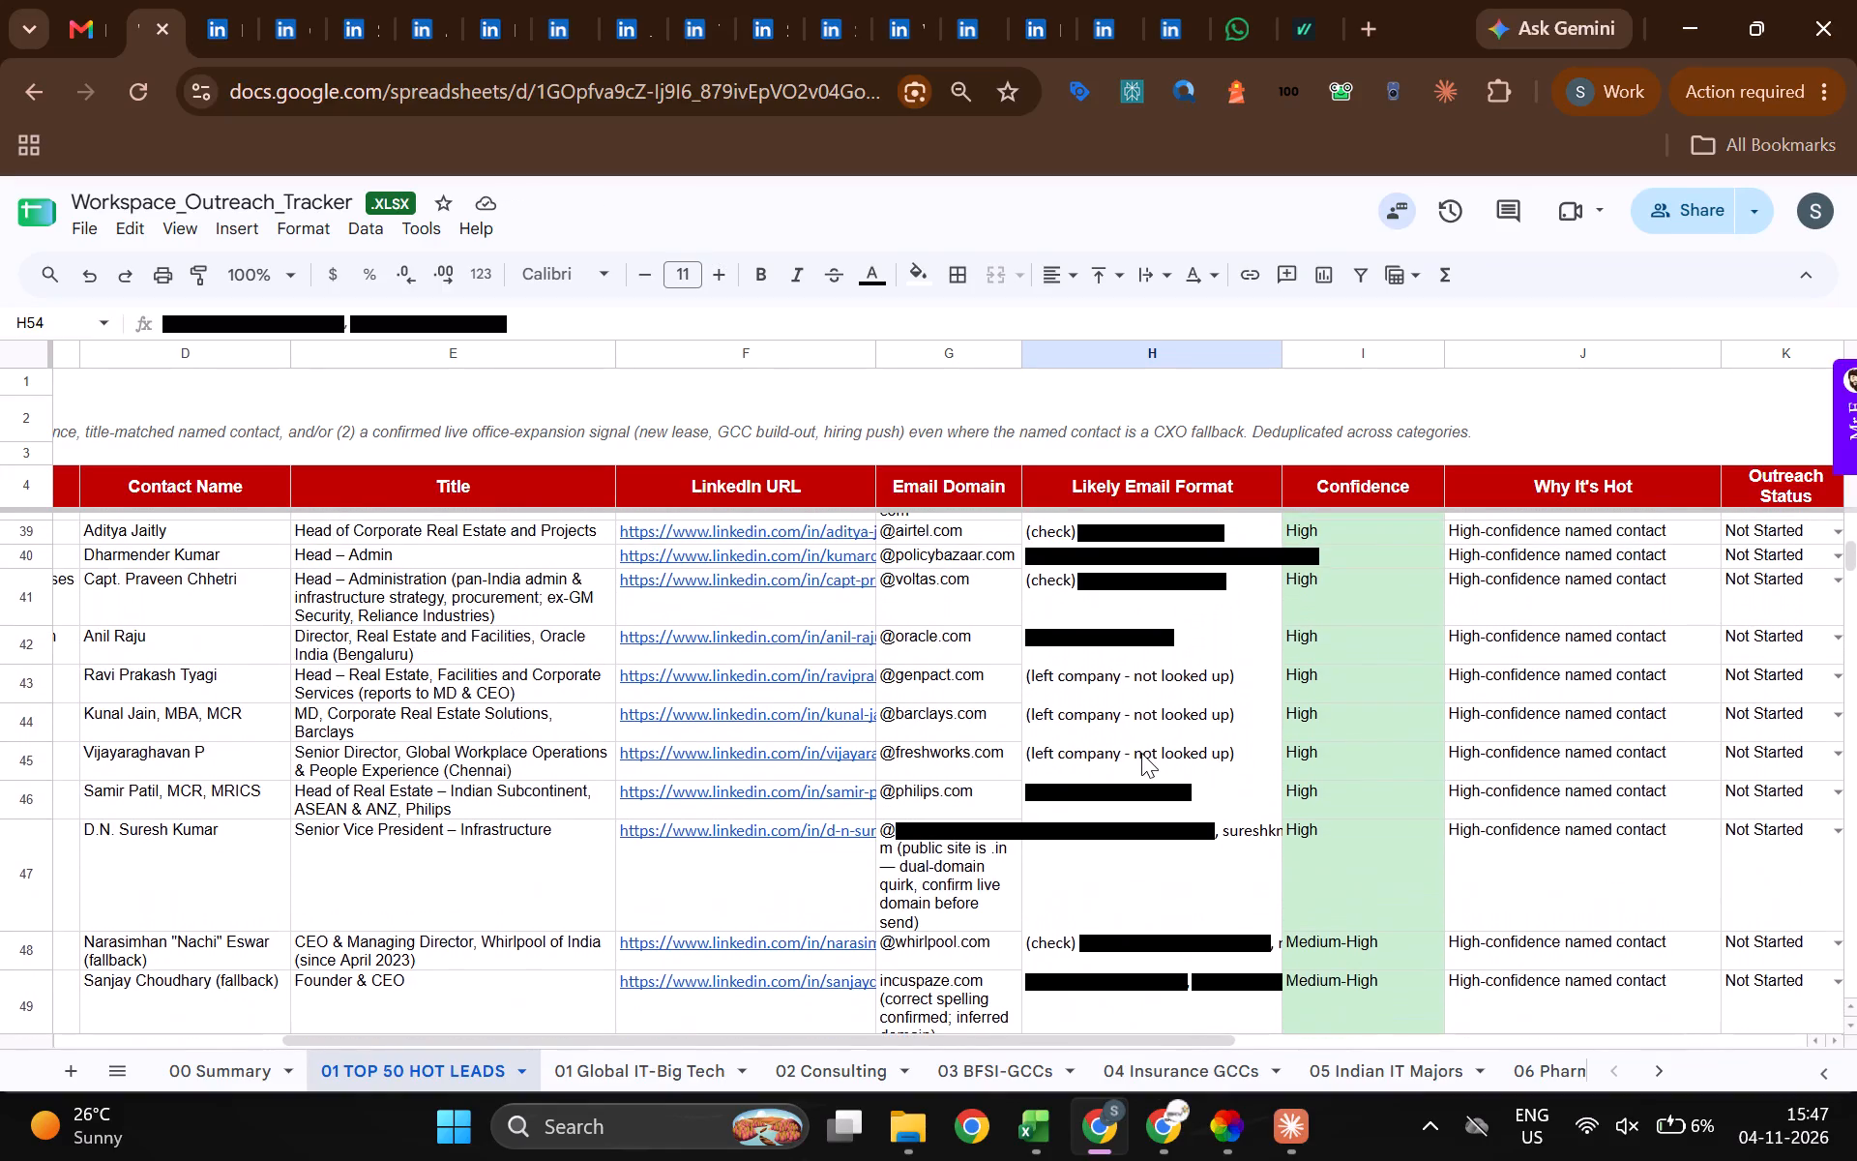
scroll(1141, 753, "up", 1)
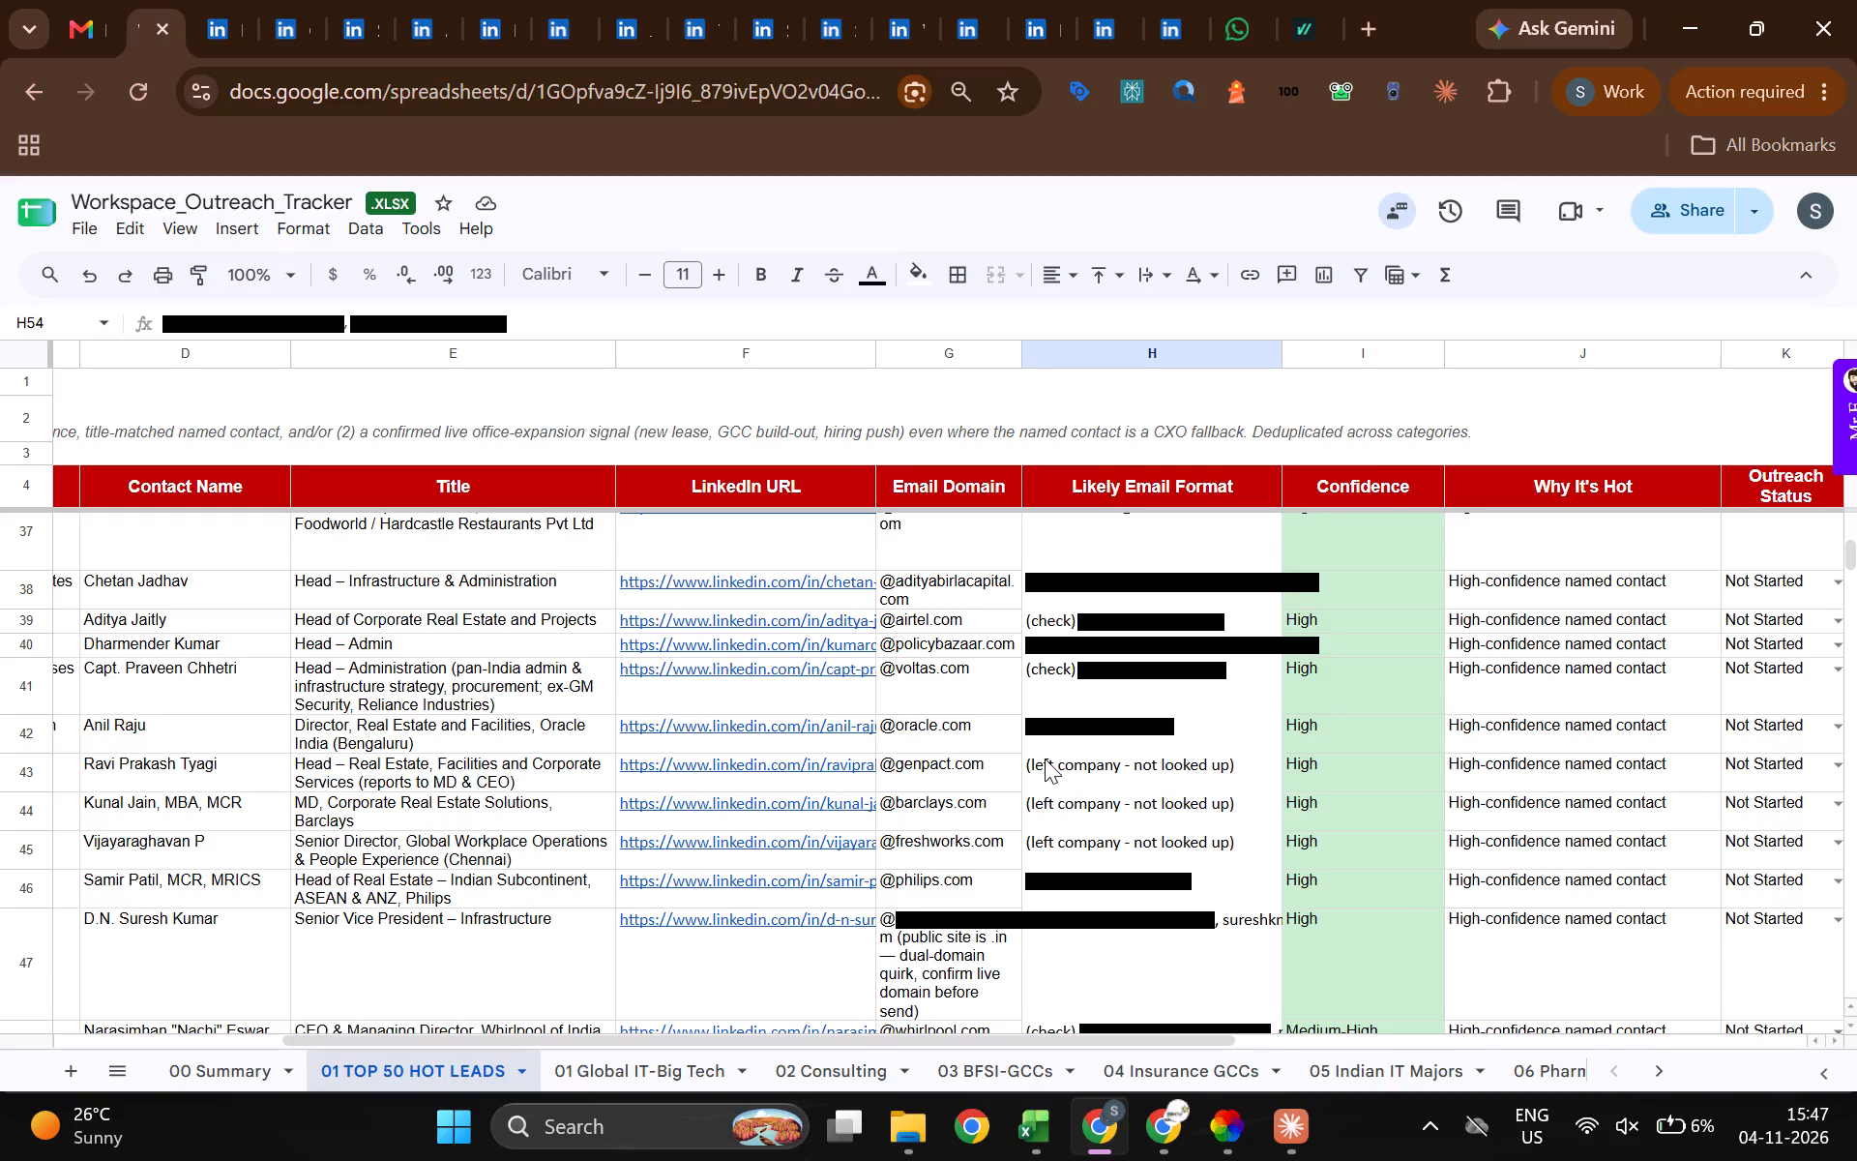
scroll(1045, 759, "up", 2)
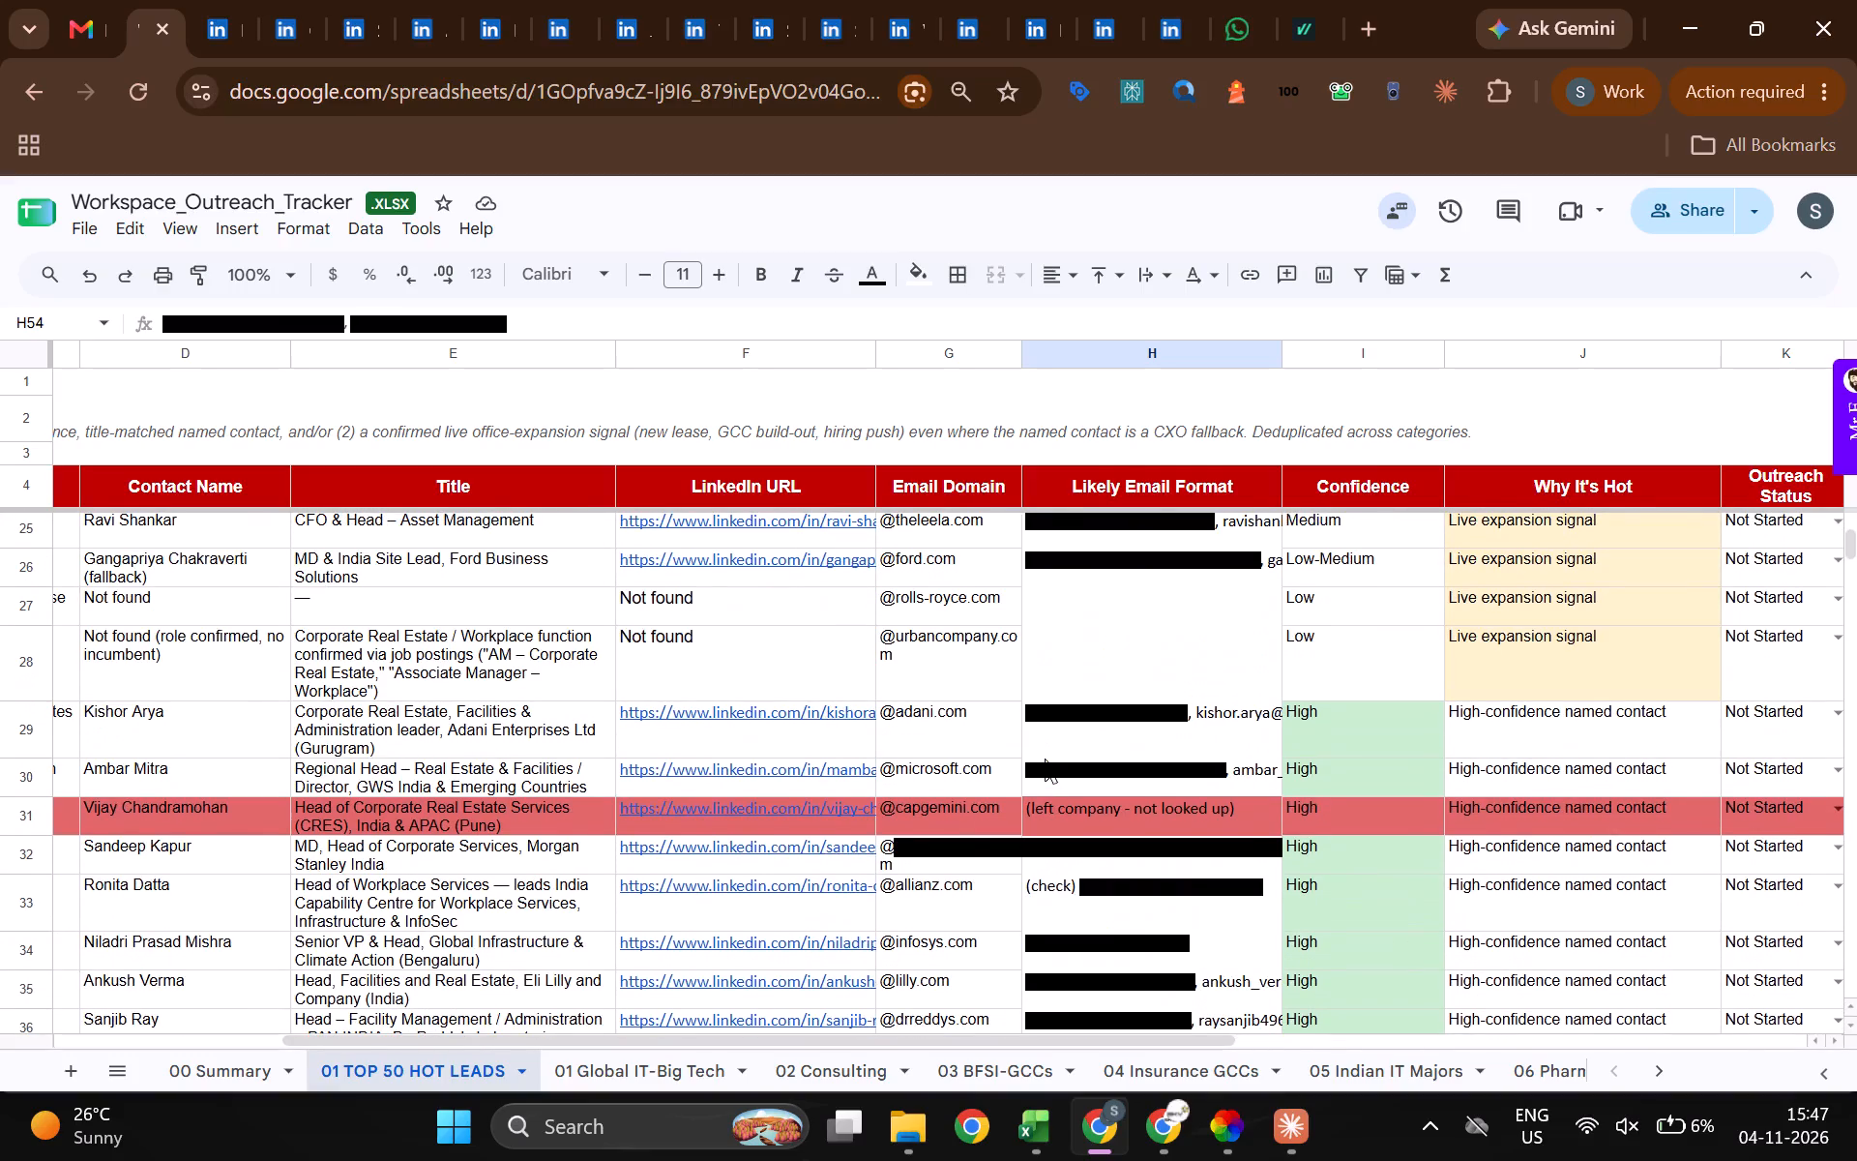
scroll(1172, 784, "up", 2)
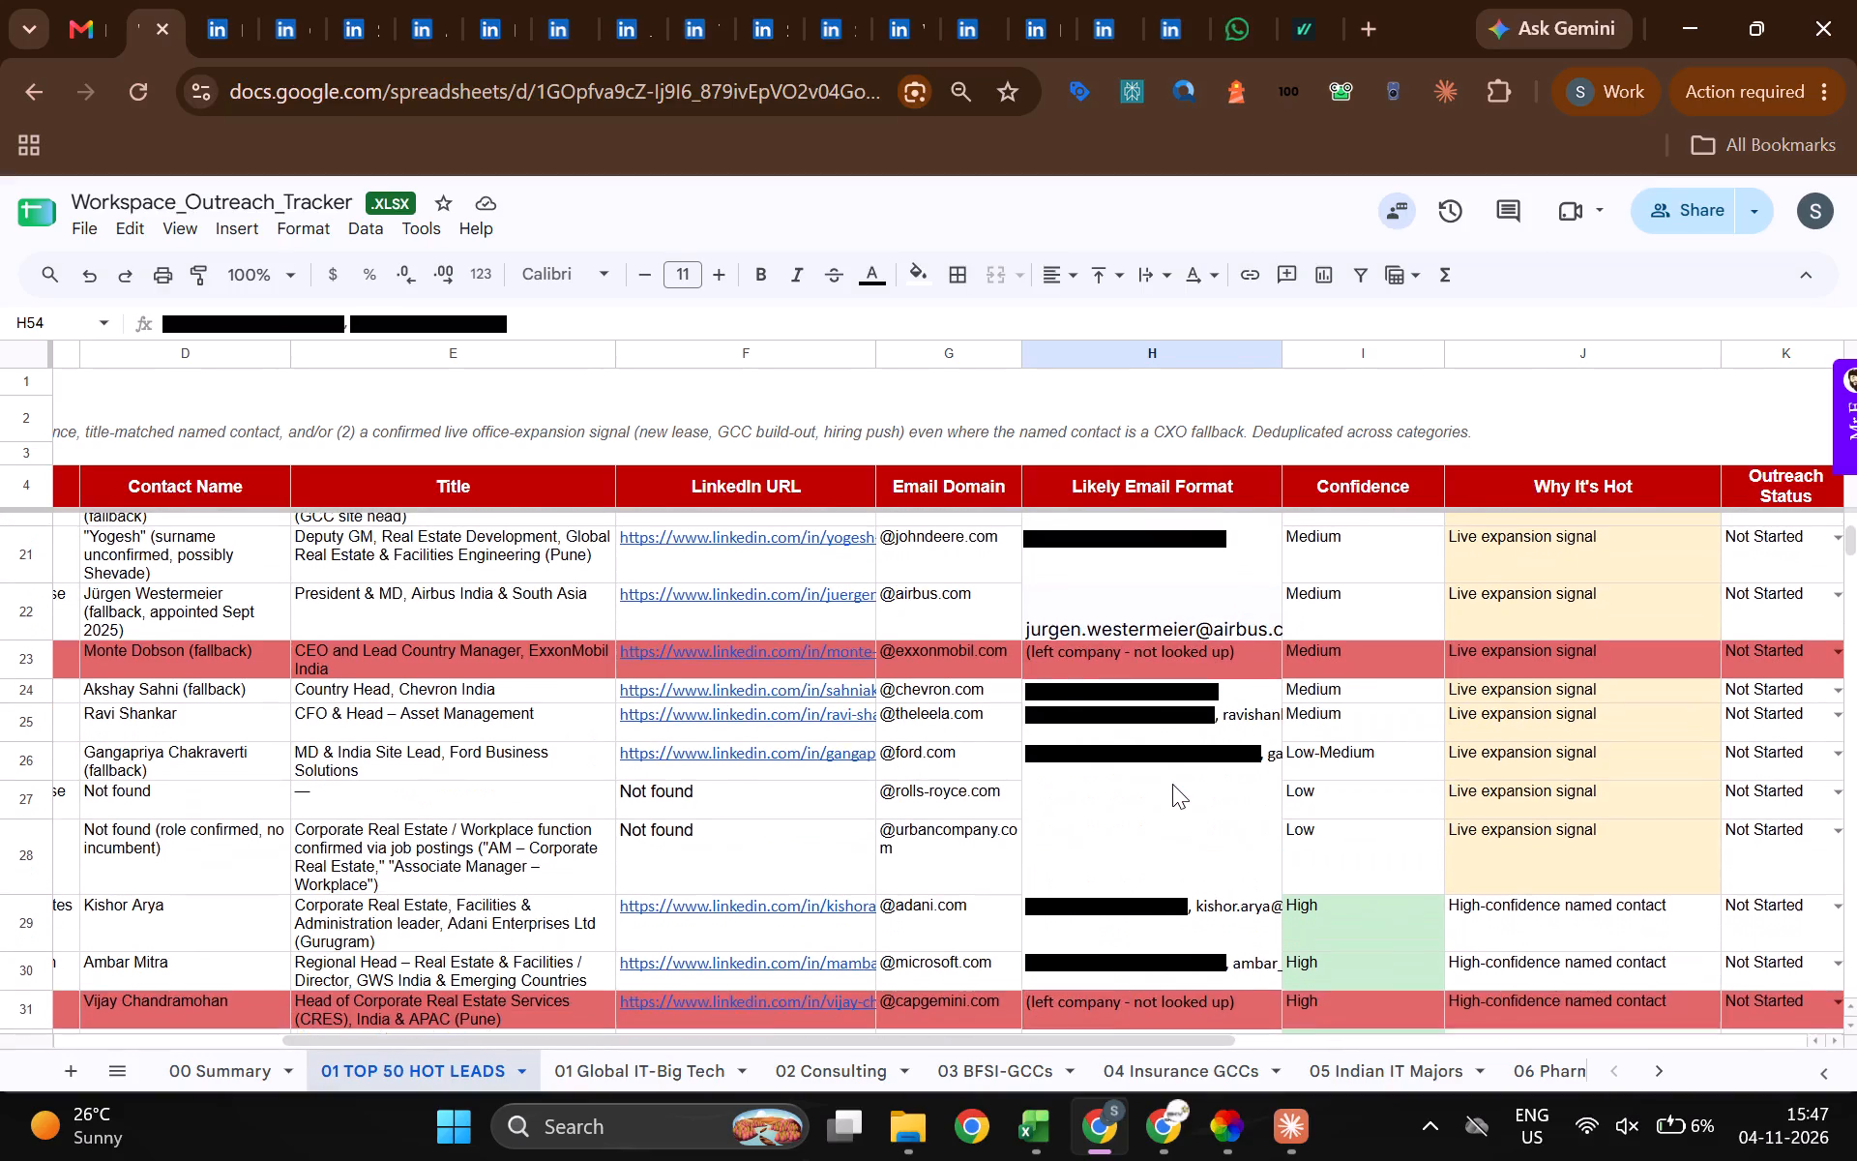
scroll(1172, 784, "up", 4)
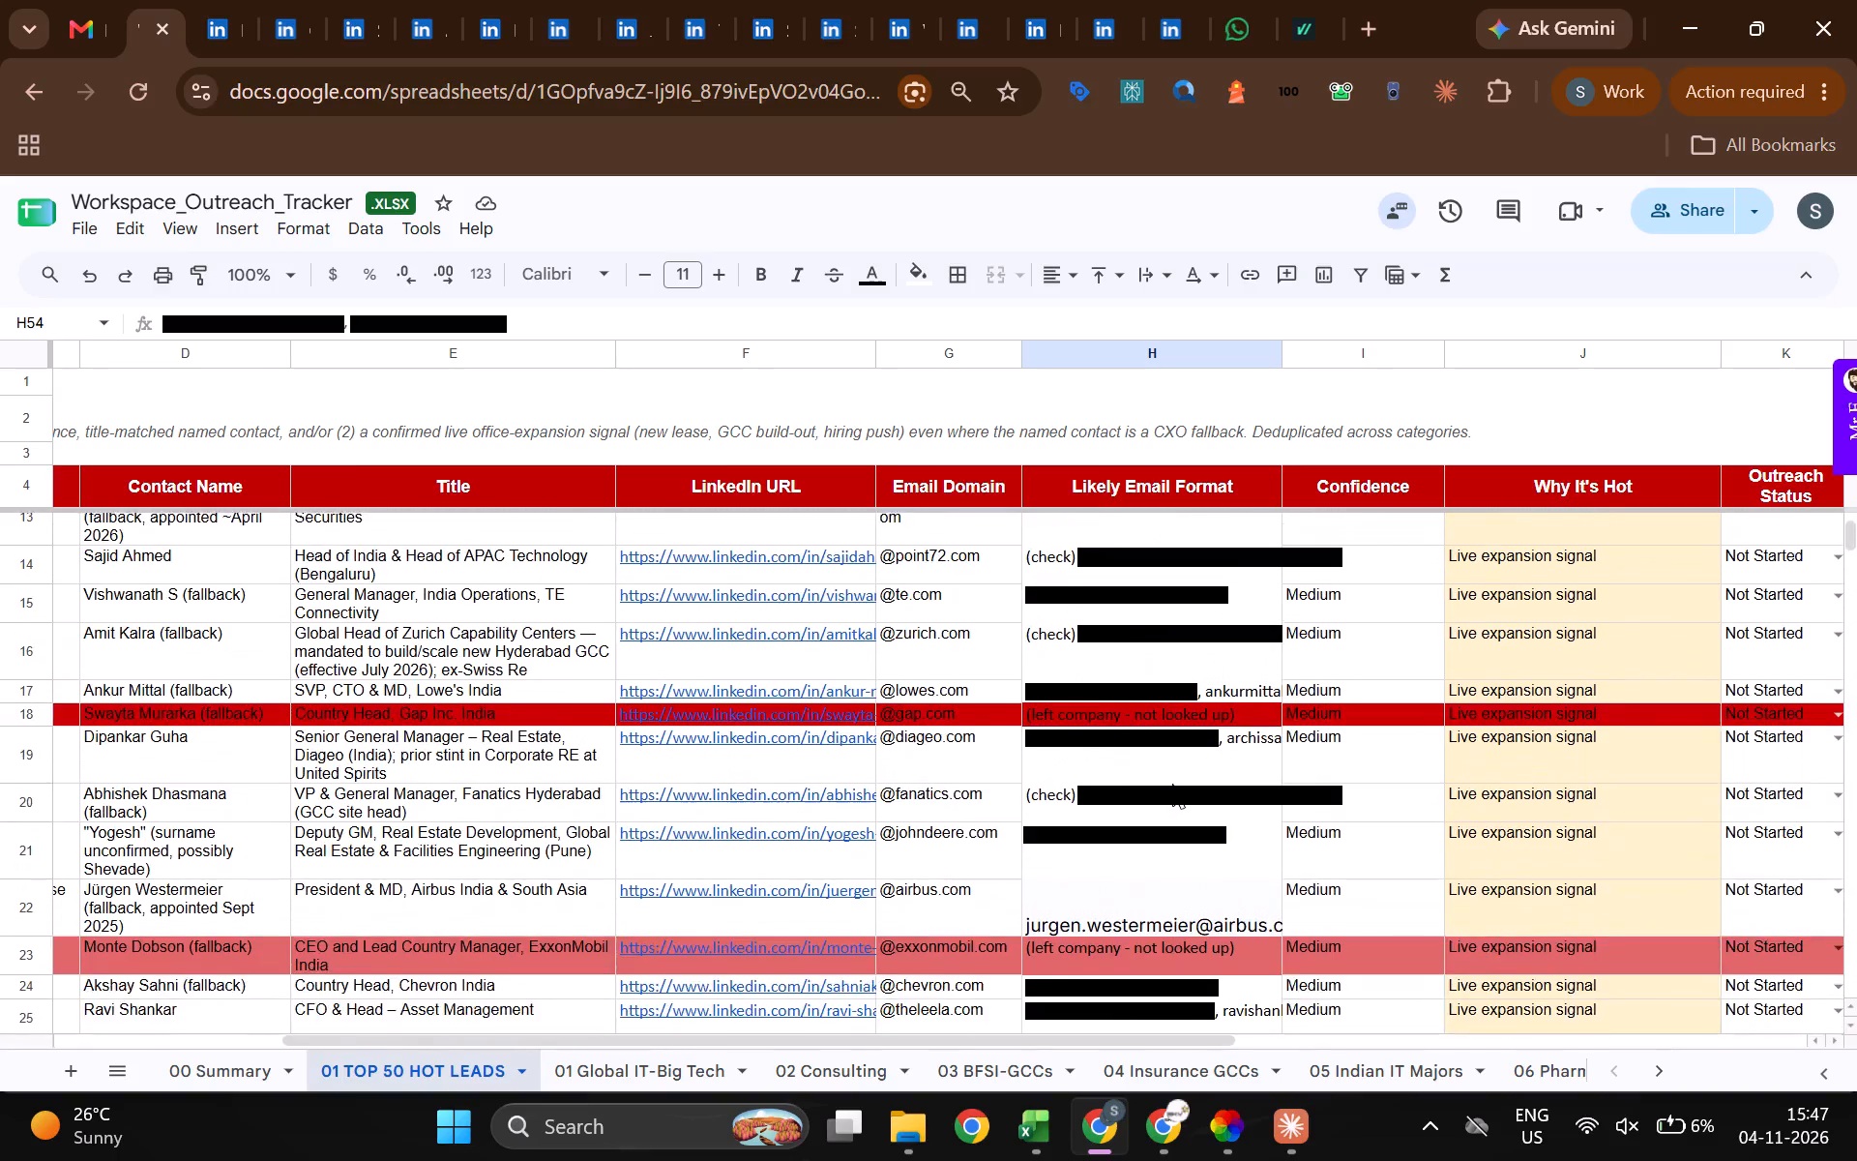
scroll(1172, 784, "up", 4)
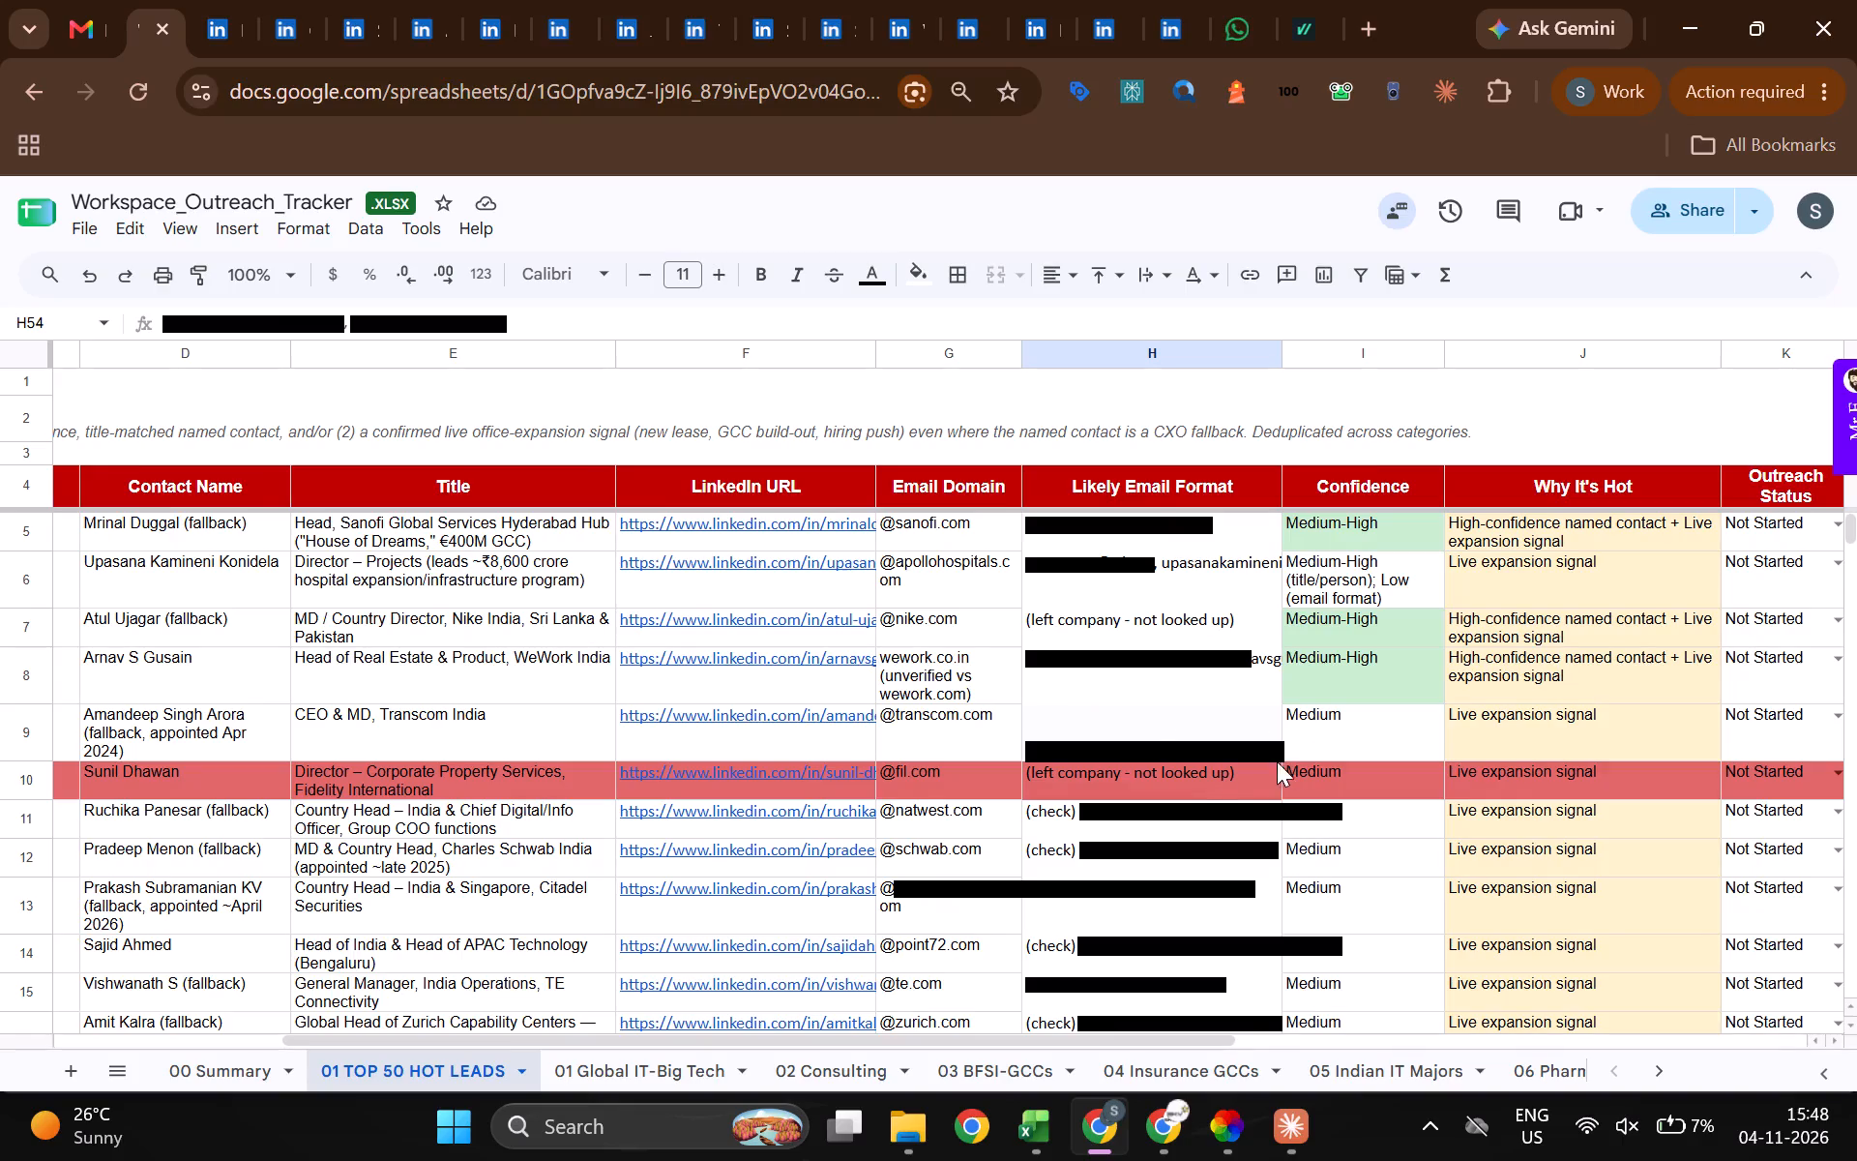
scroll(1000, 729, "down", 1)
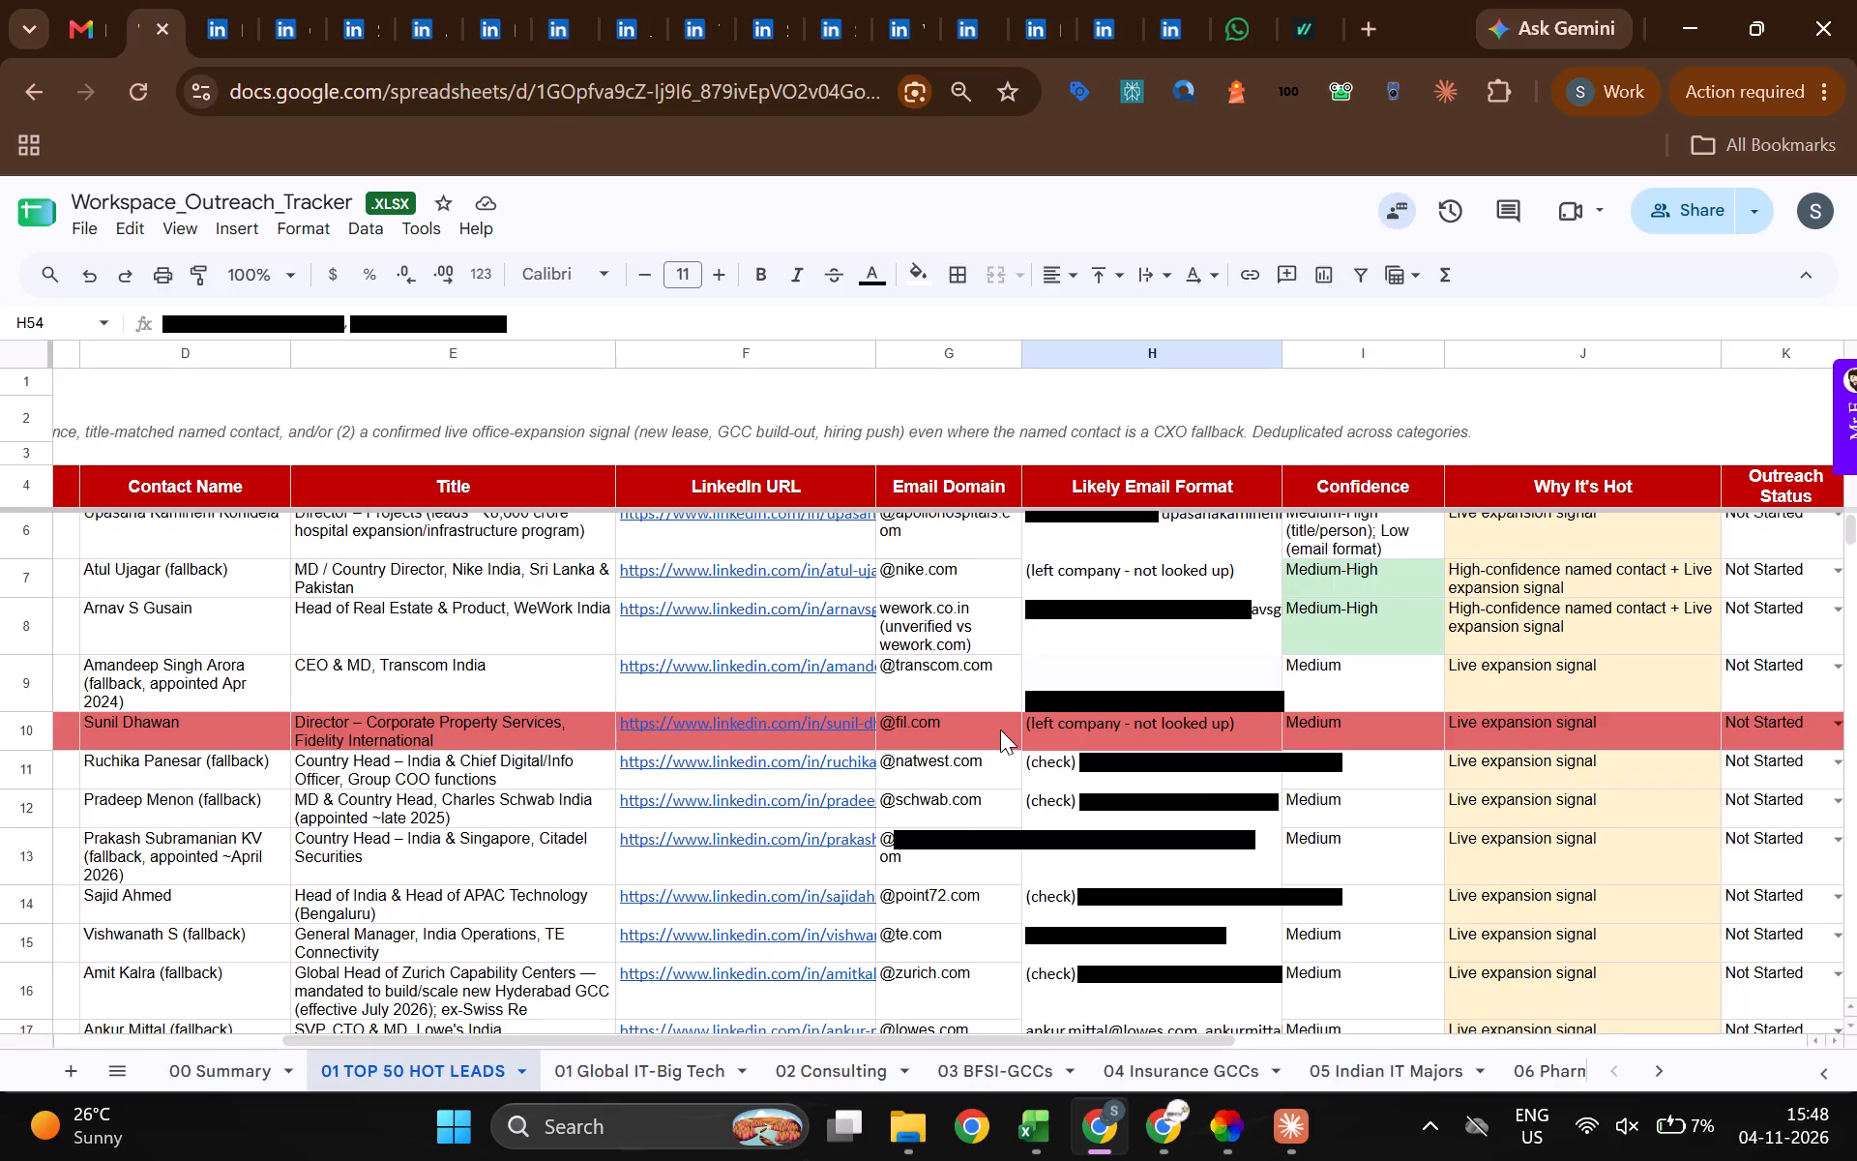
scroll(1187, 676, "up", 1)
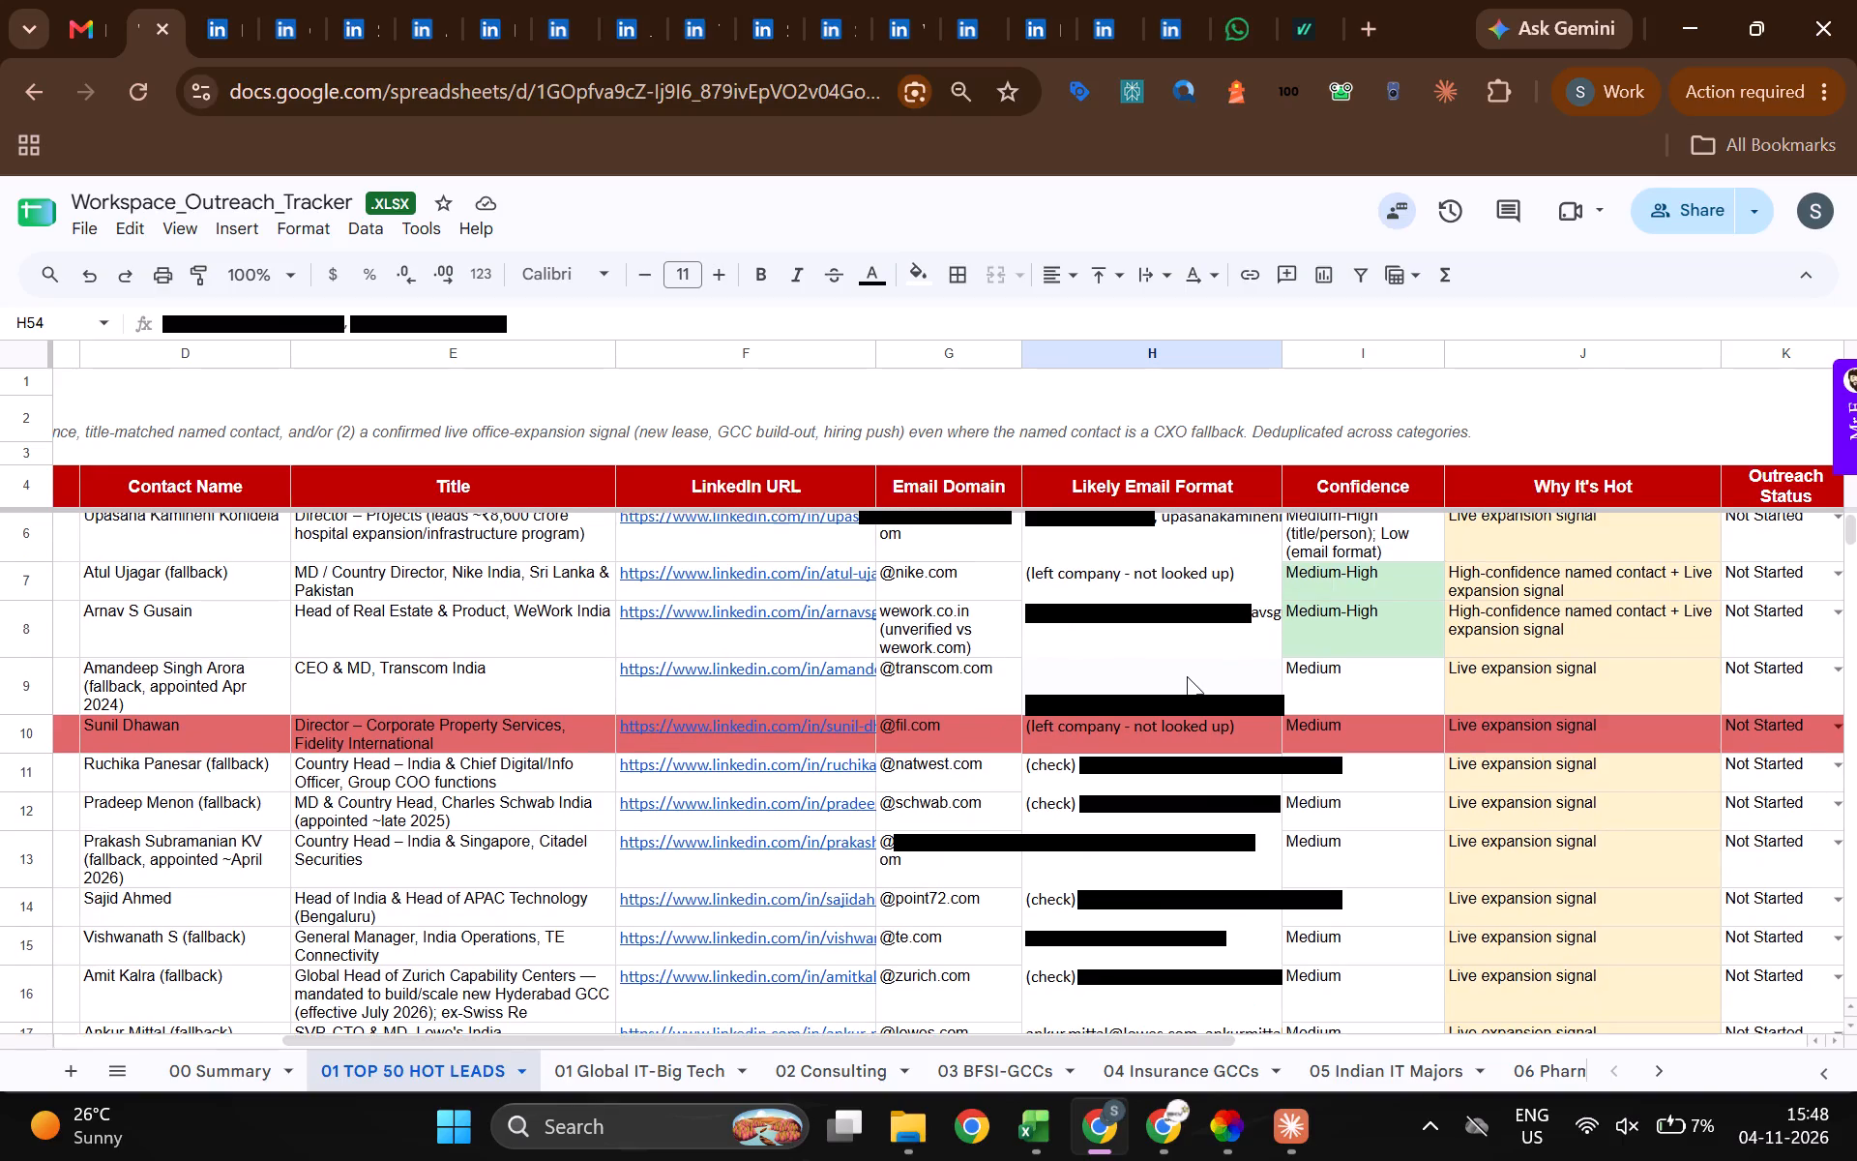
scroll(1187, 676, "up", 4)
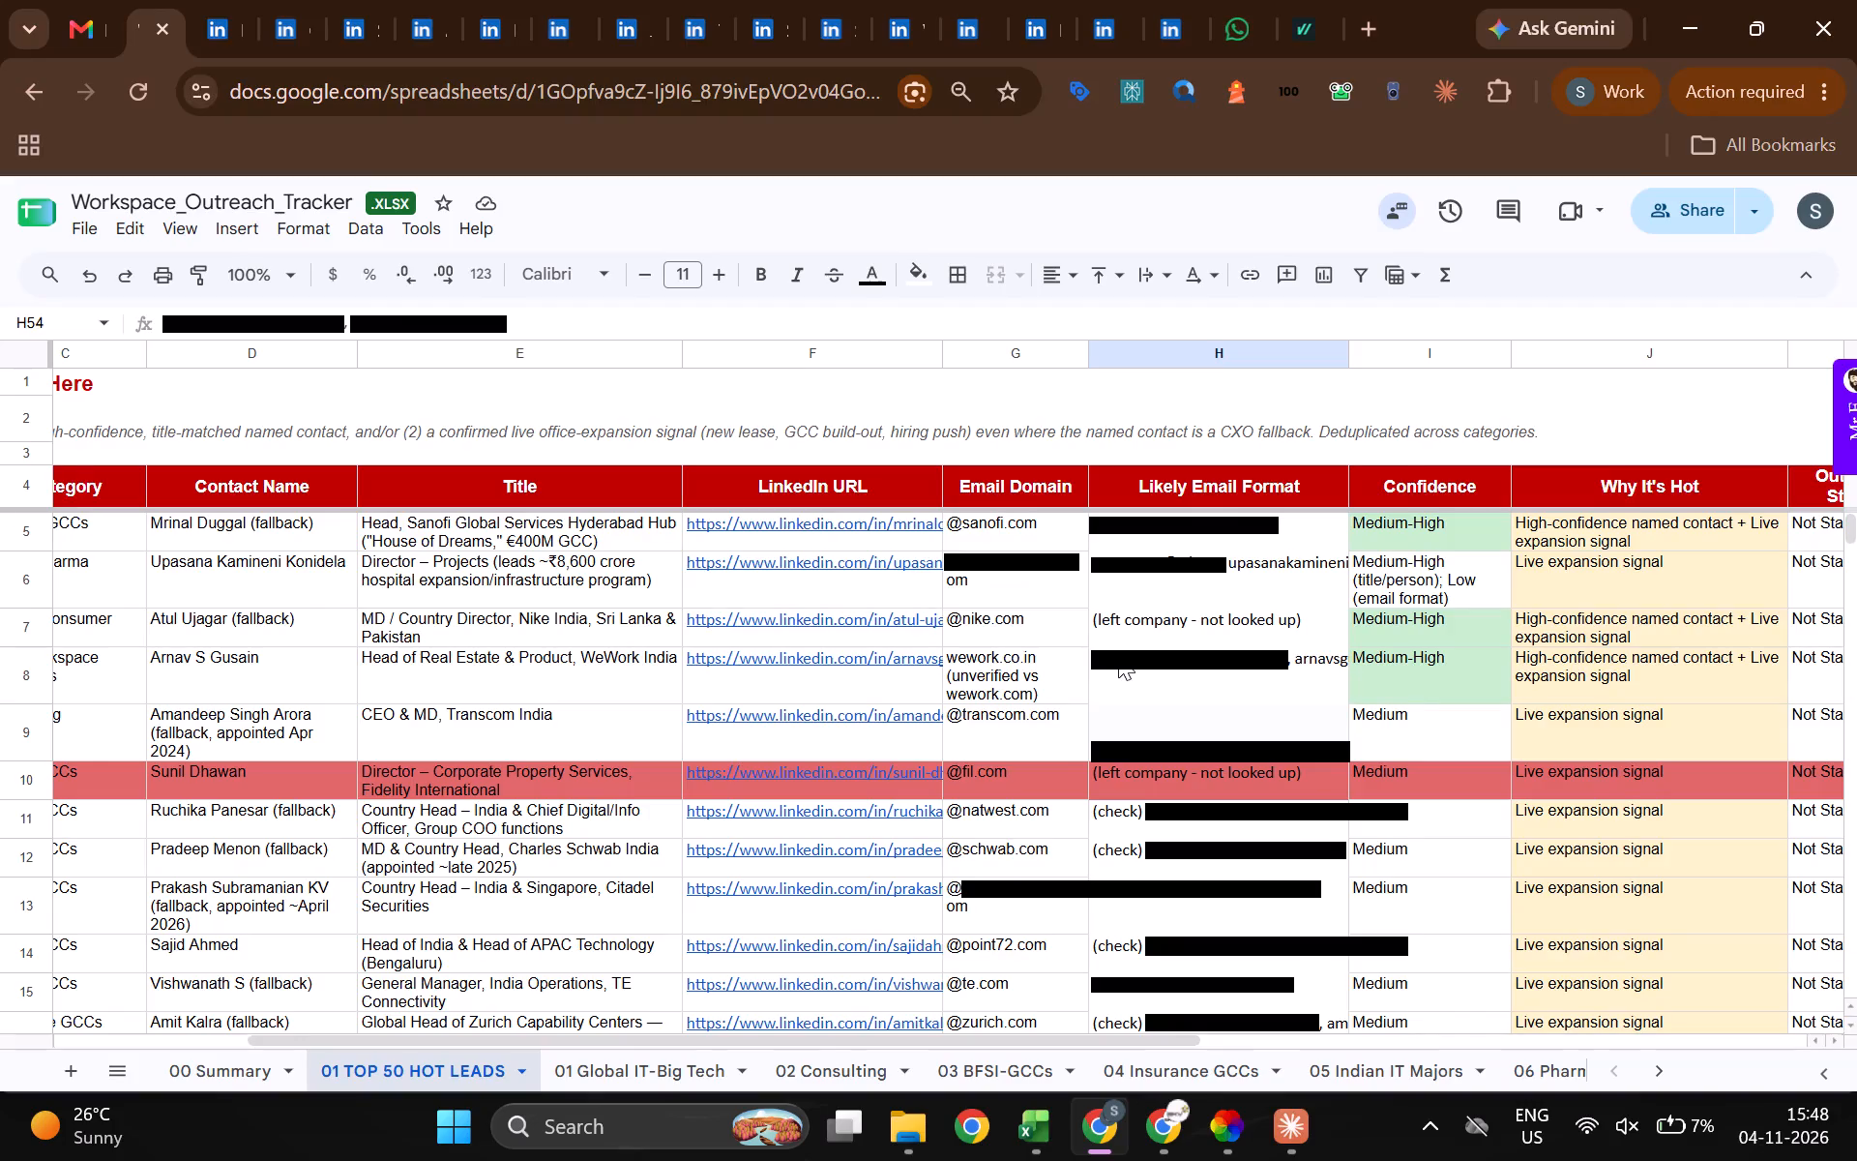
scroll(1164, 715, "up", 4)
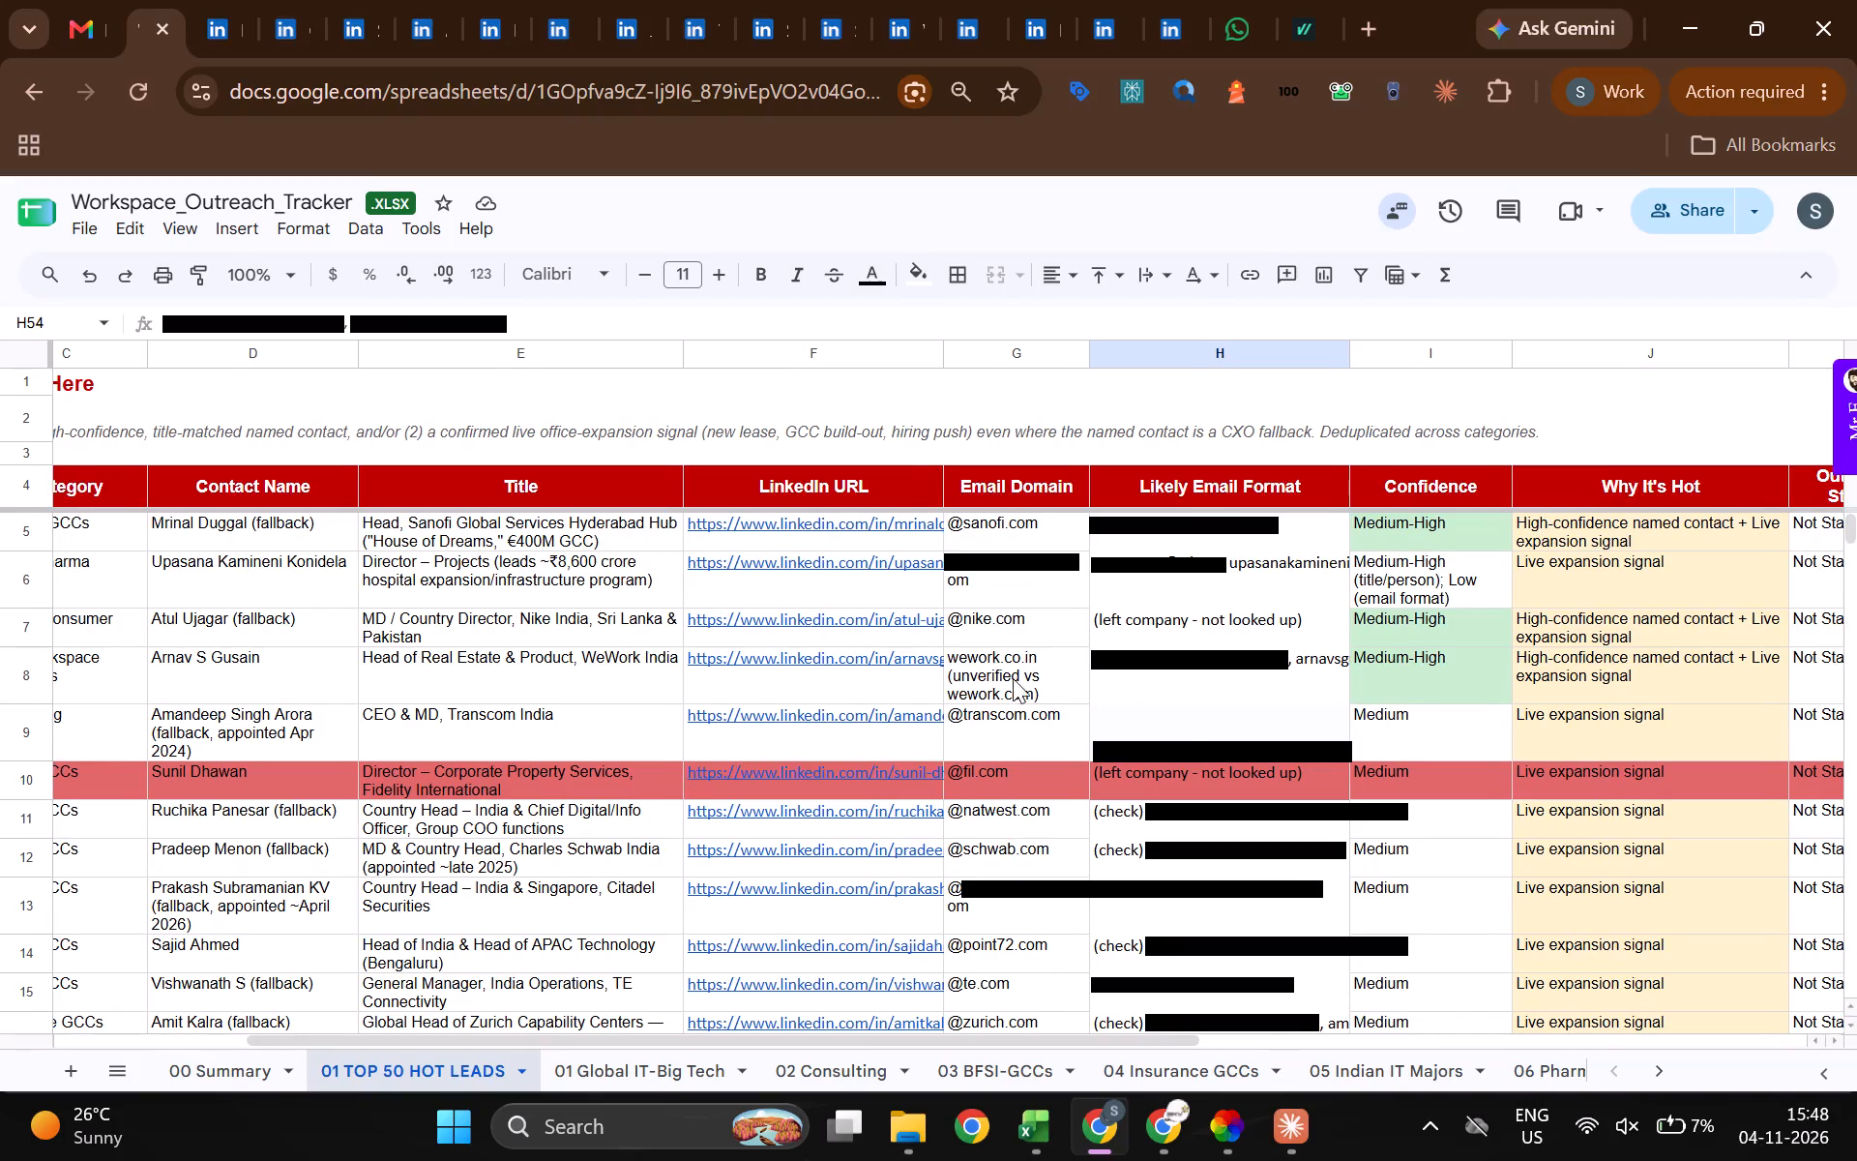
Open the Nike contact's LinkedIn profile from row 7 and look up their email with the Skrapp.io extension.
left_click(868, 621)
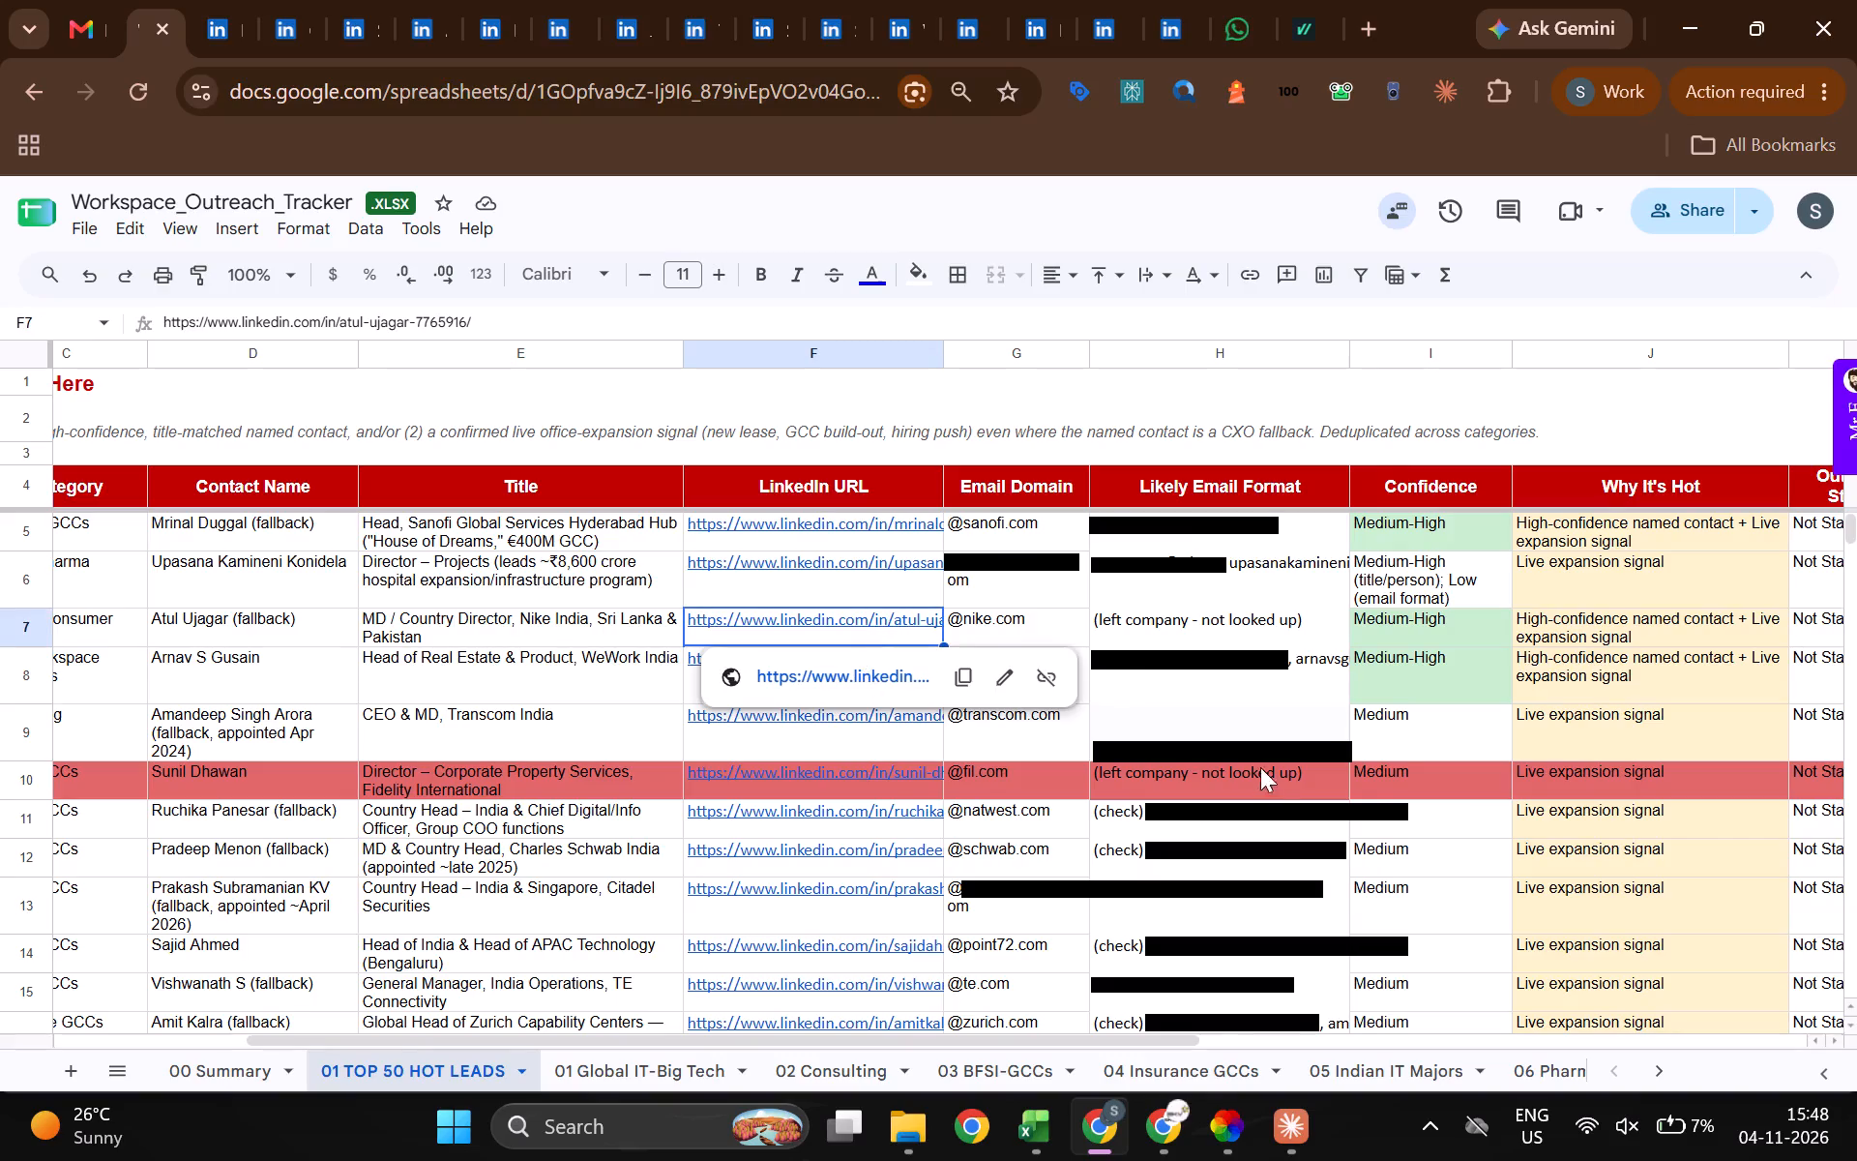
left_click(849, 615)
left_click(805, 675)
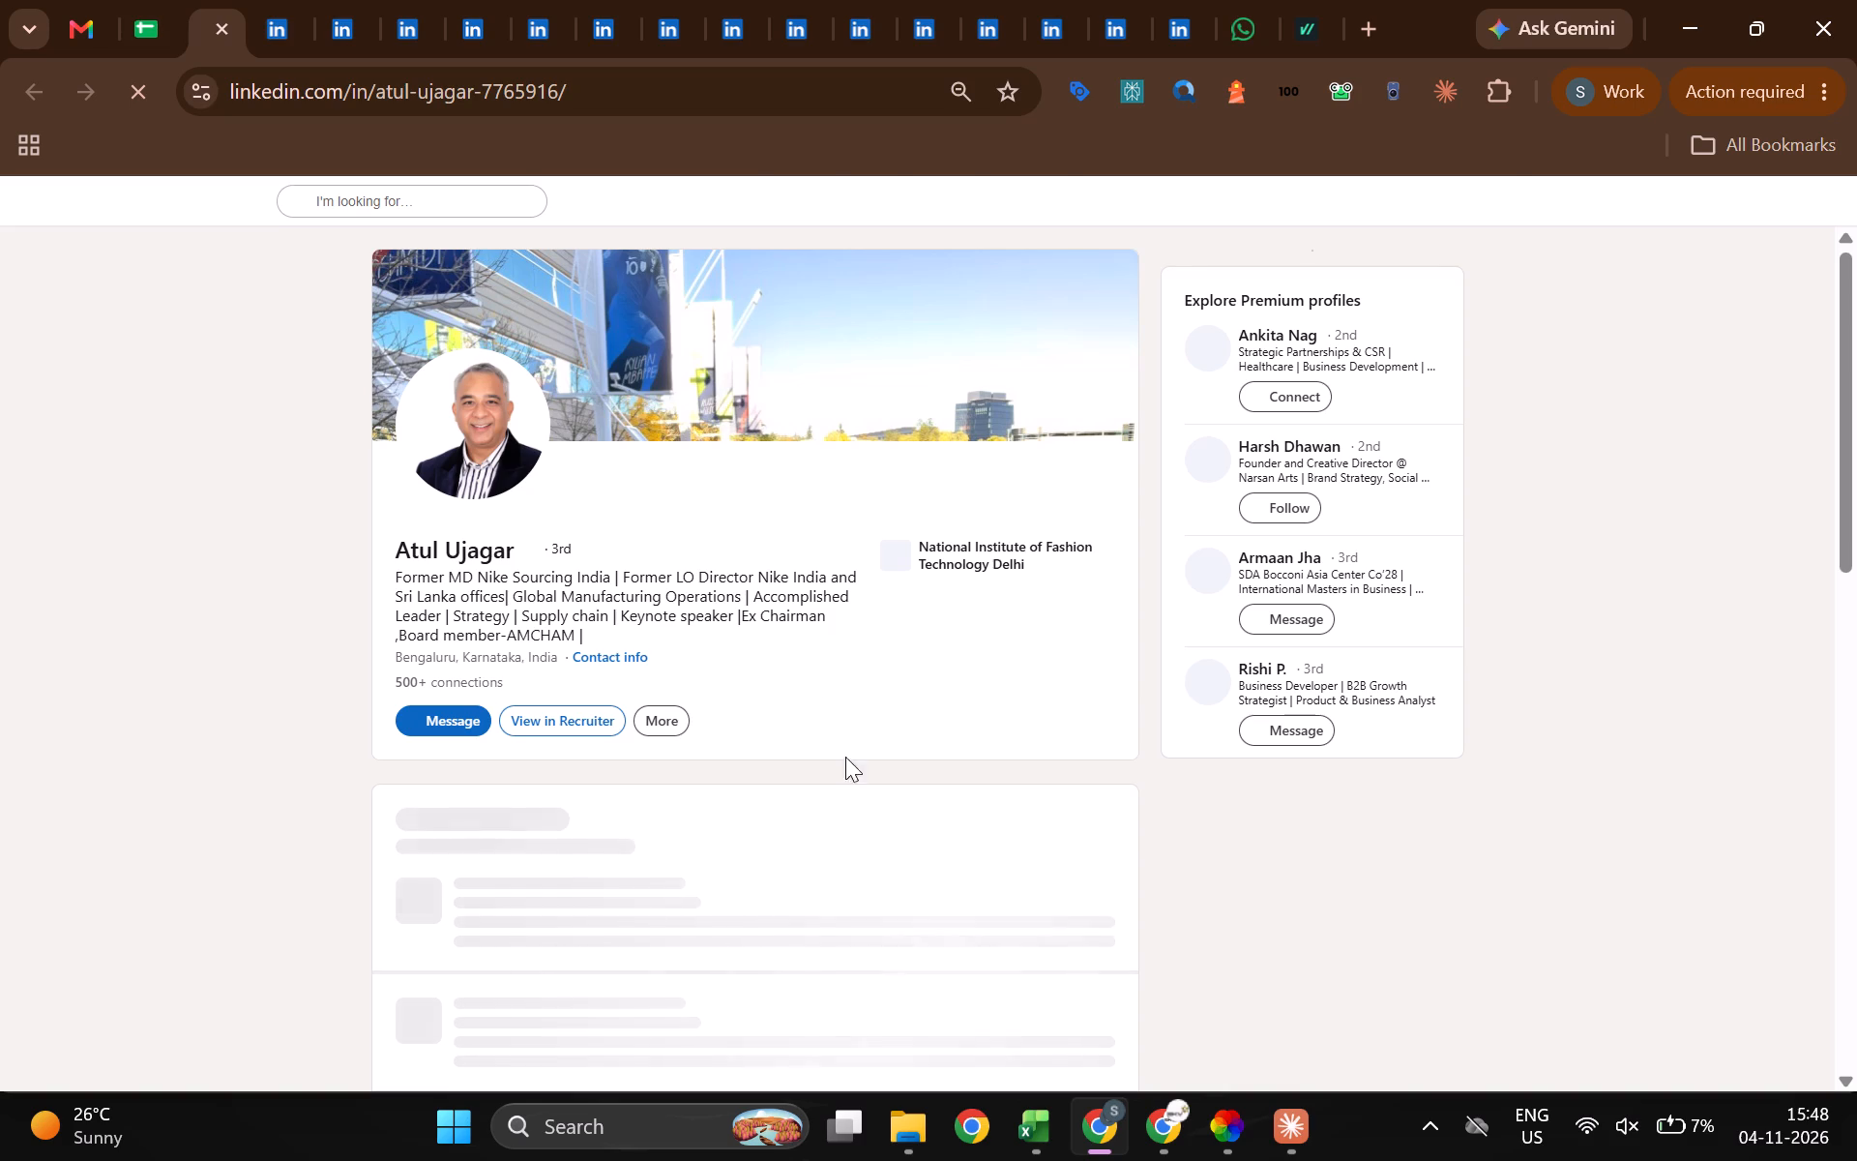
left_click(1494, 110)
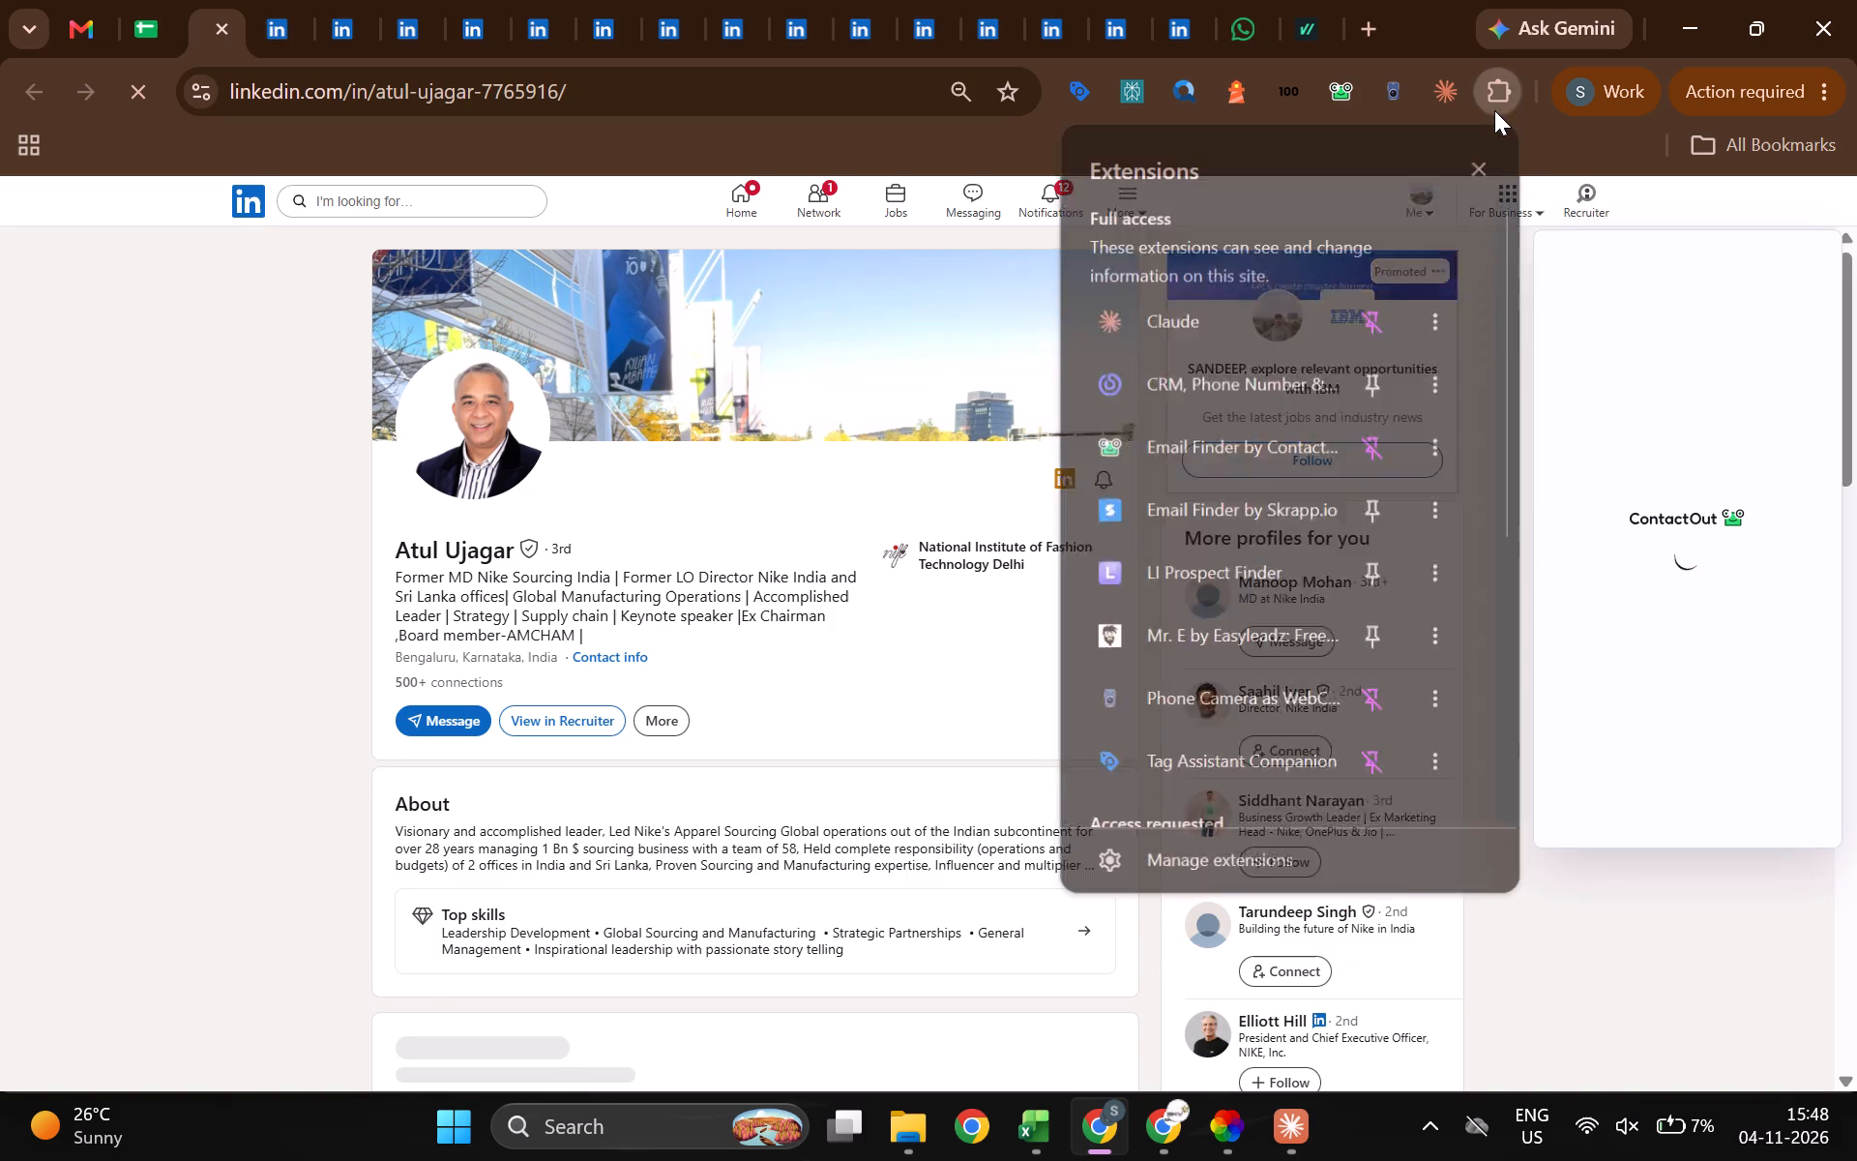
left_click(1192, 571)
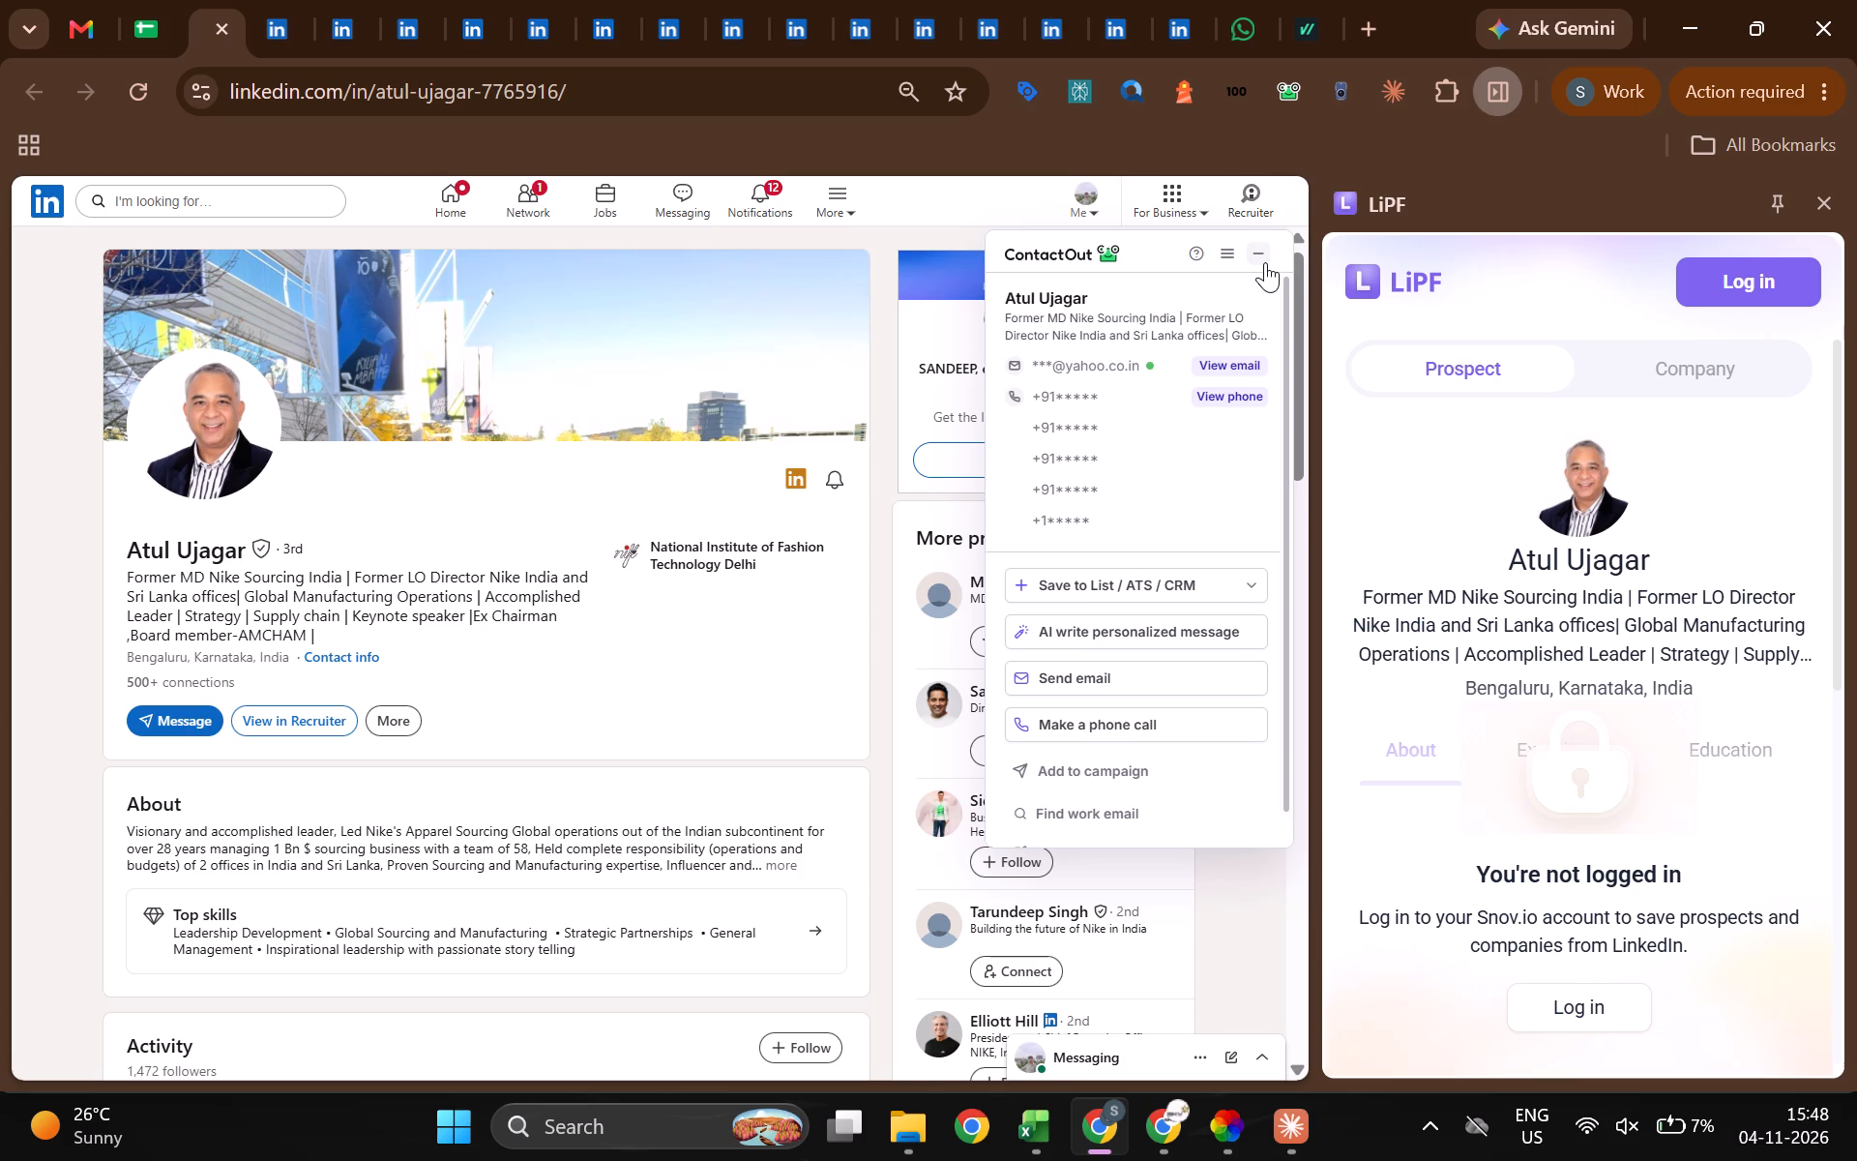
left_click(1265, 262)
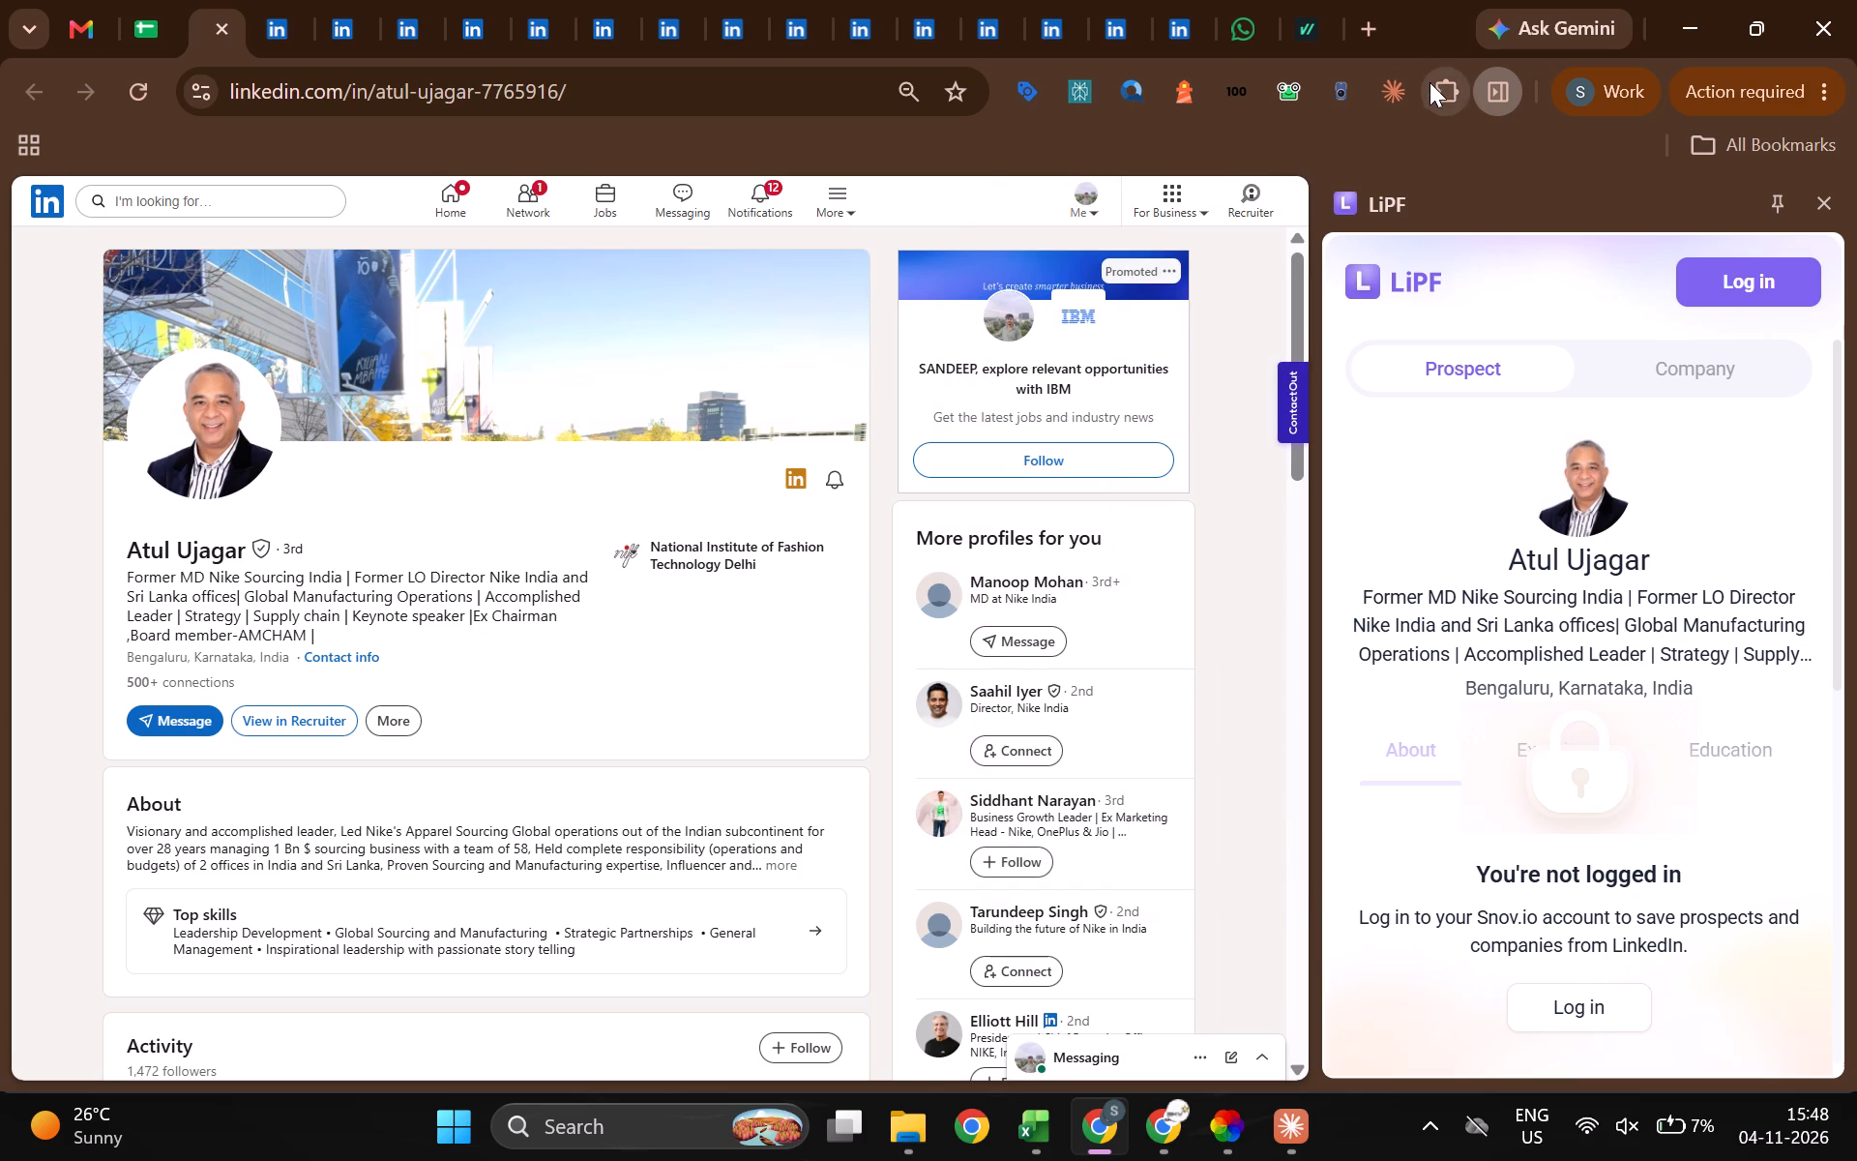
left_click(1432, 83)
left_click(1137, 497)
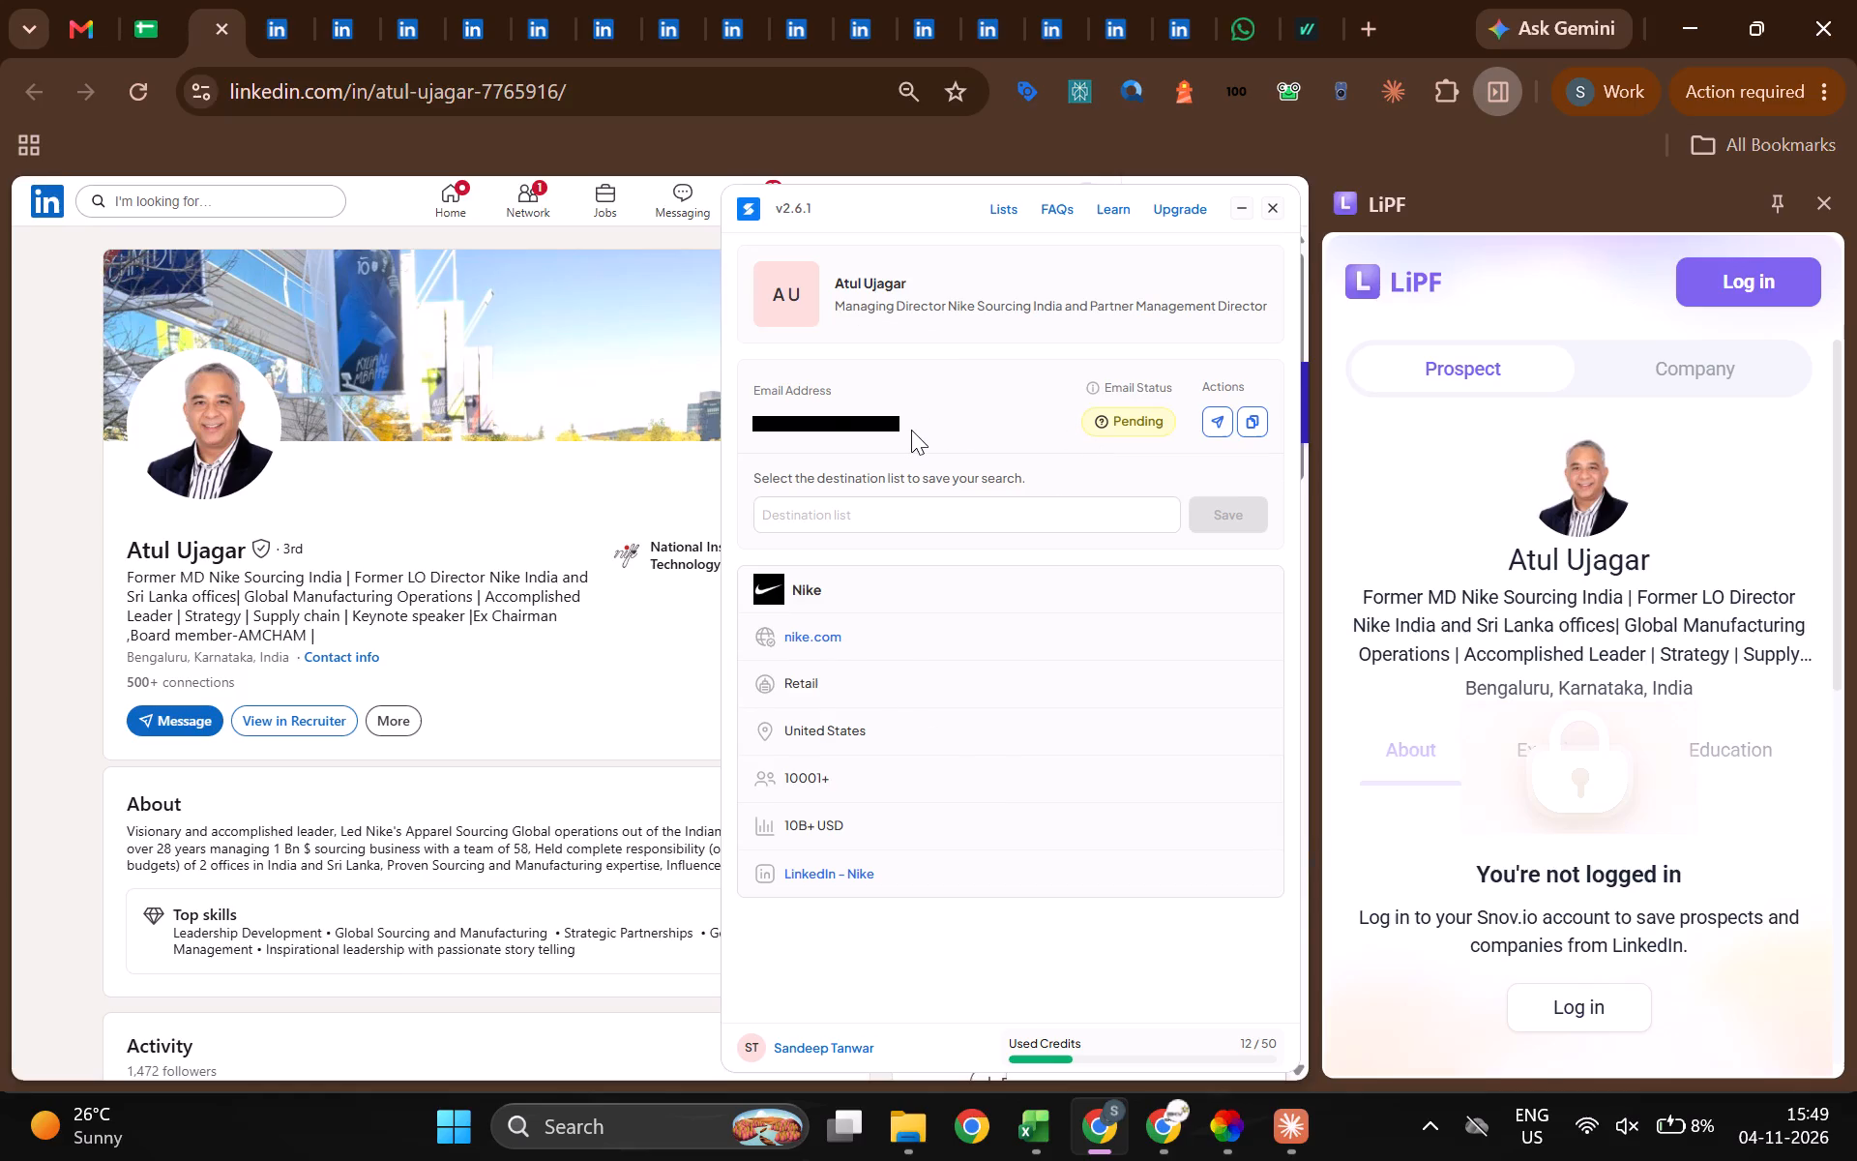
Copy the Nike contact's email from the Skrapp.io result and replace the tracker's Likely Email Format entry in H7 with it.
left_click_drag(911, 430, 717, 445)
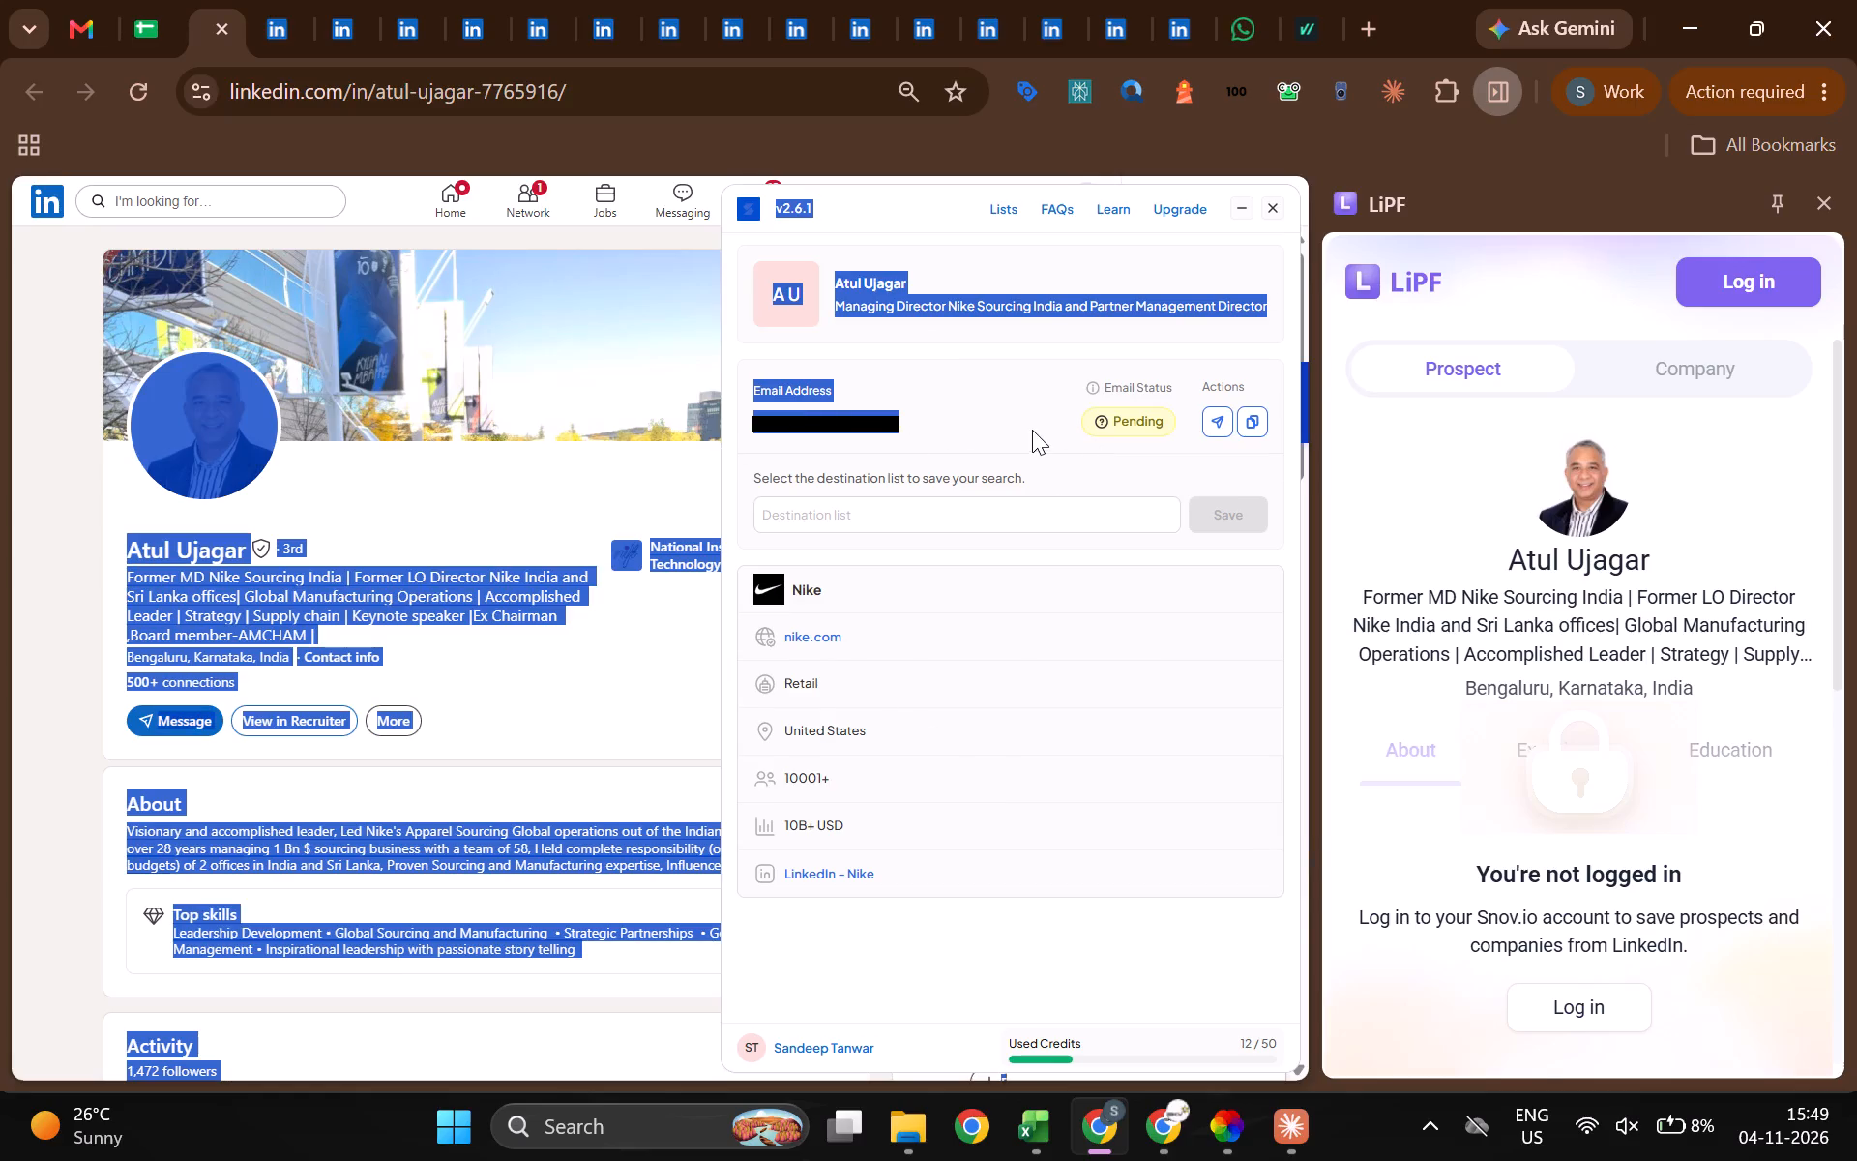
left_click(1036, 432)
left_click(1253, 421)
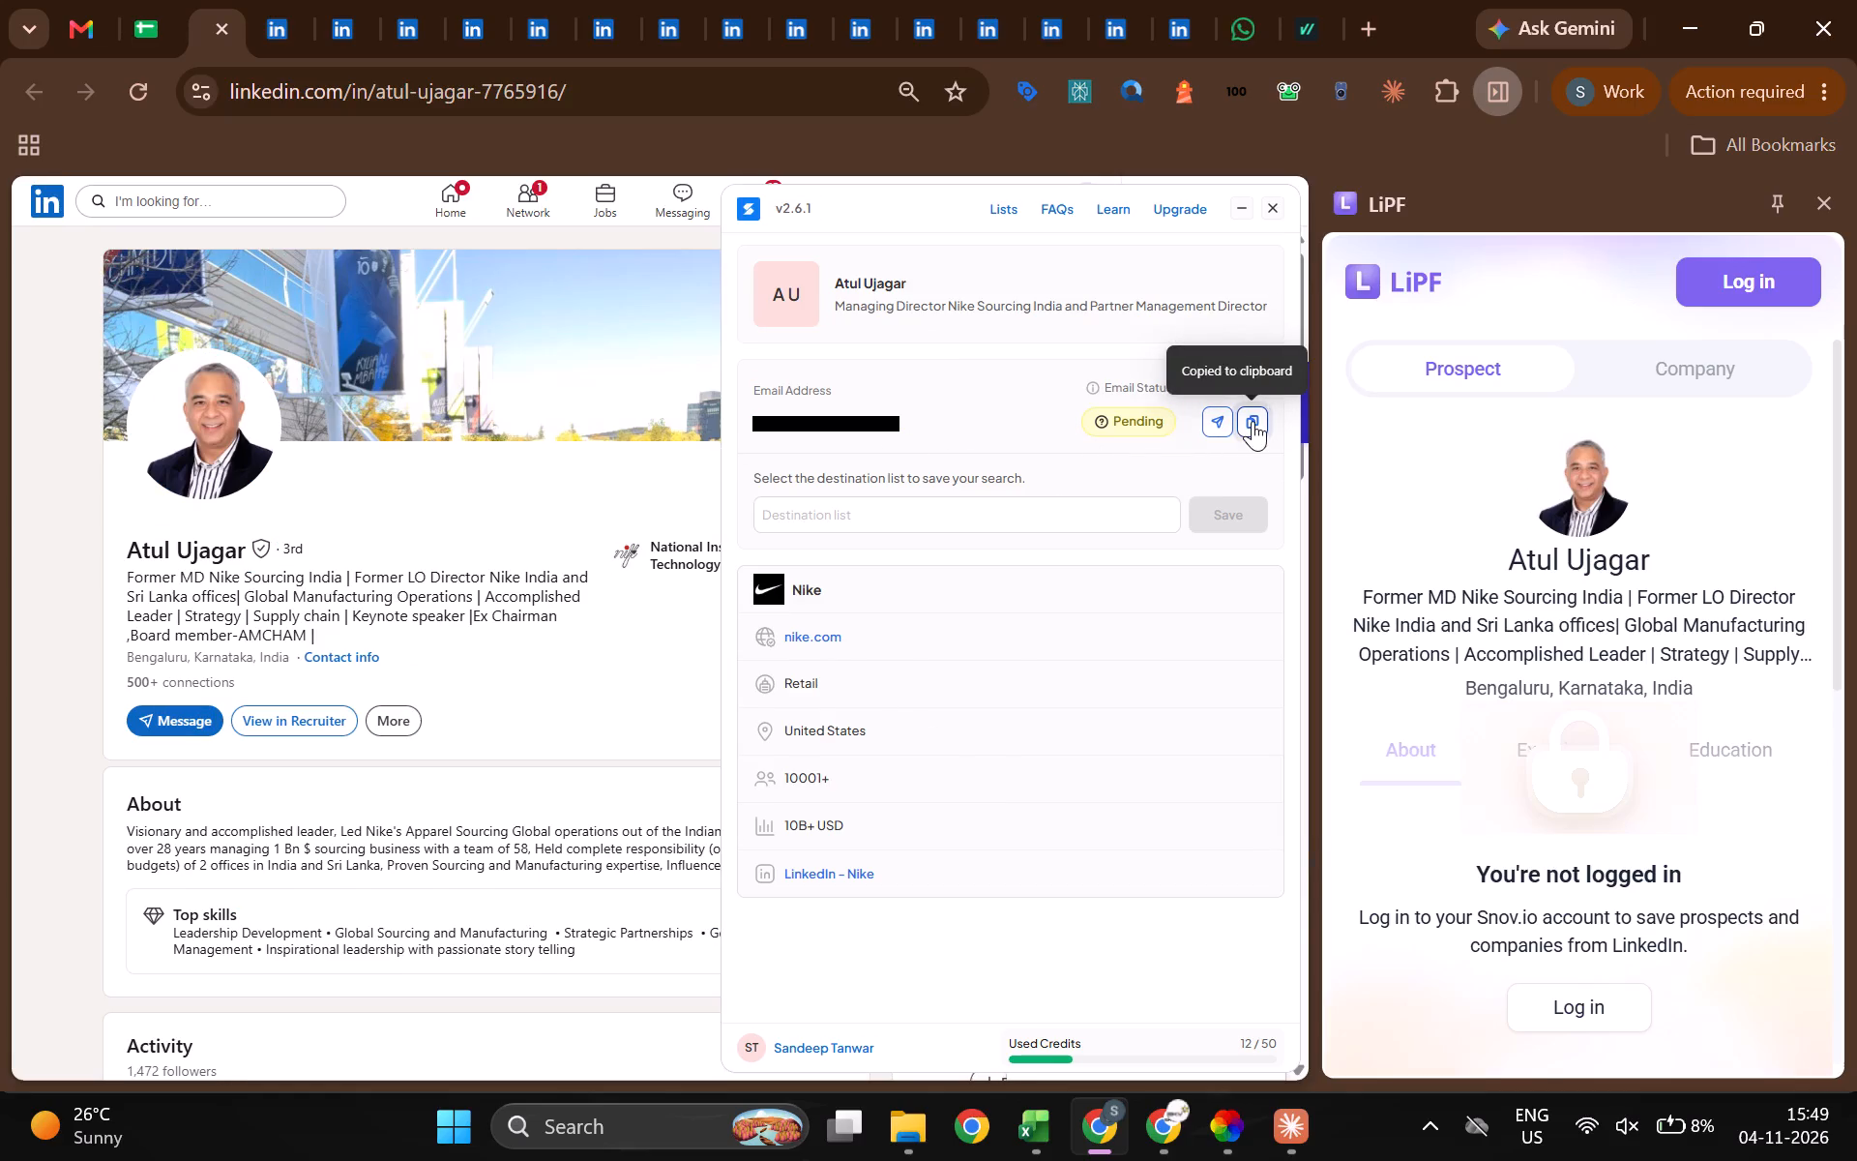
left_click(153, 0)
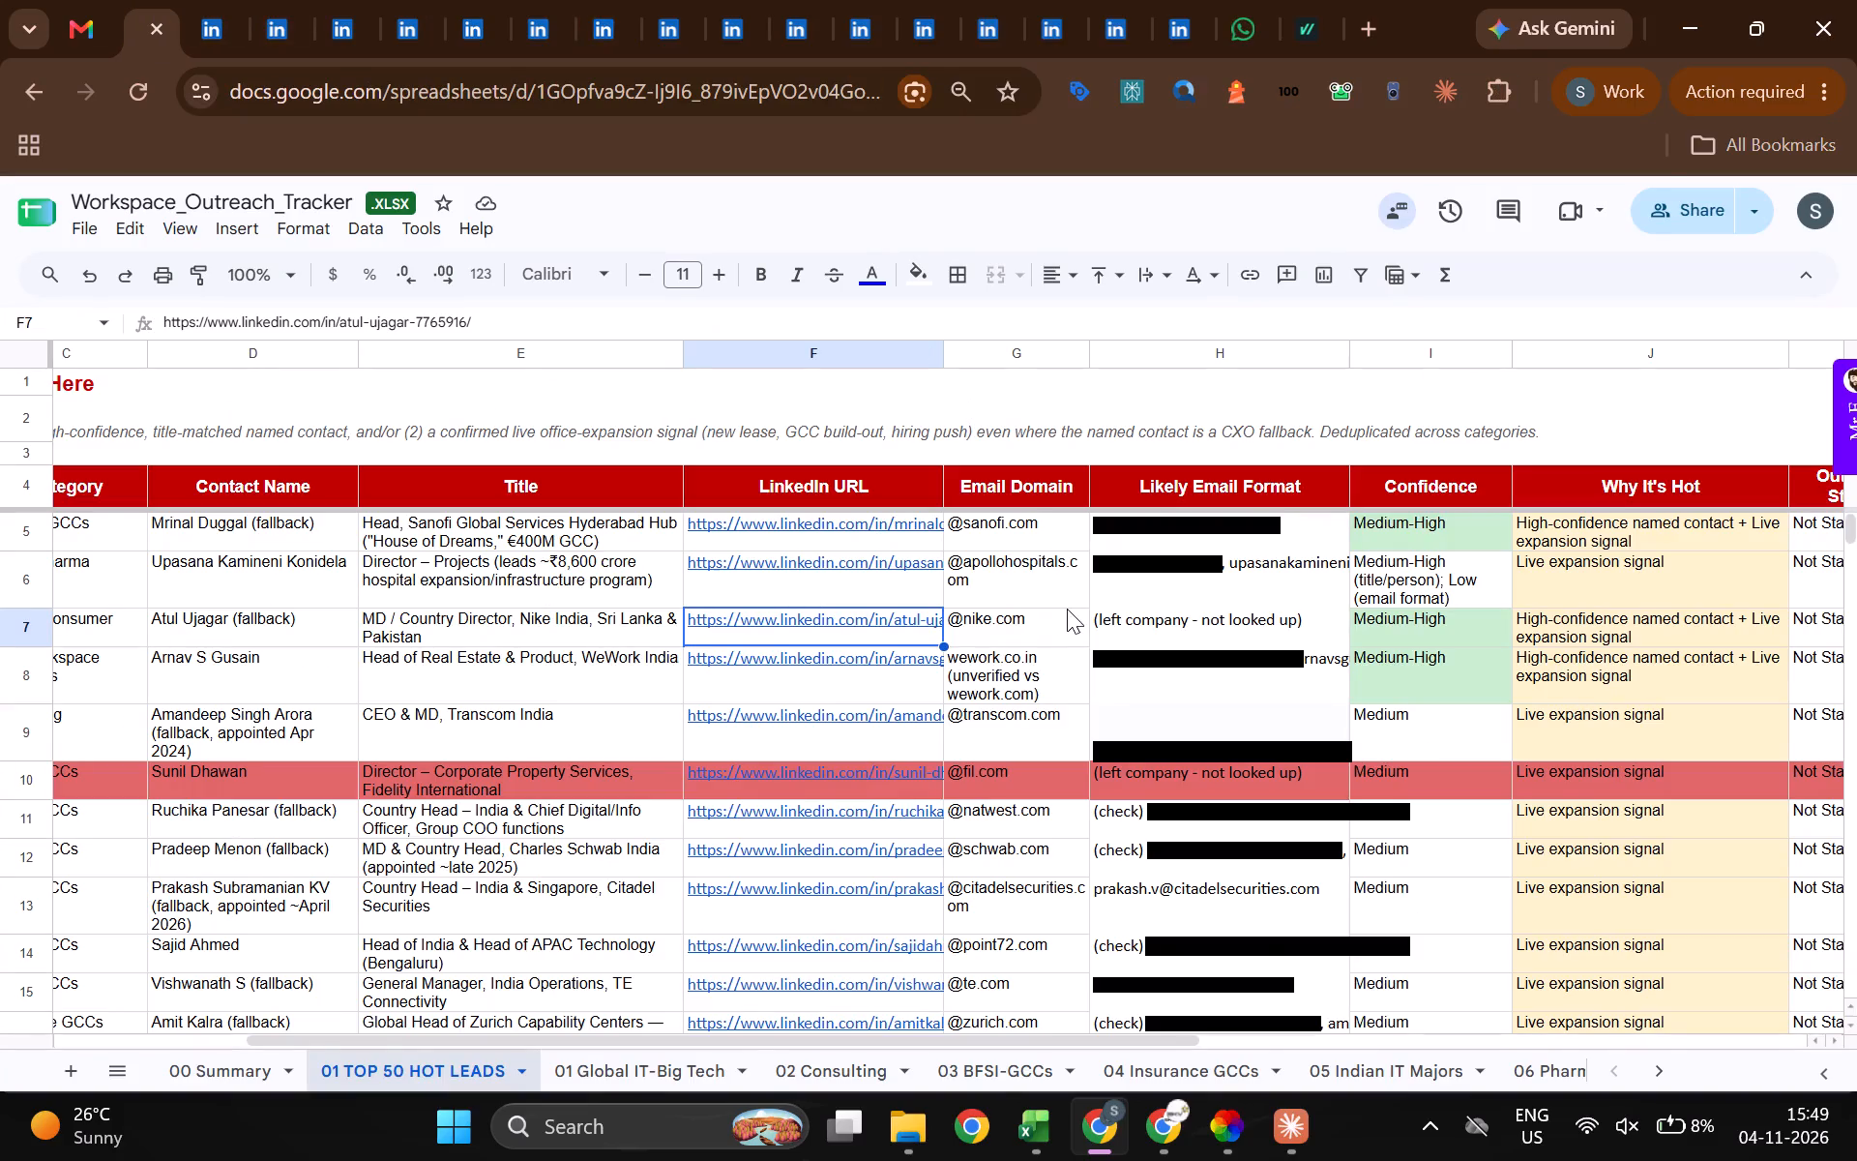
key("Right")
key("Right")
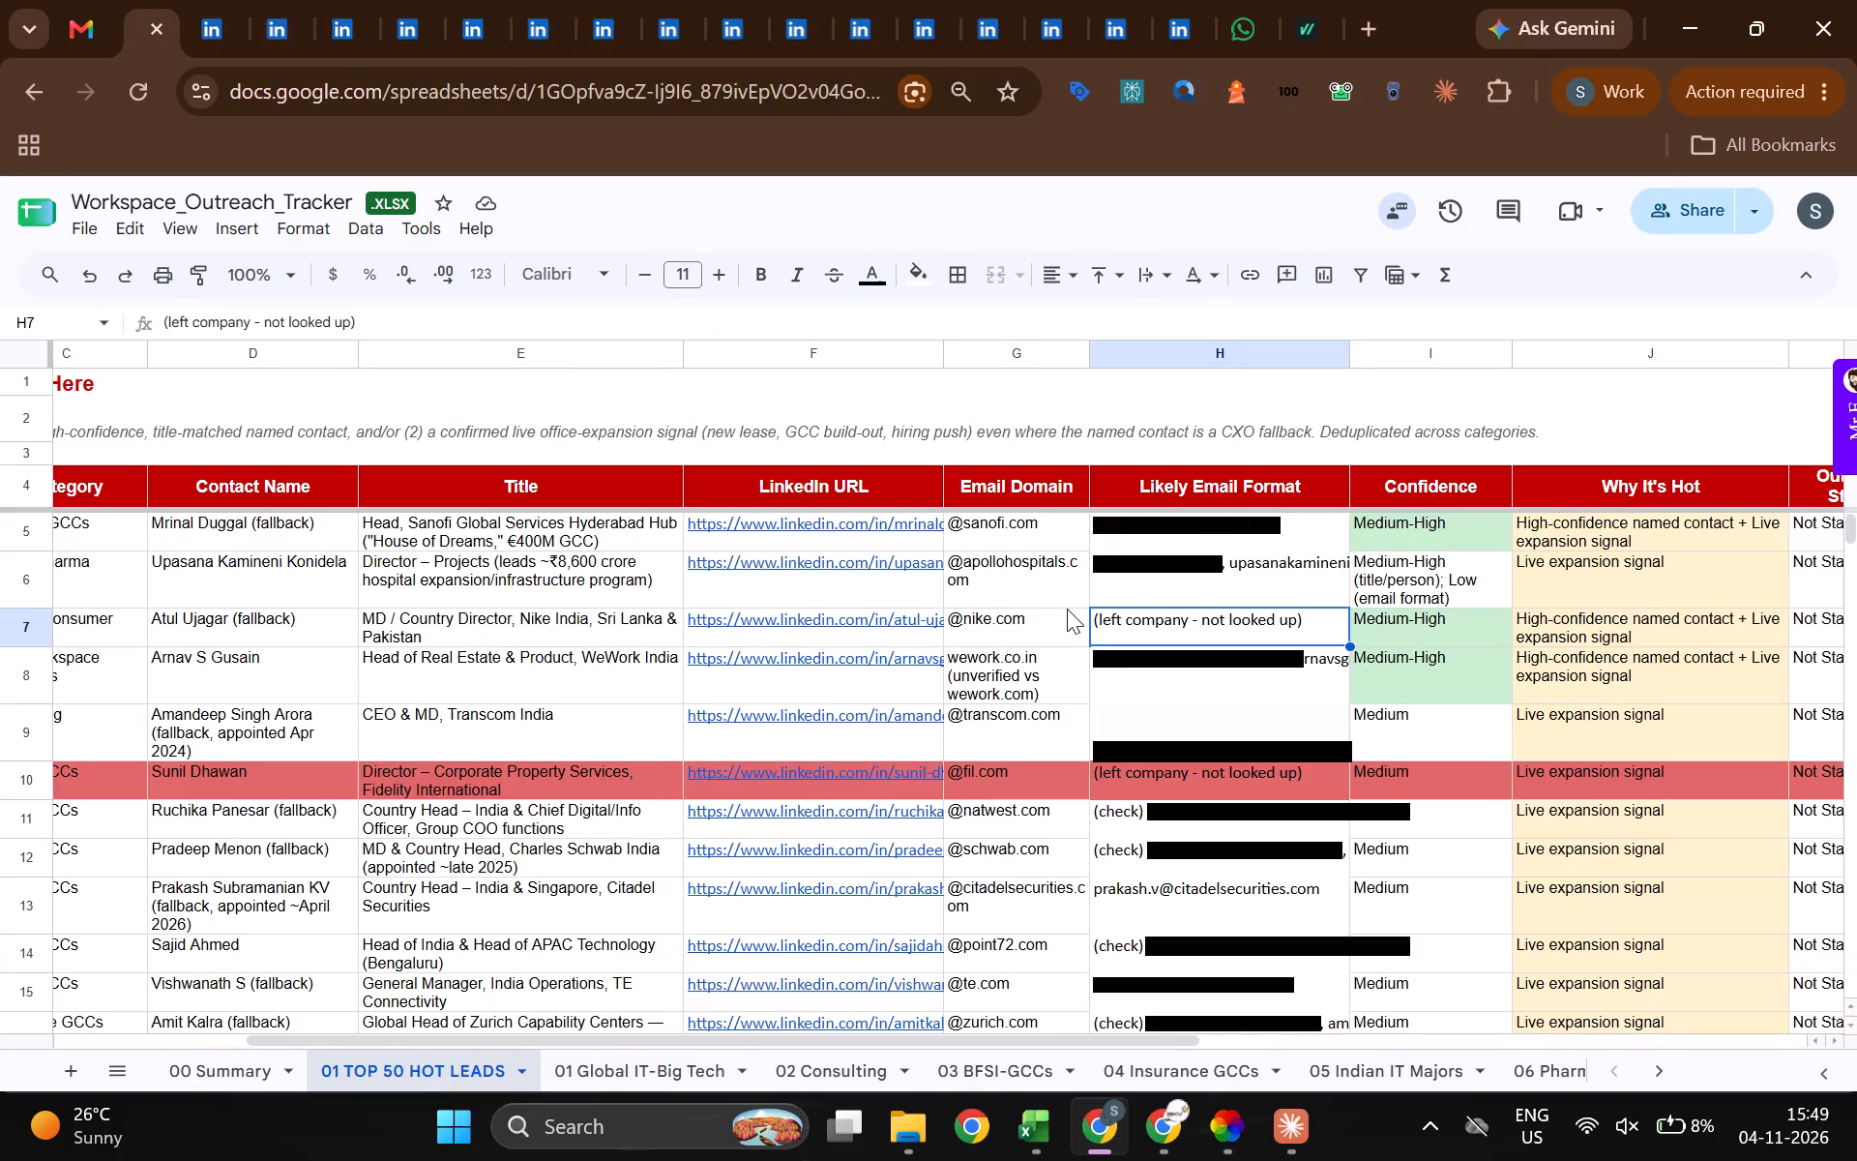
key("ctrl+v")
Check the Experience section of the Nike contact's LinkedIn profile for their employment at Nike.
left_click(223, 18)
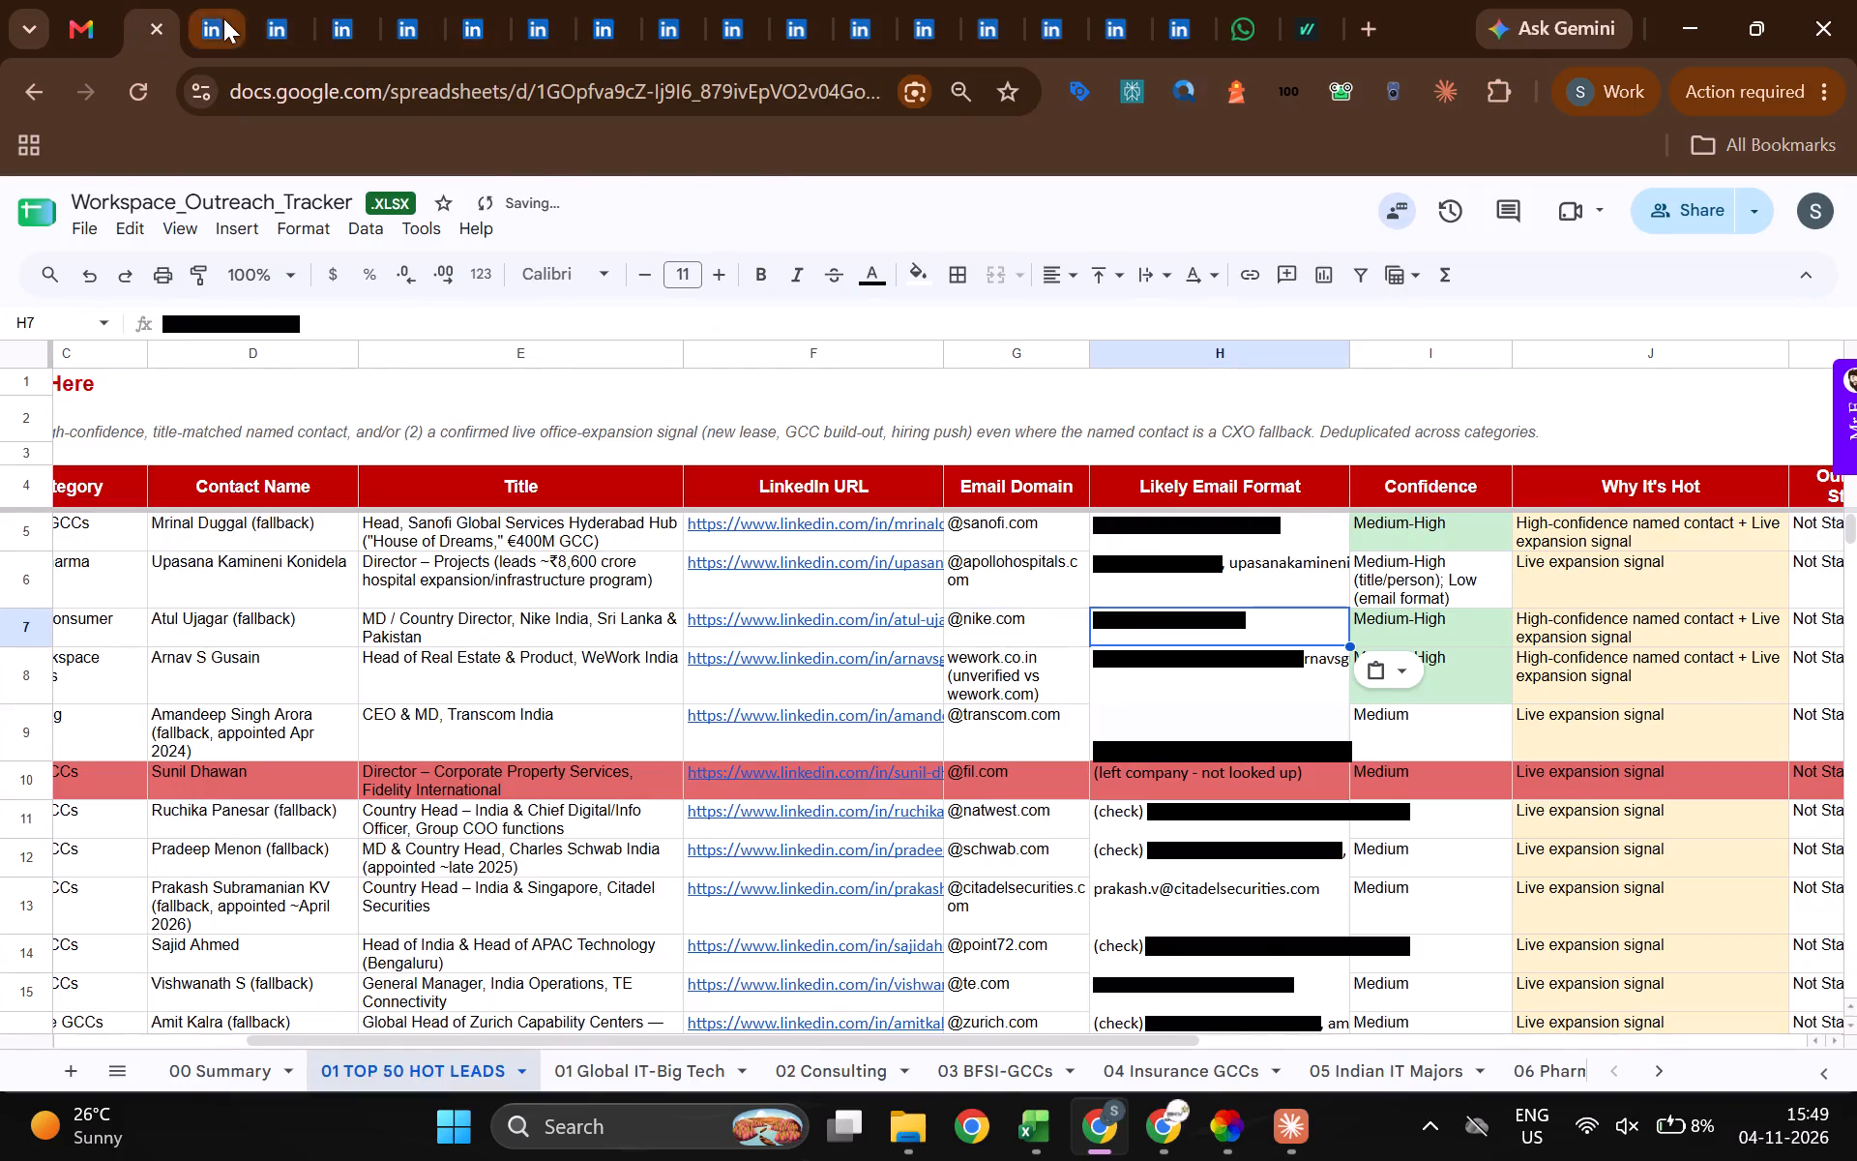
scroll(496, 693, "down", 3)
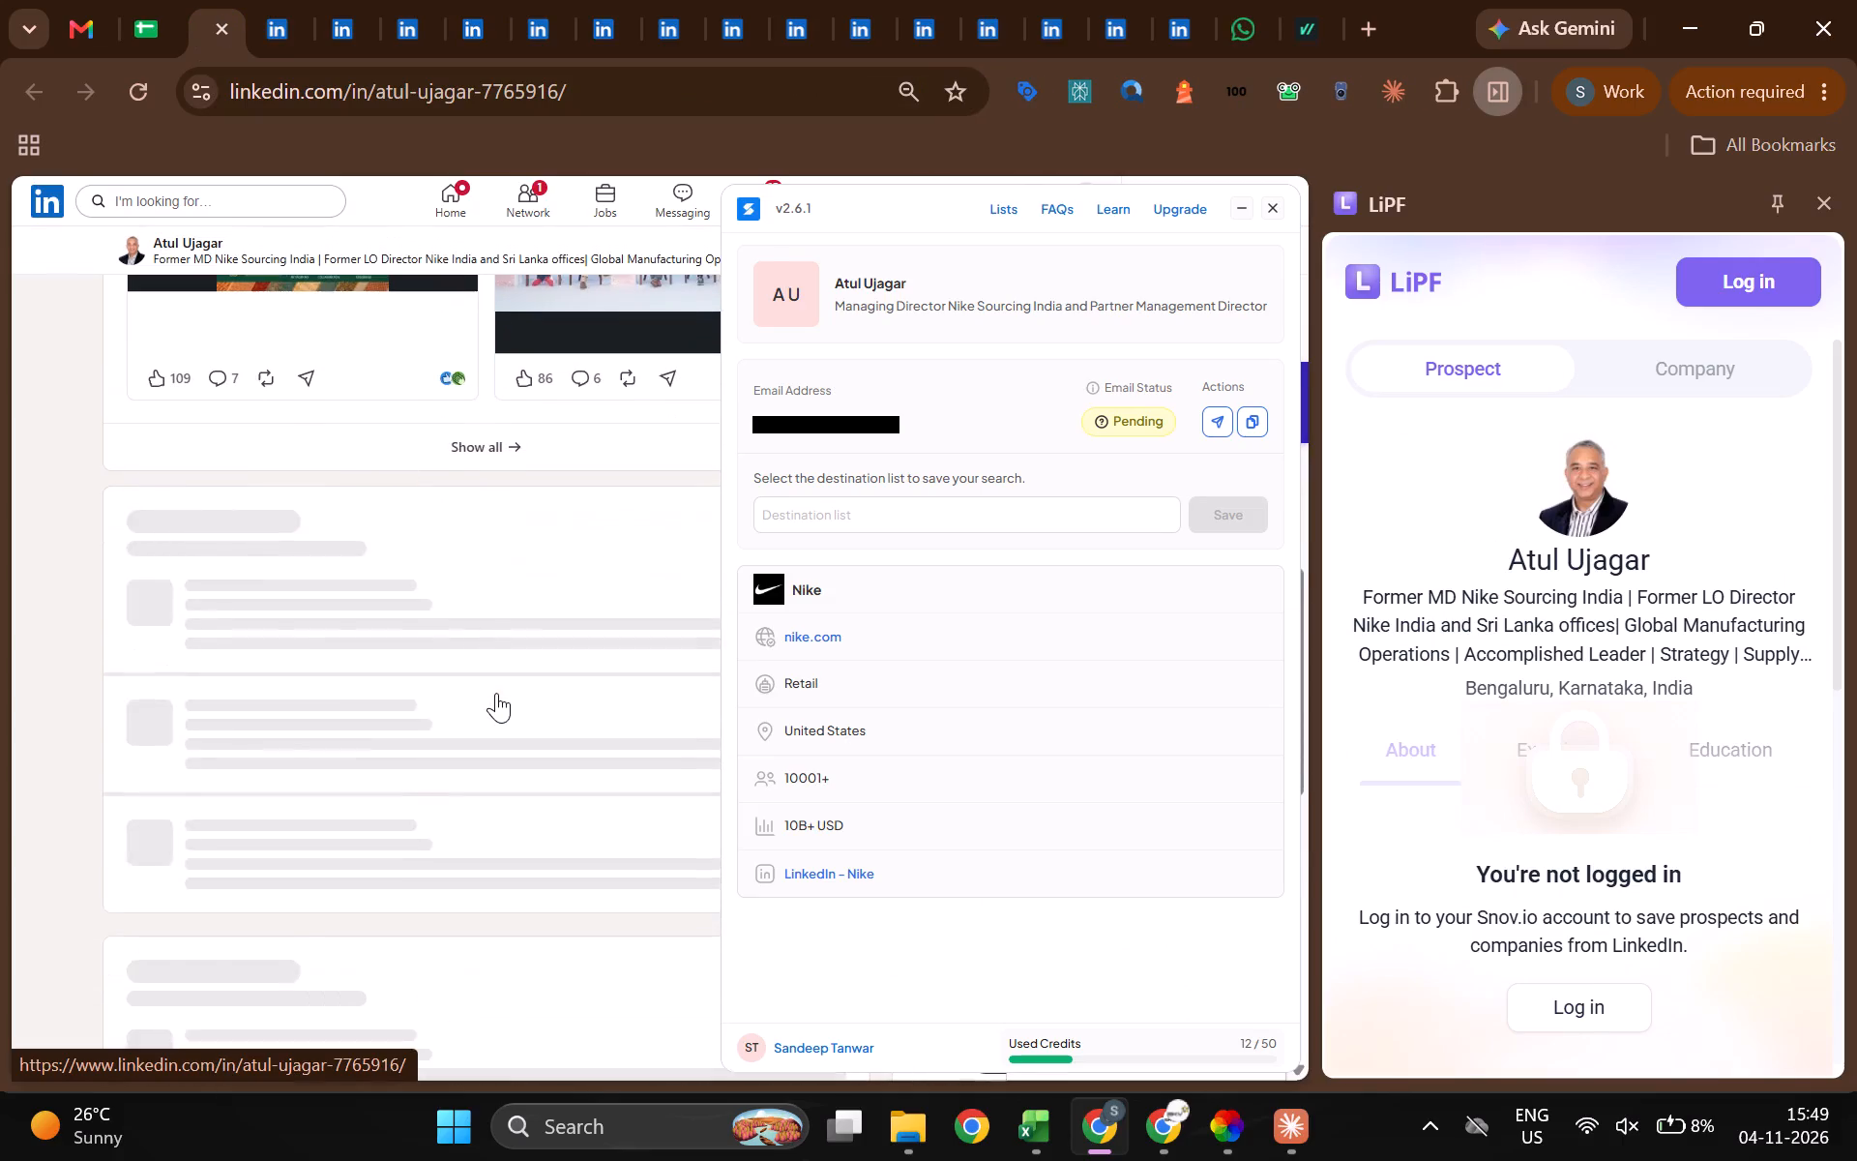
scroll(496, 693, "down", 2)
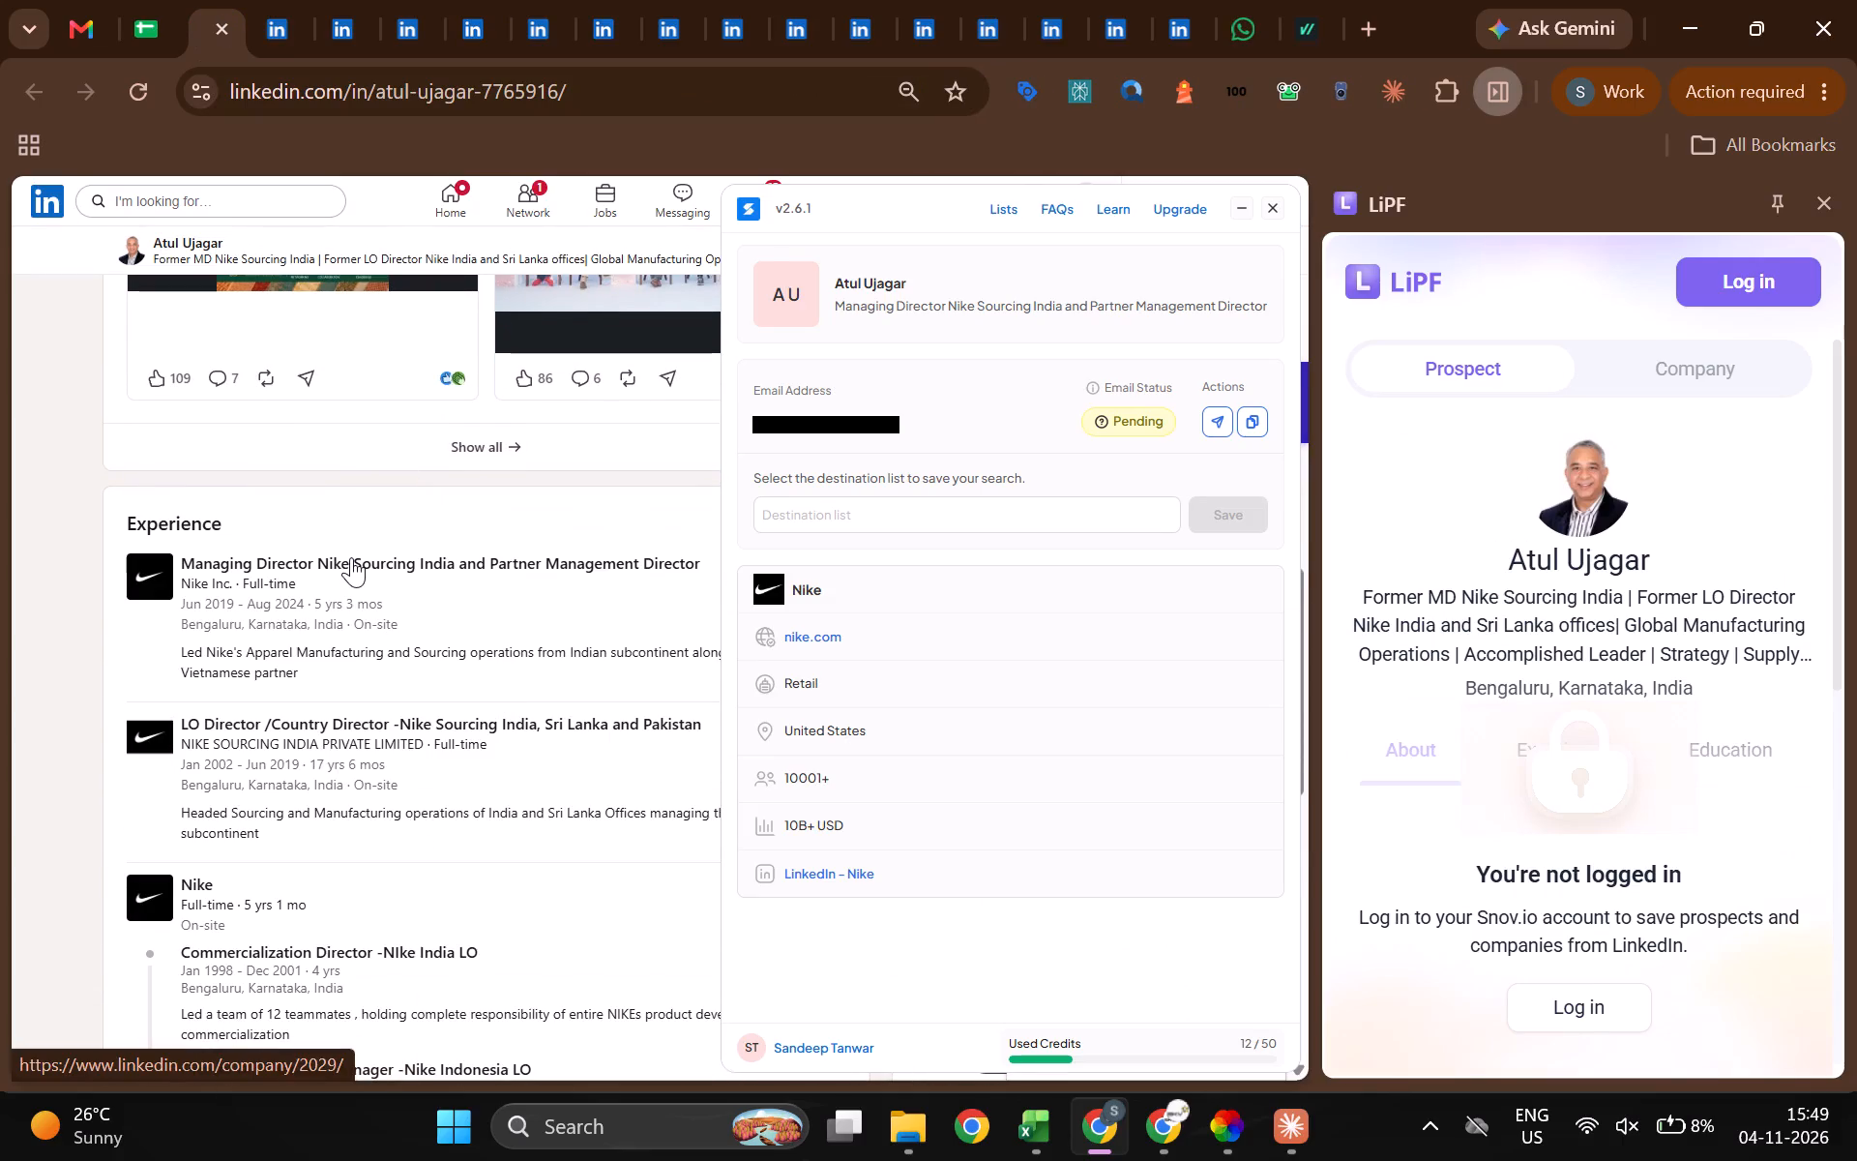
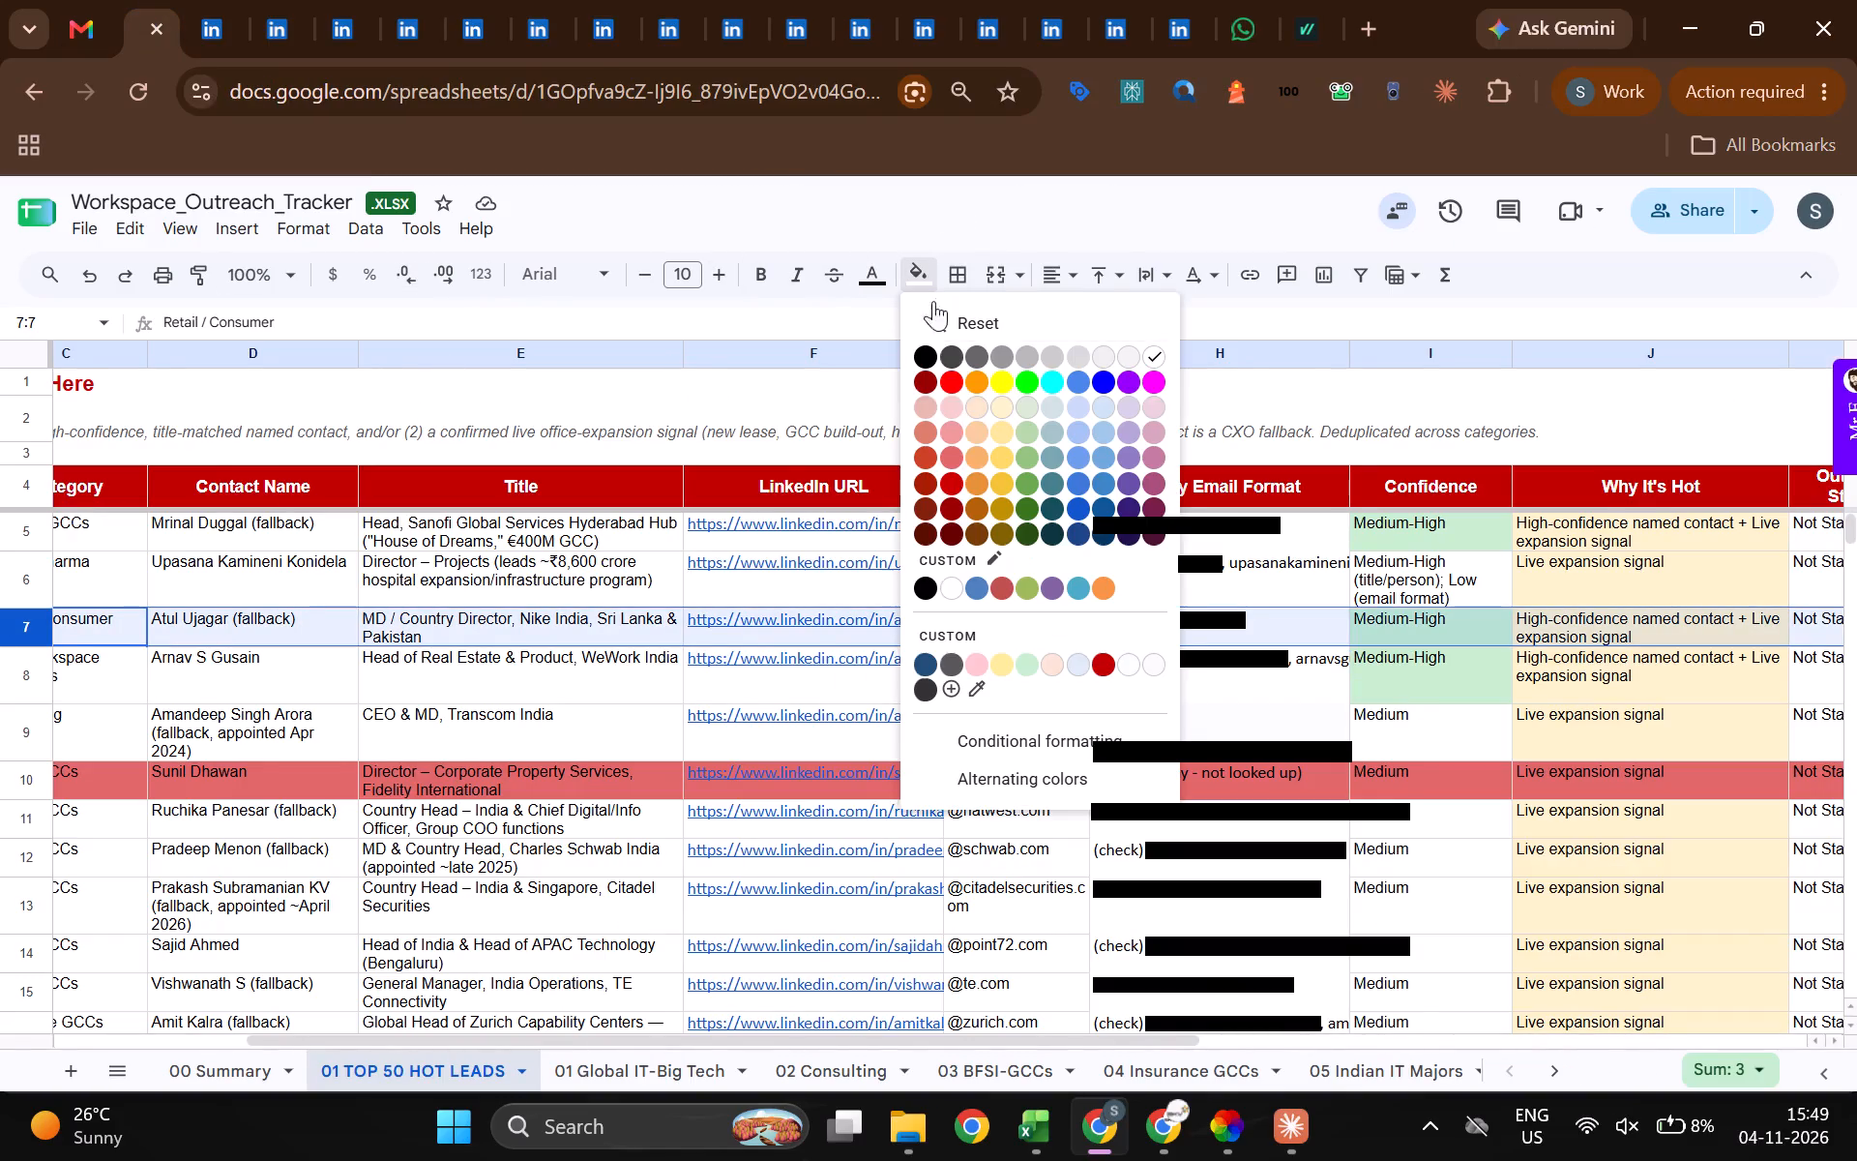
Highlight the Nike contact's entire row 7 with the same light red fill as the left-company entry in row 10.
left_click(952, 464)
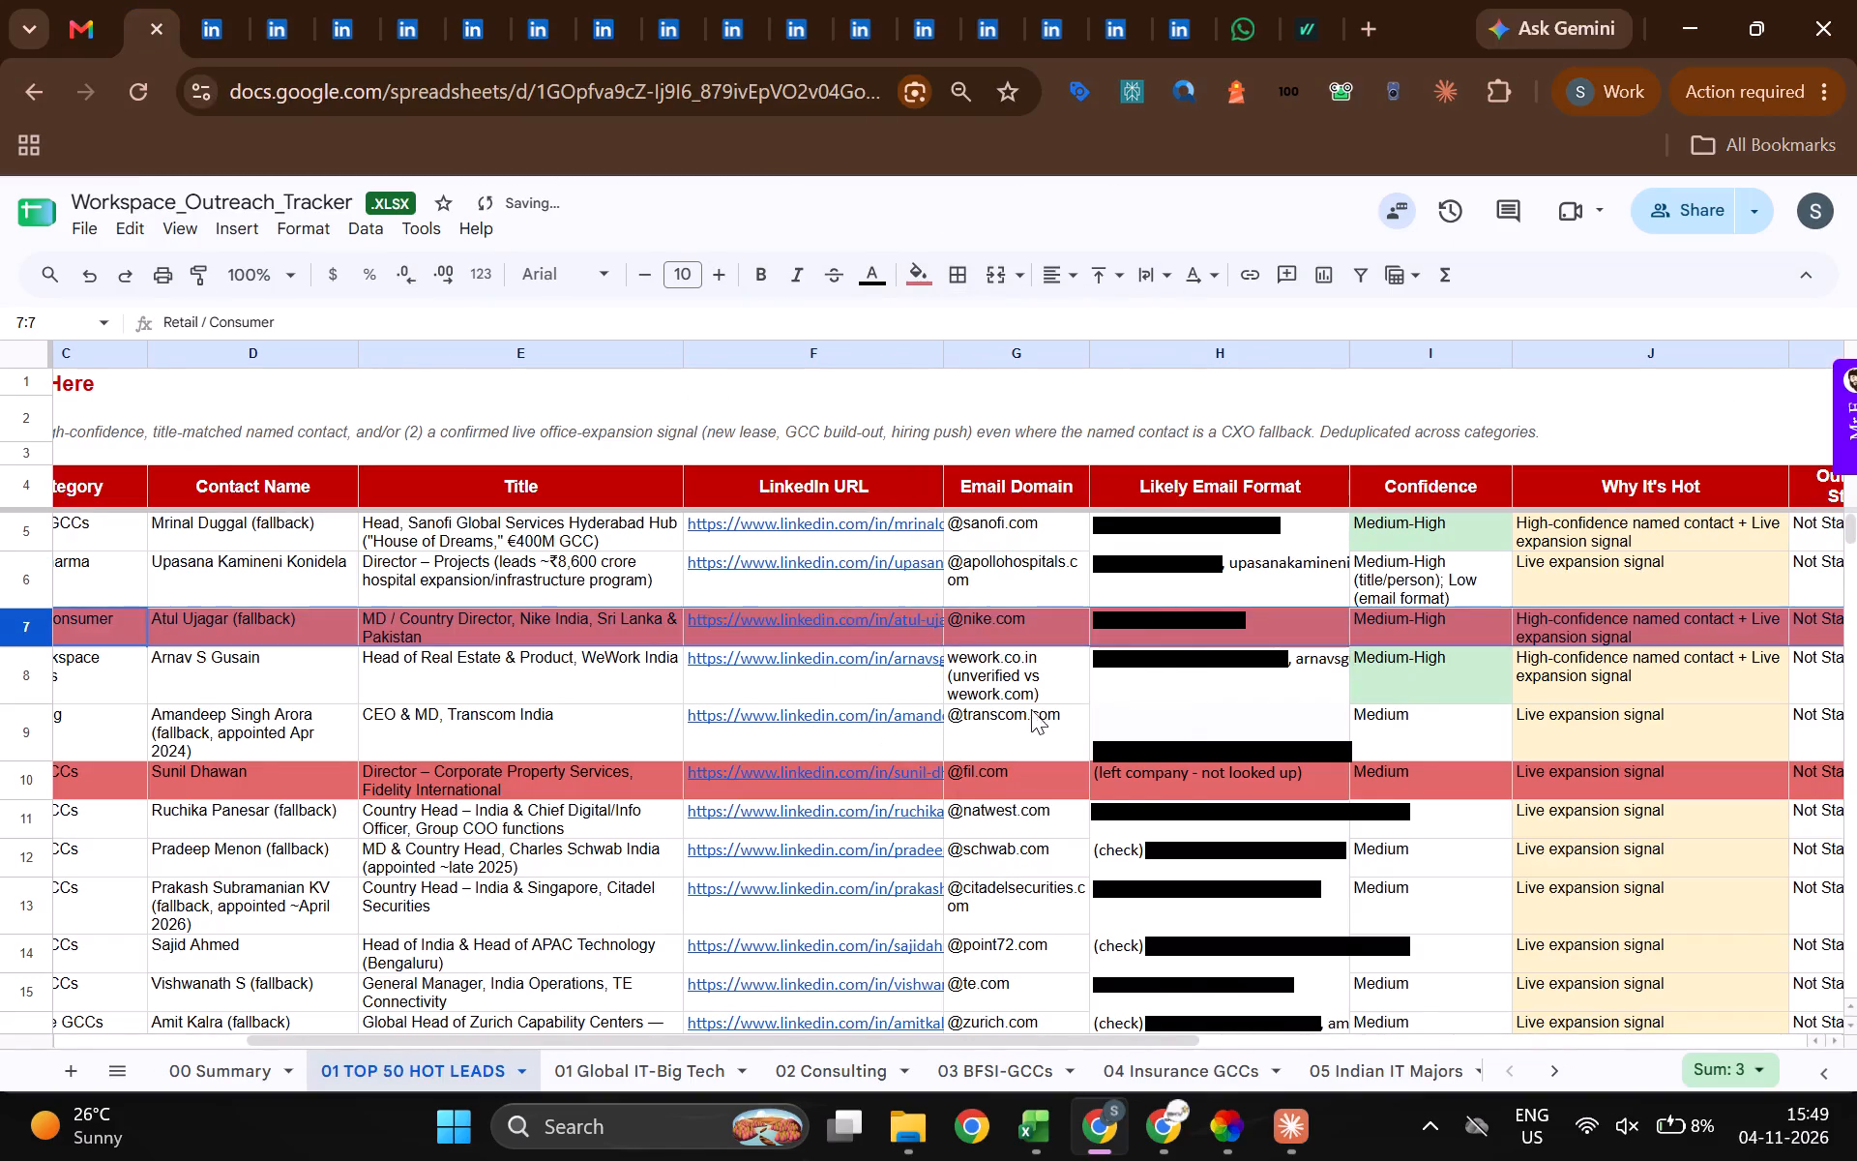
left_click(1032, 706)
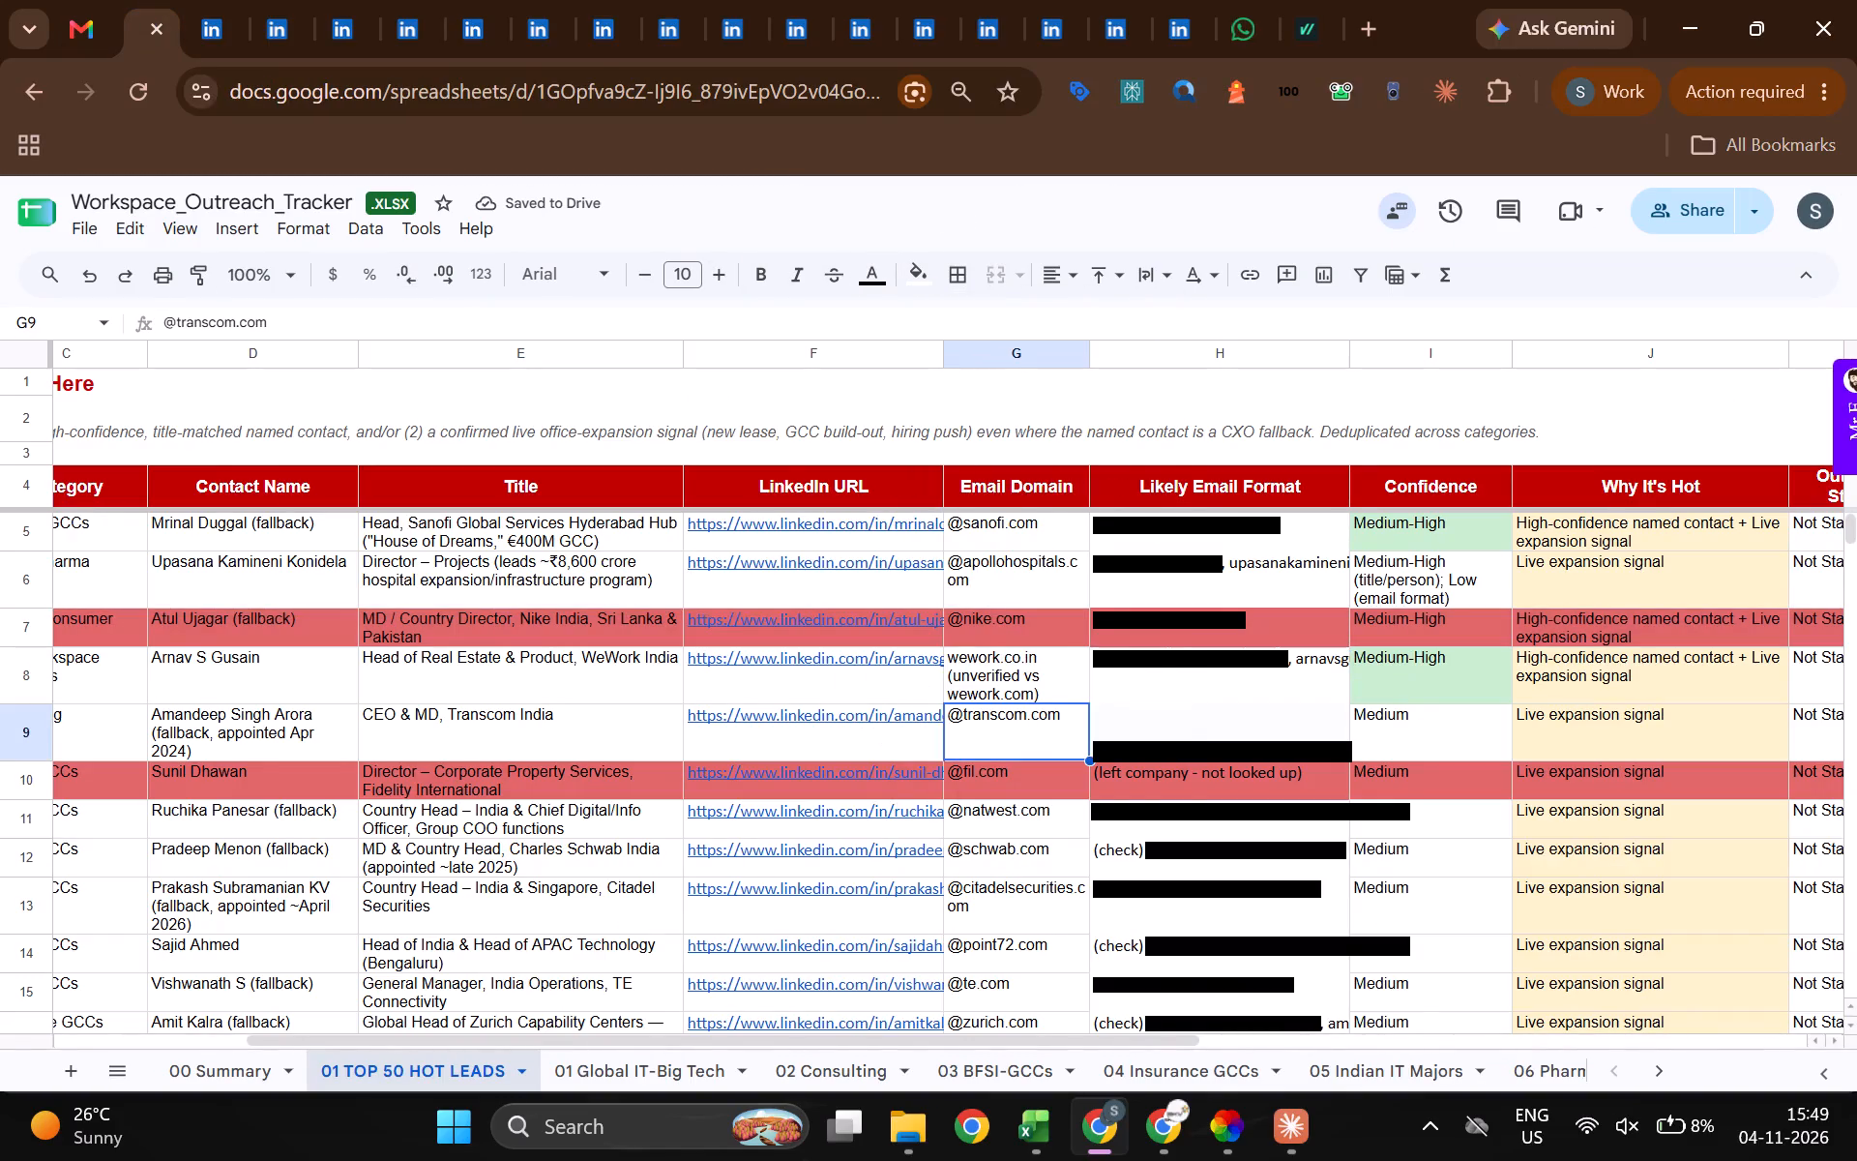
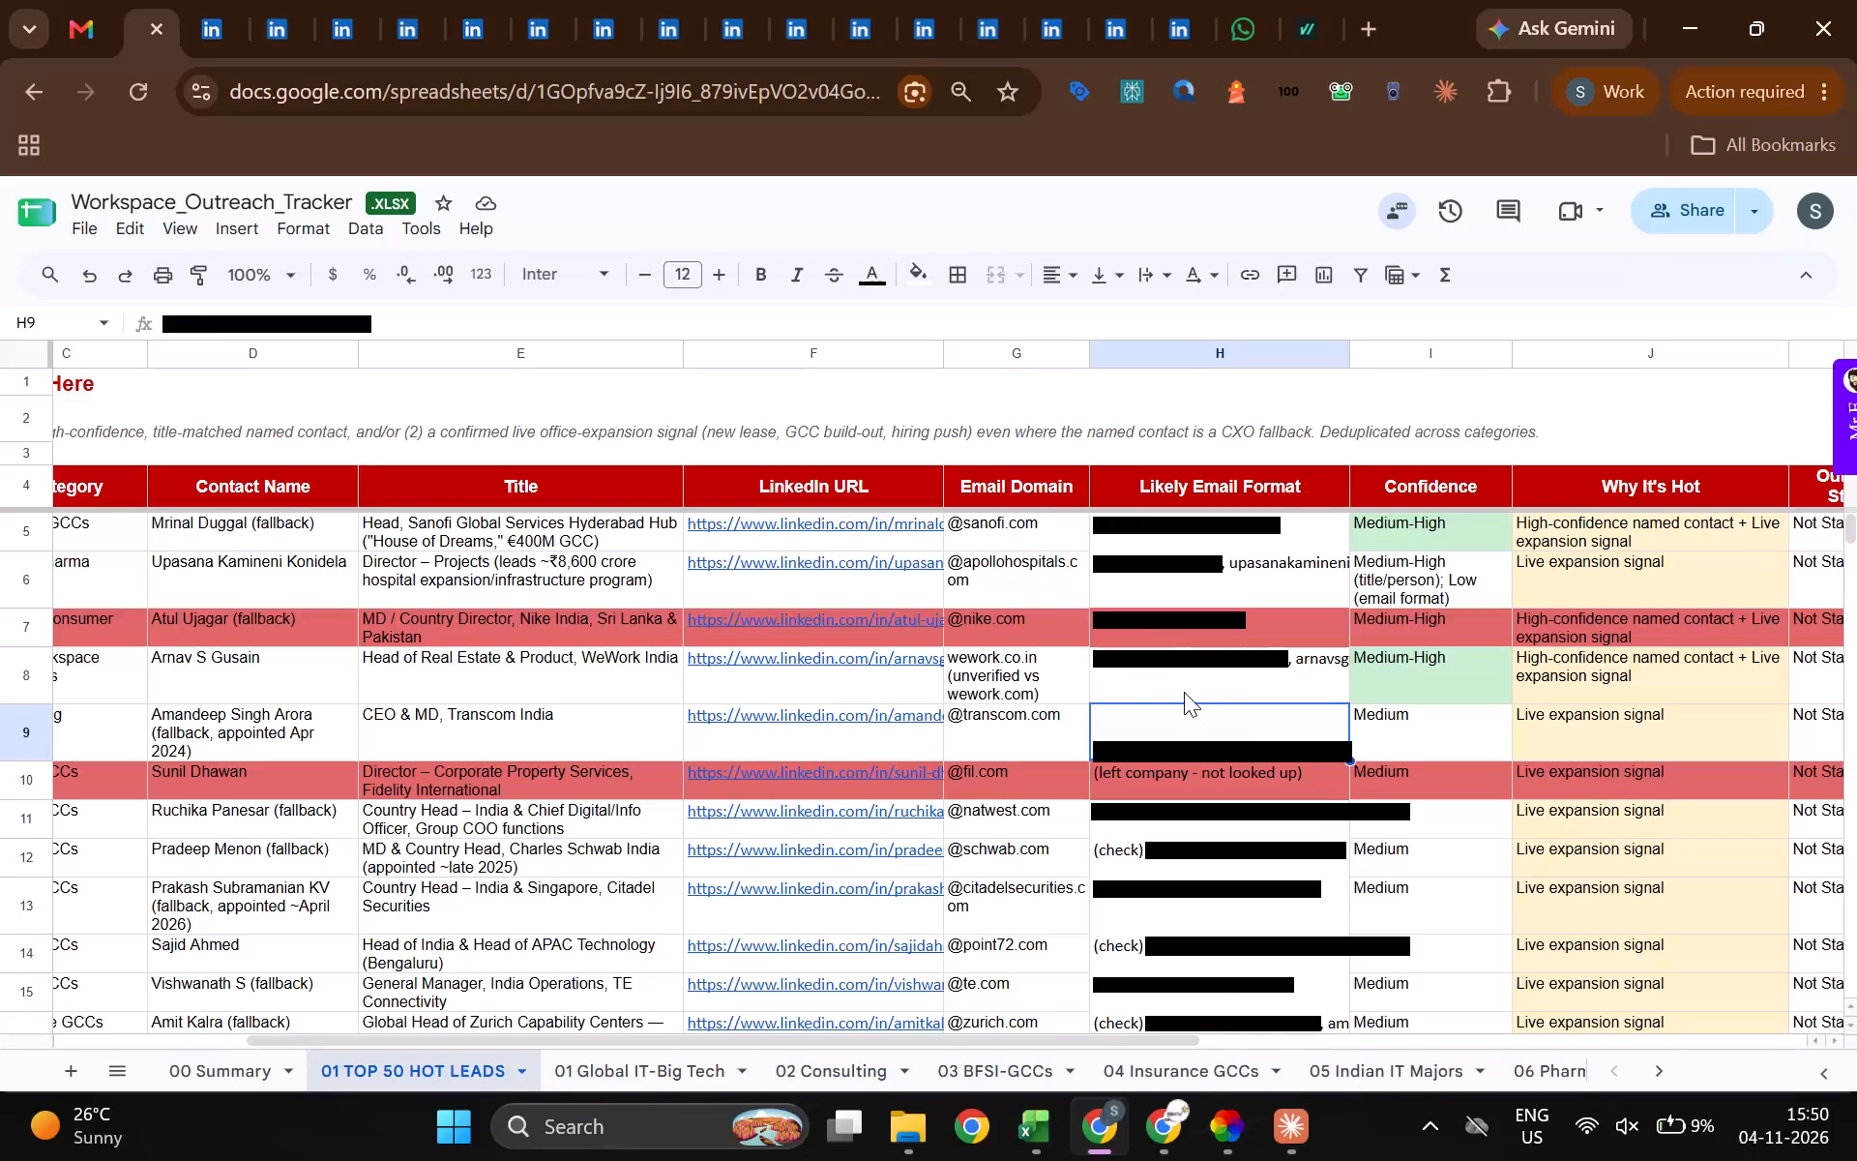
Review the top 50 hot leads down to row 54, then check the email entries in rows 8 to 12 and the columns through Outreach Status.
scroll(1184, 692, "down", 1)
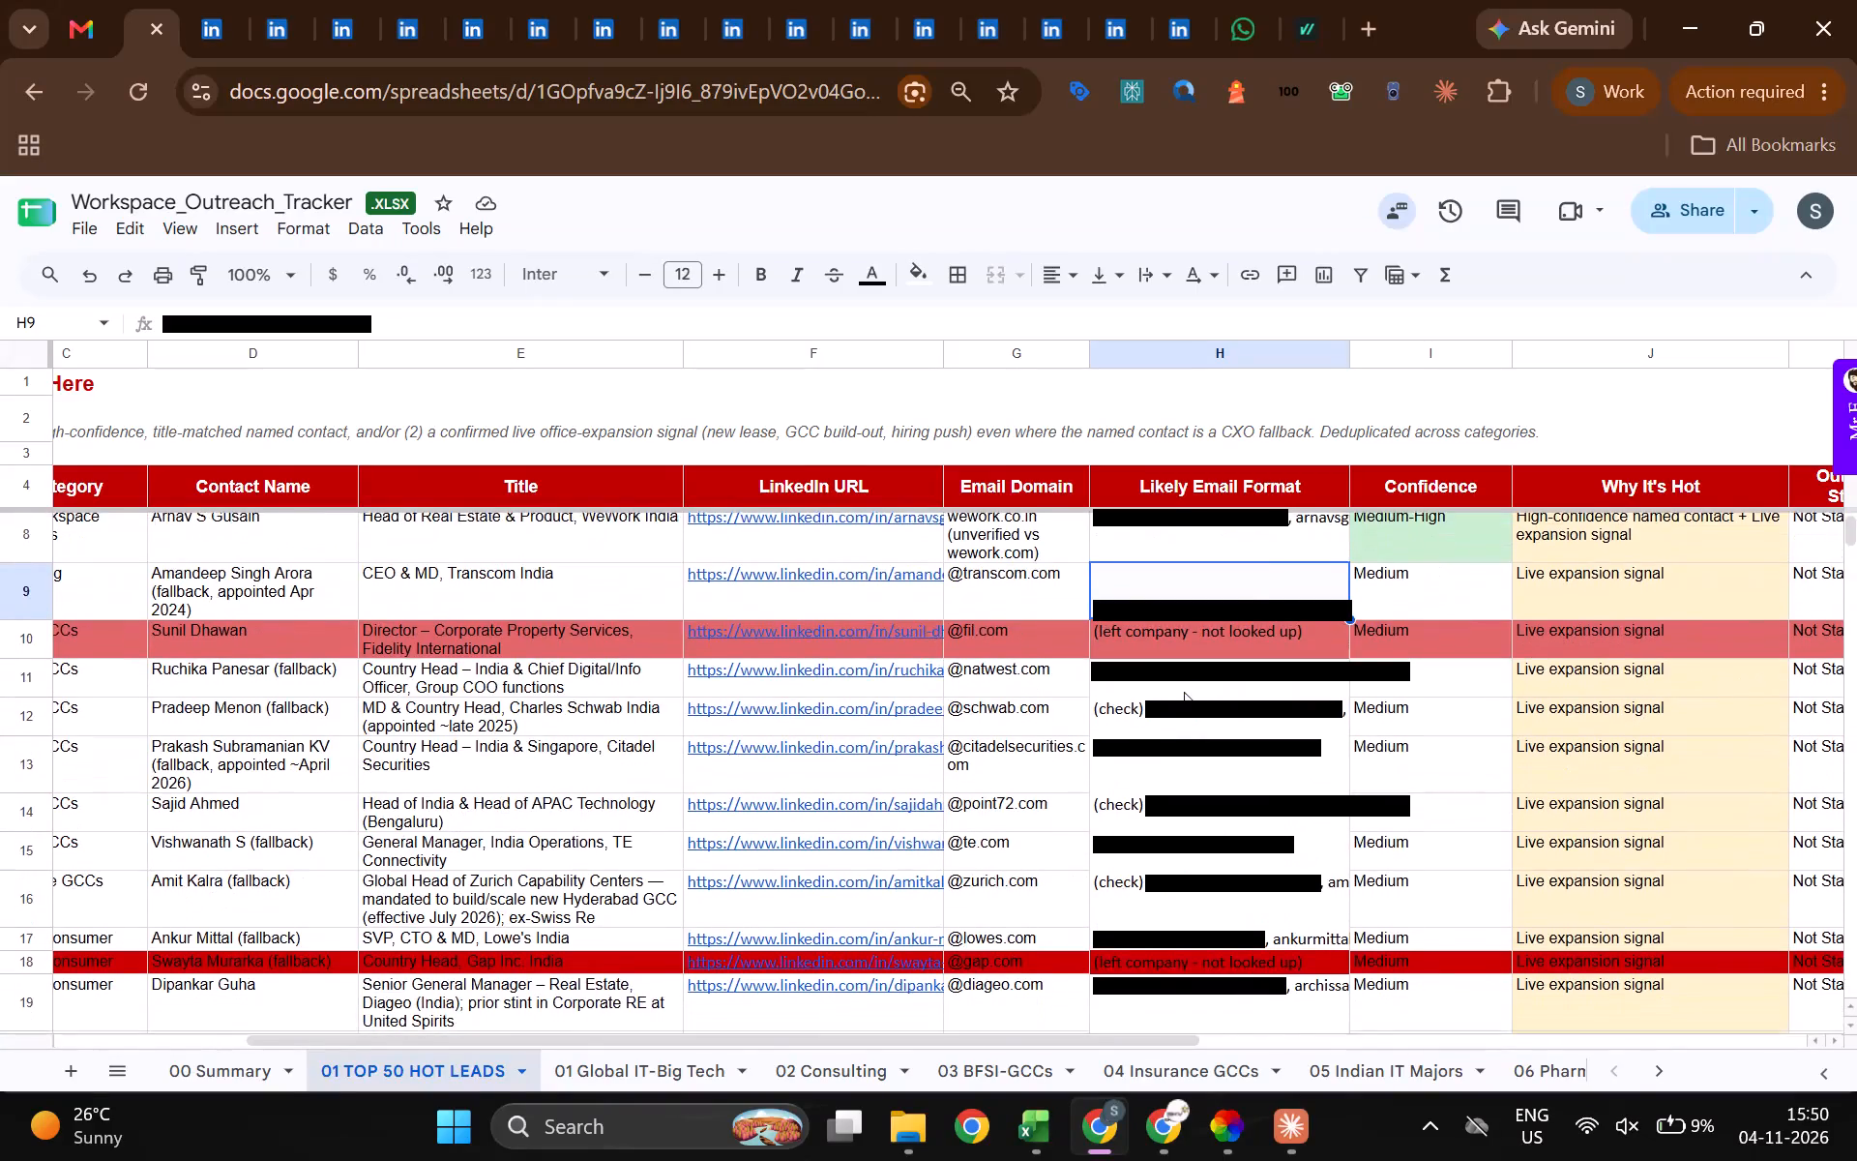
scroll(1184, 692, "down", 4)
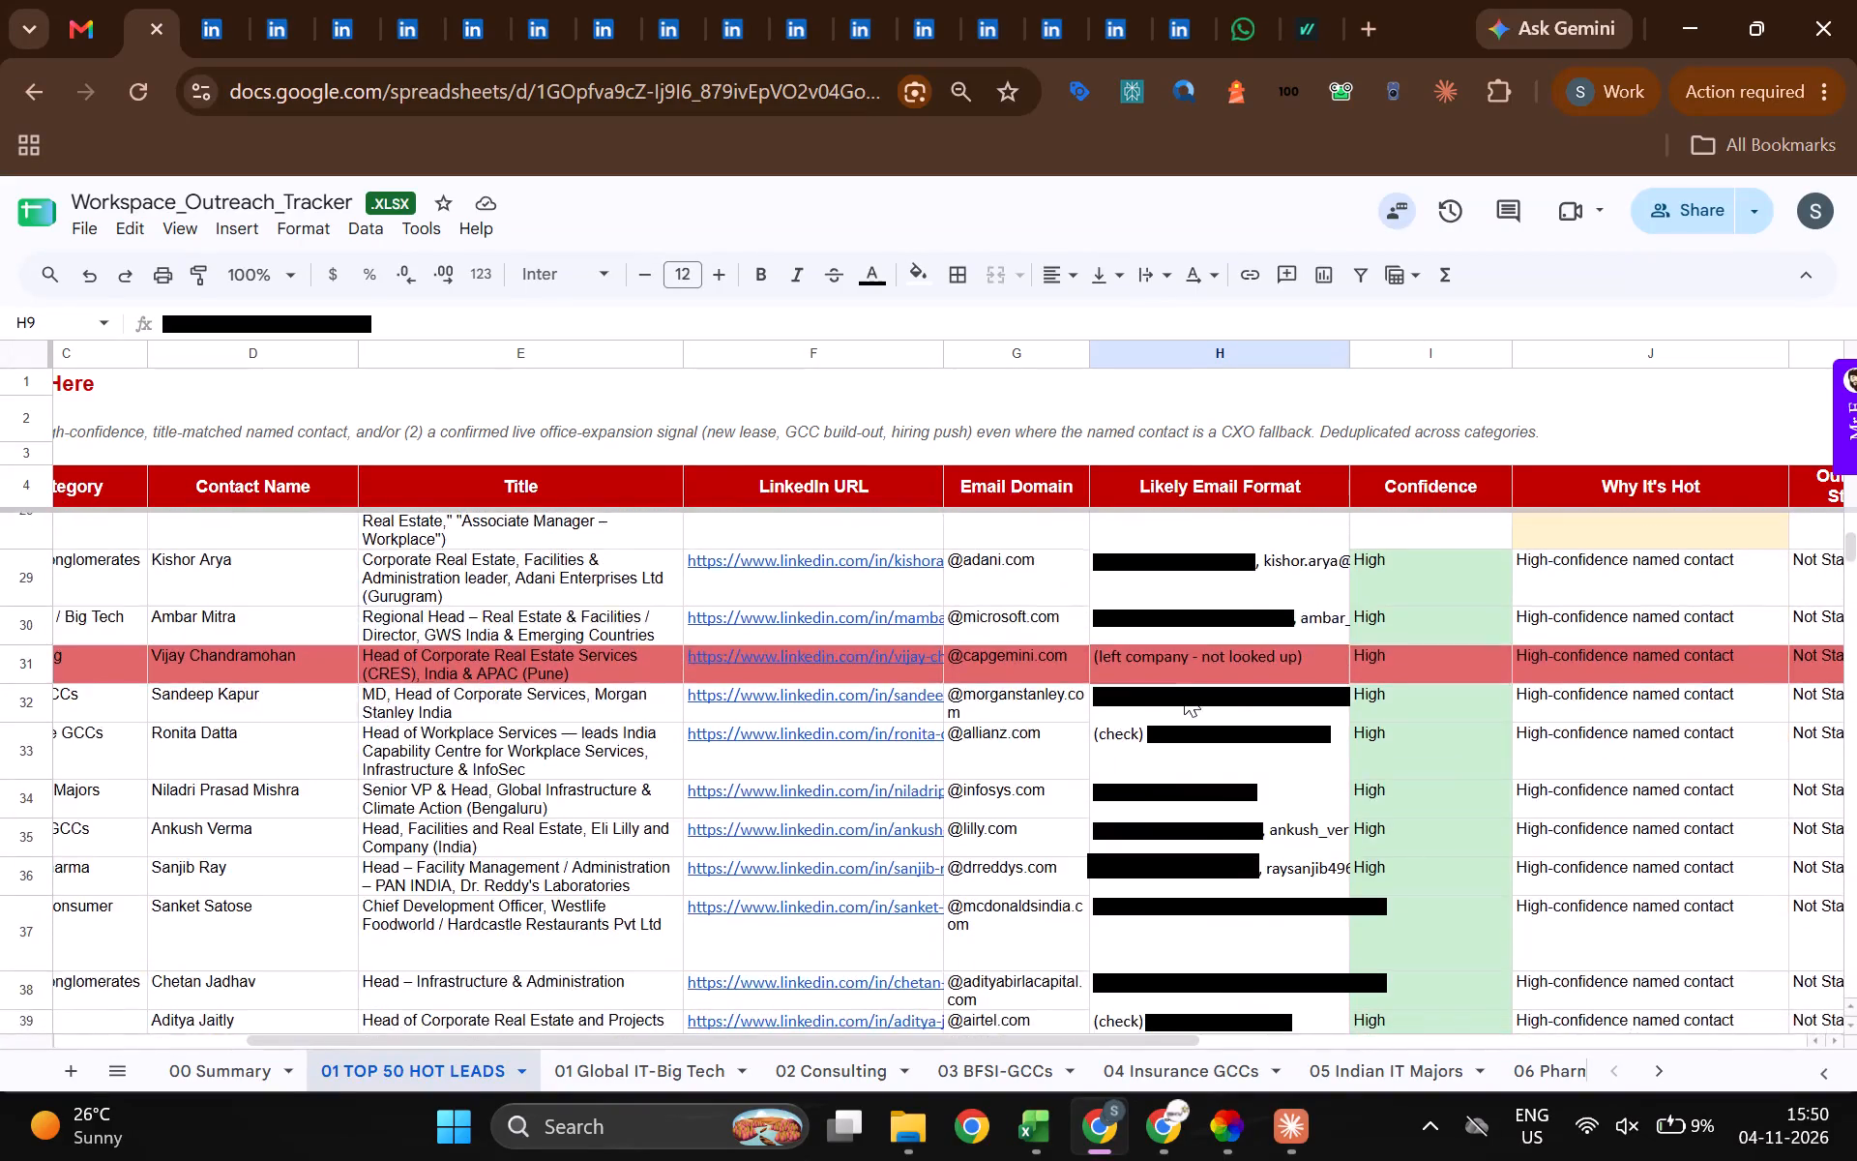
scroll(1184, 692, "down", 4)
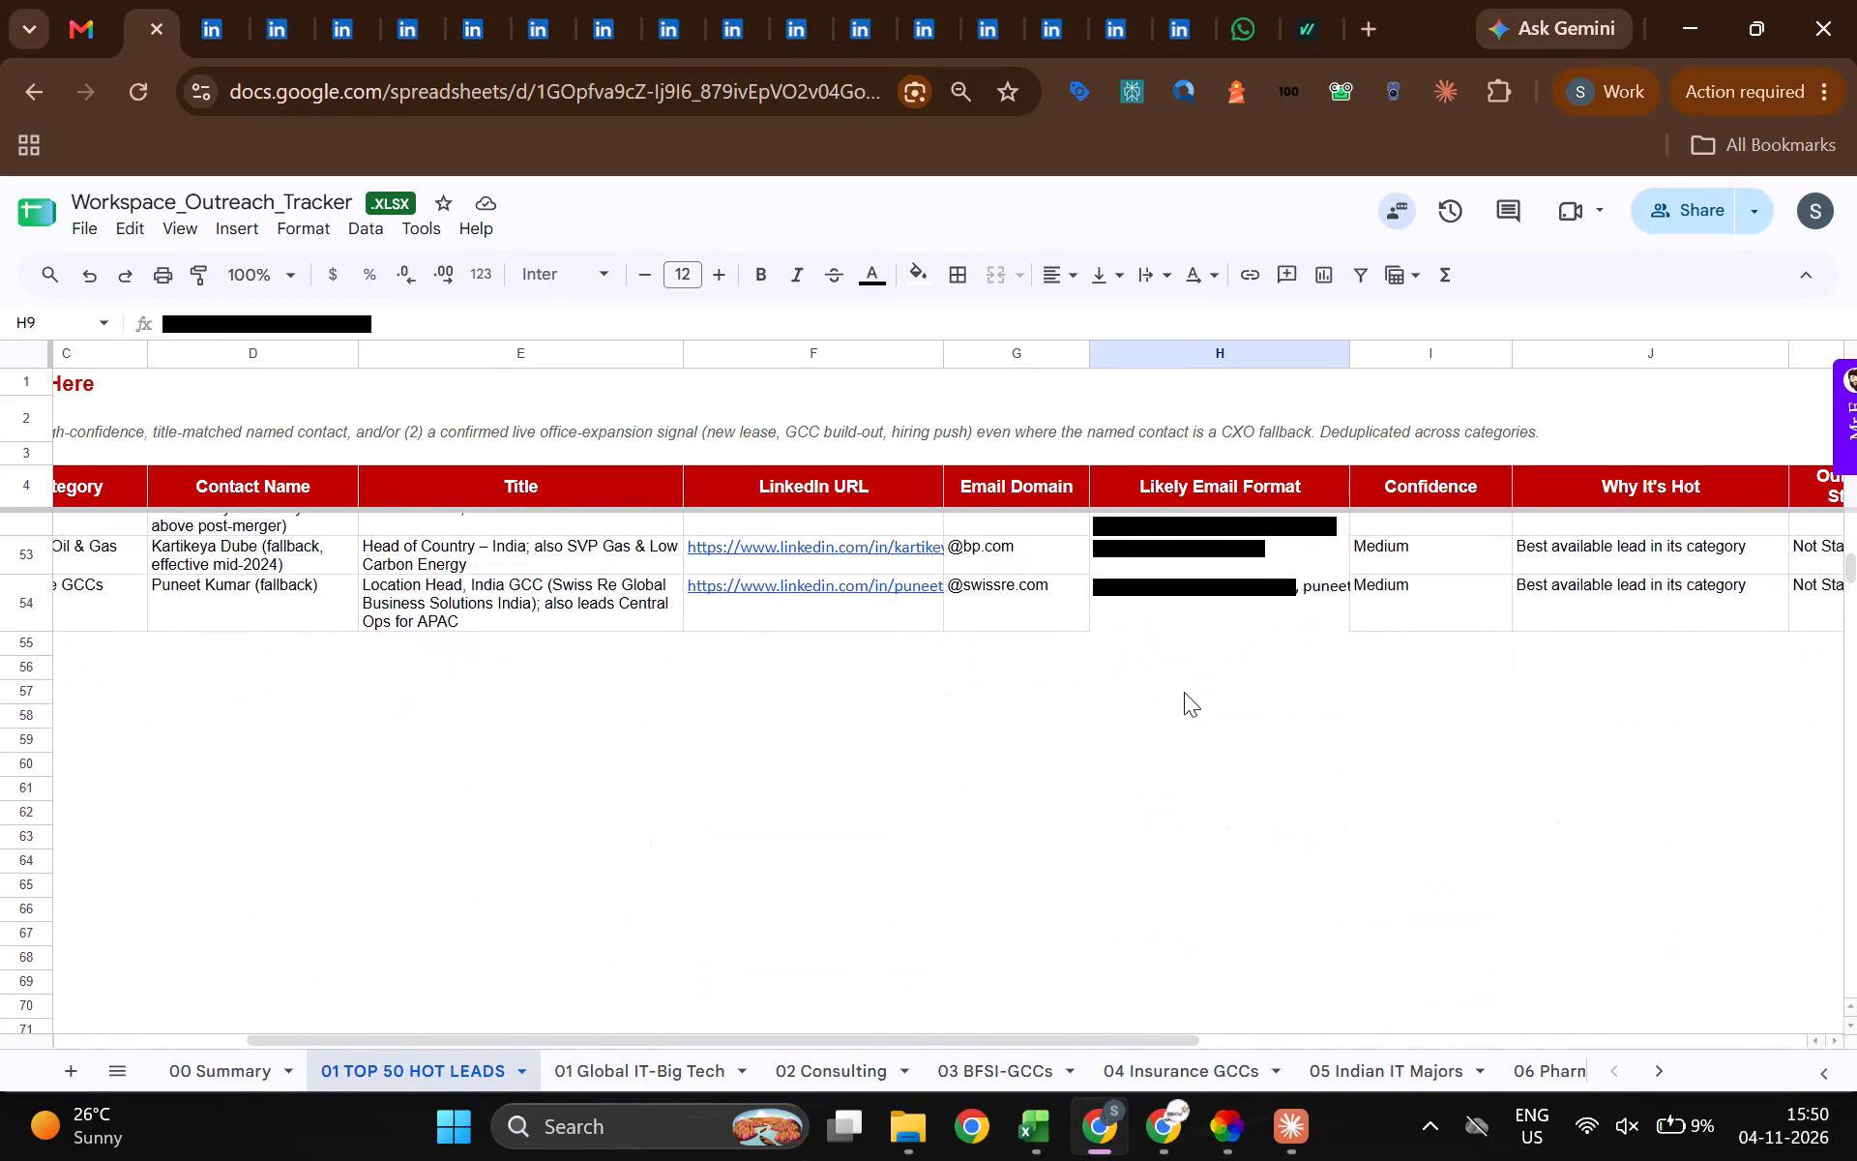
scroll(1184, 692, "up", 20)
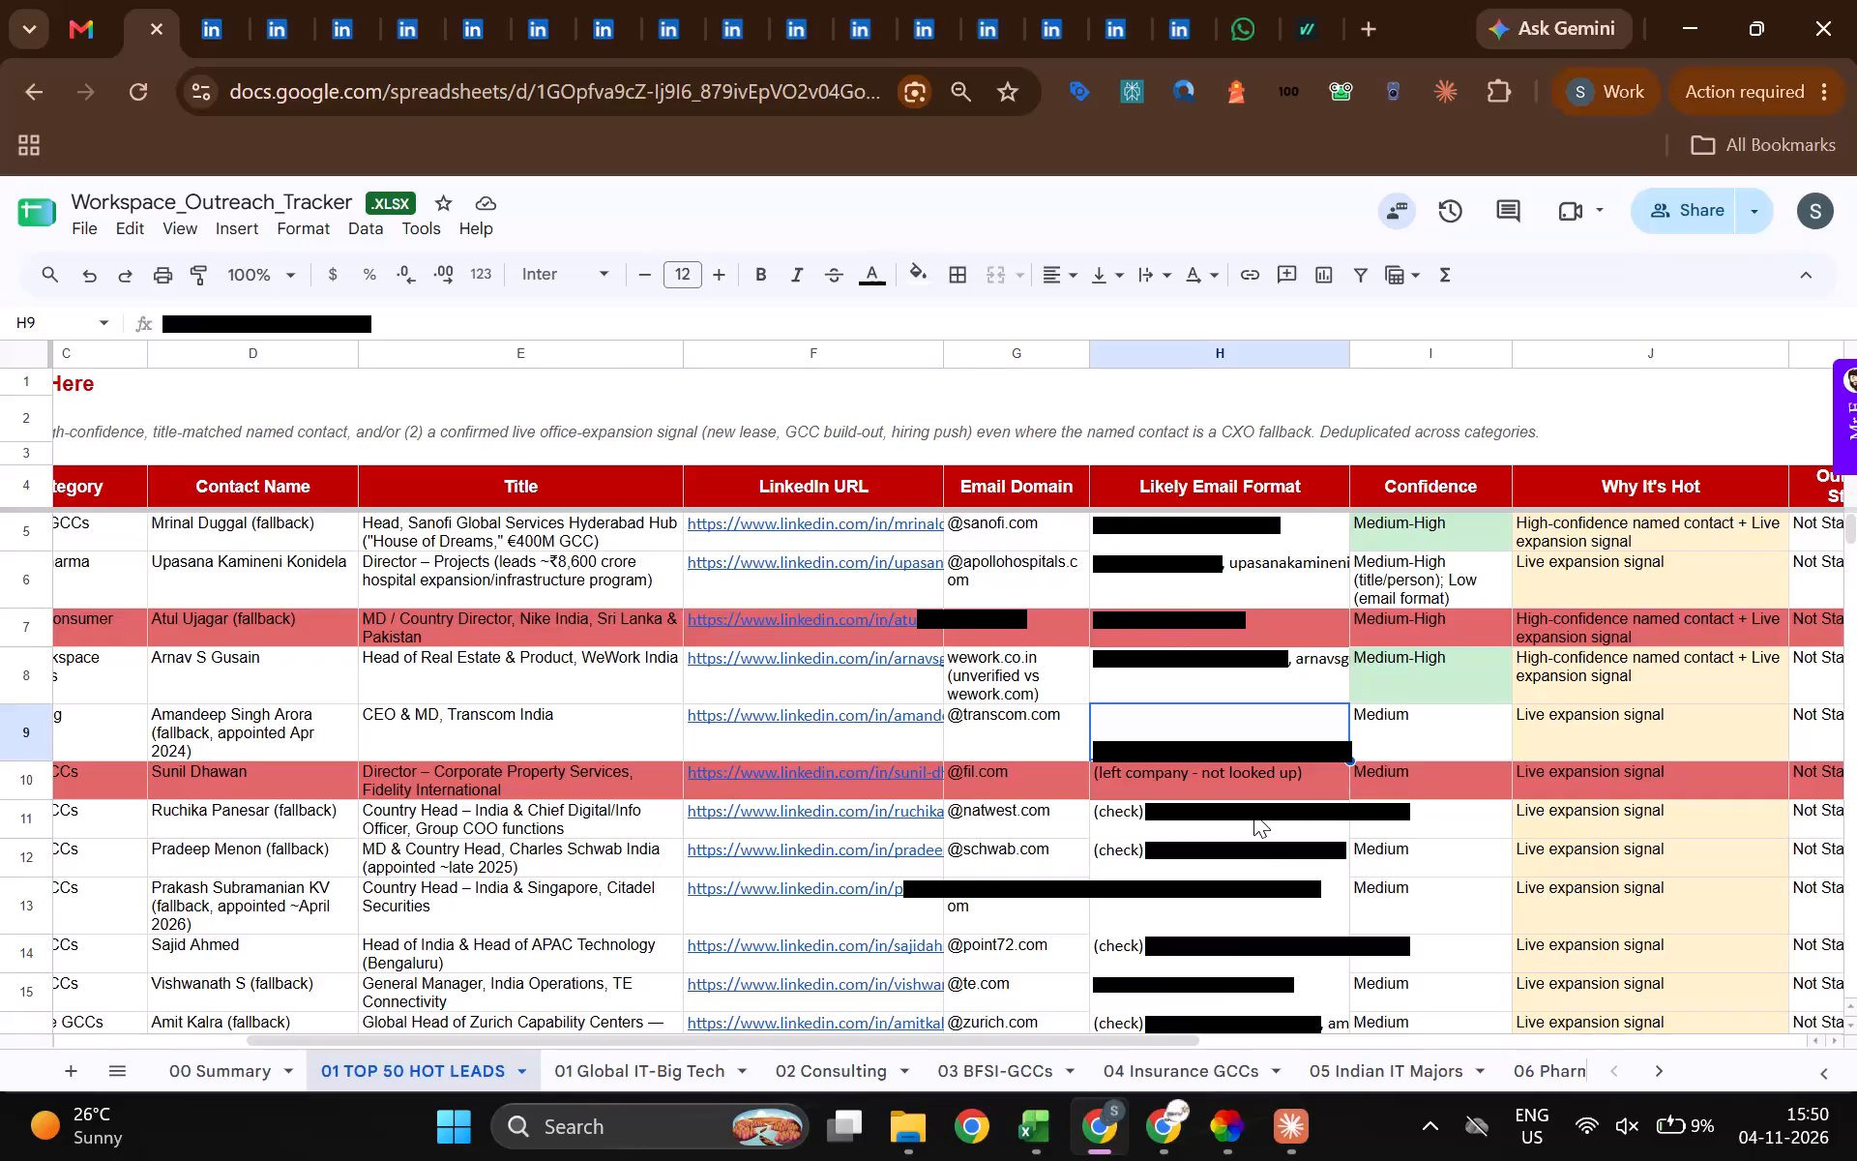
left_click(1216, 676)
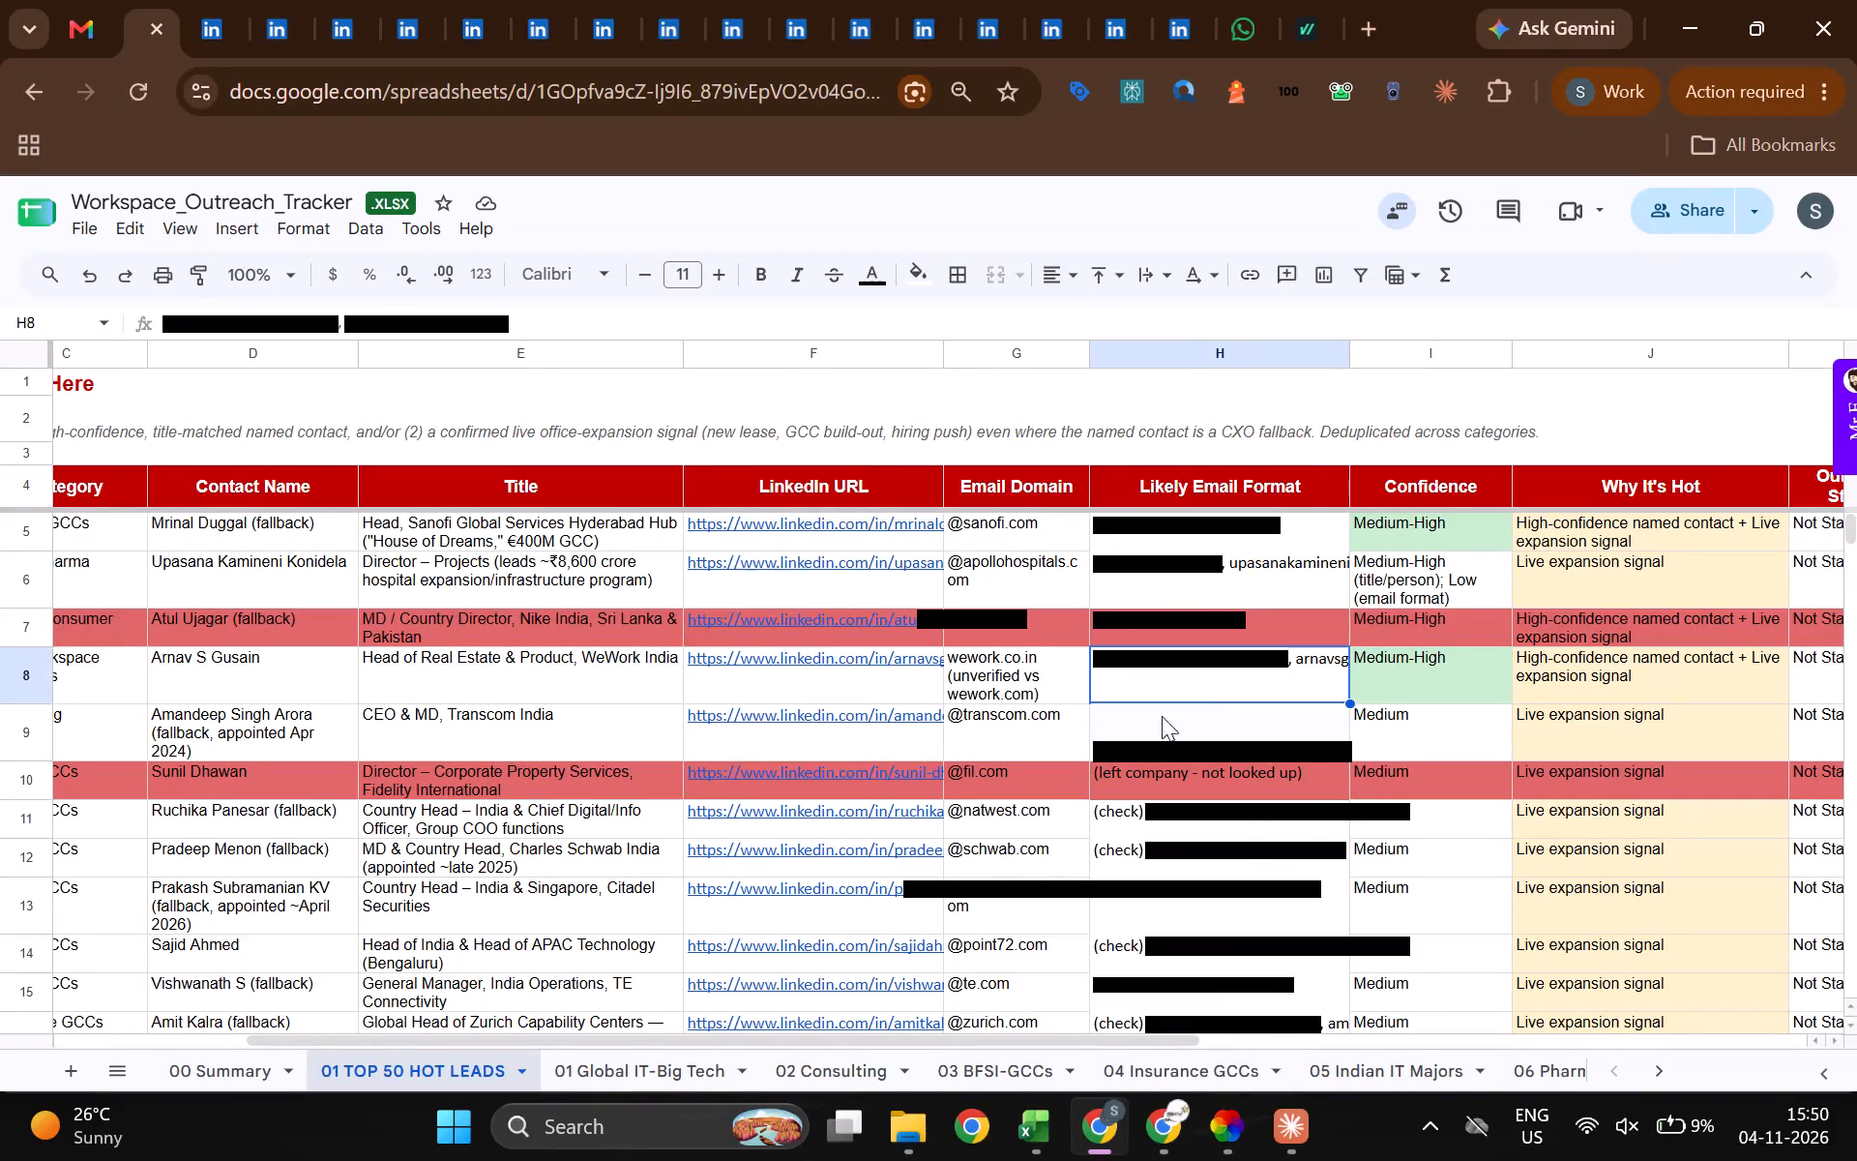
left_click(1130, 739)
left_click(995, 735)
left_click(998, 788)
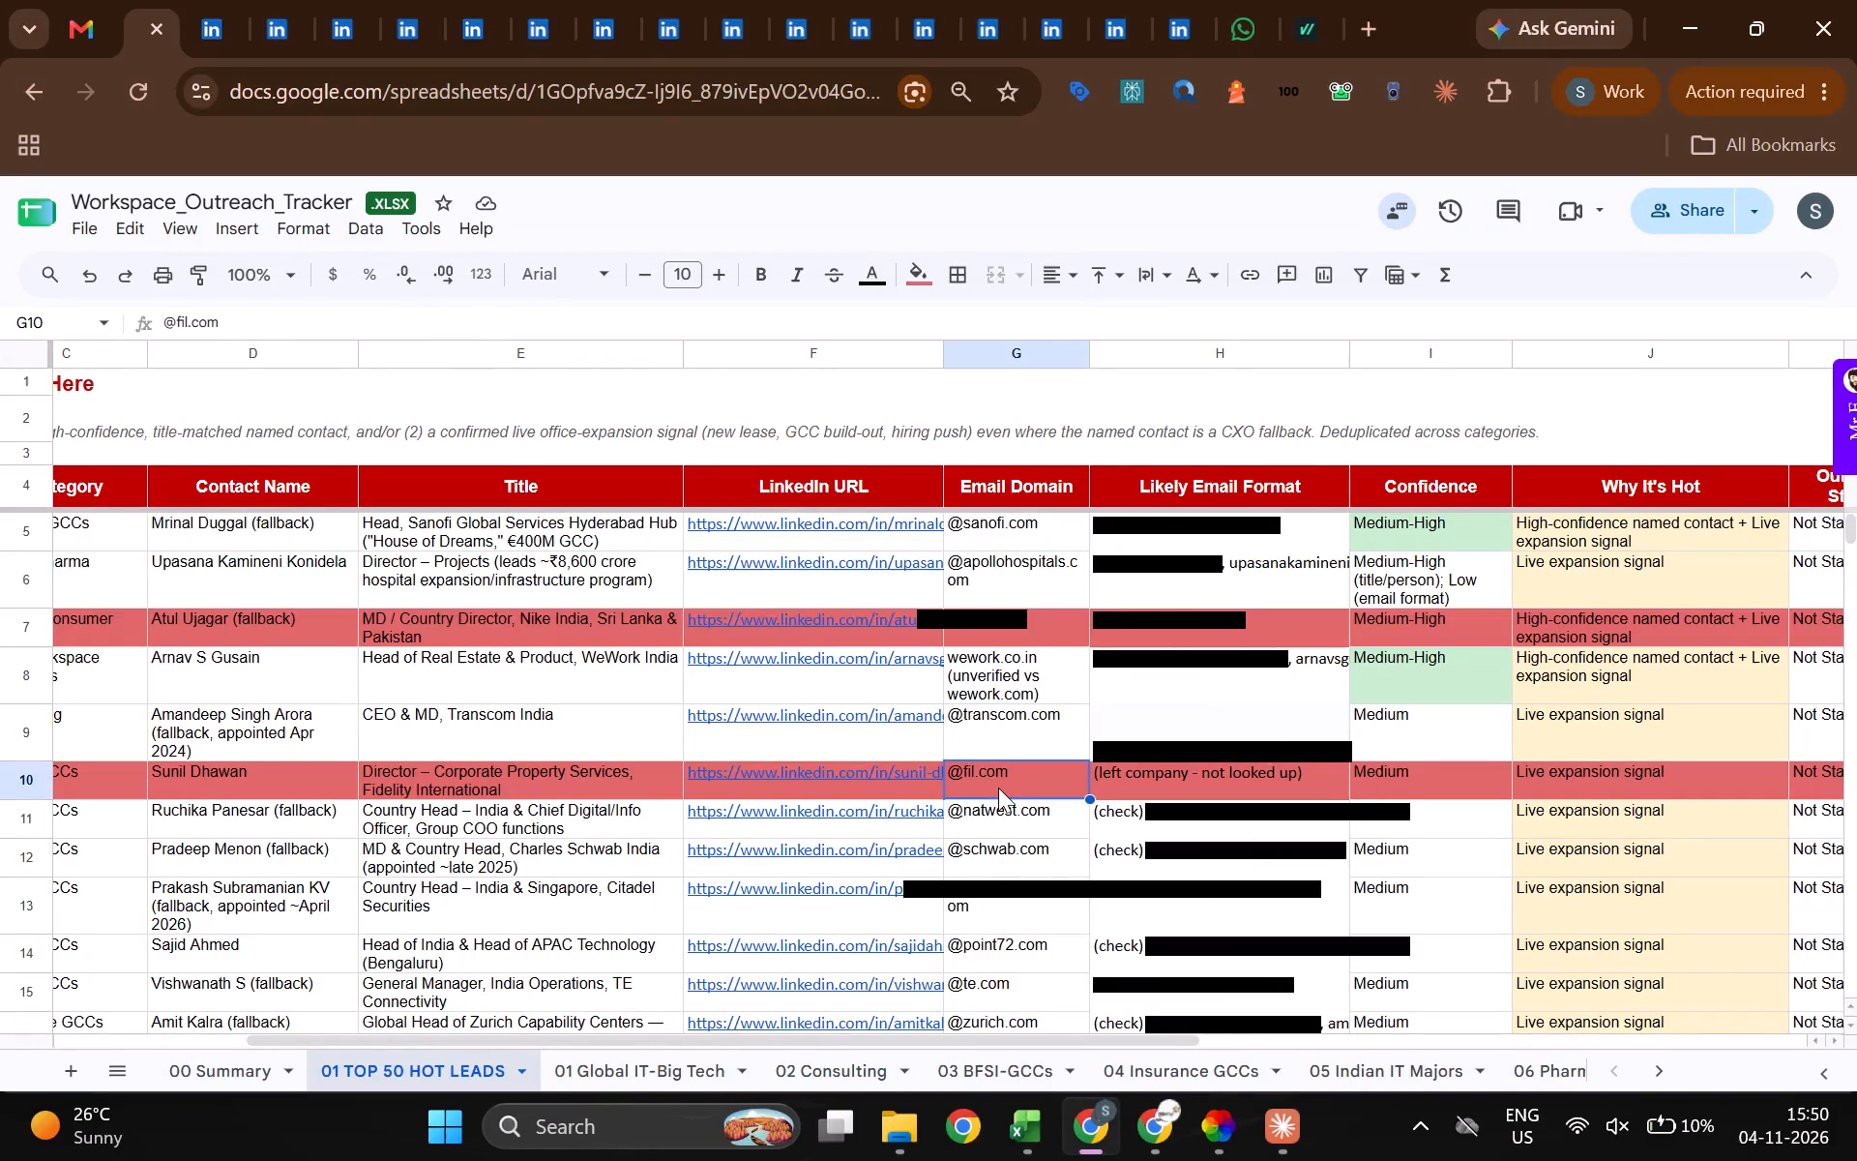
left_click(1002, 870)
left_click(1180, 845)
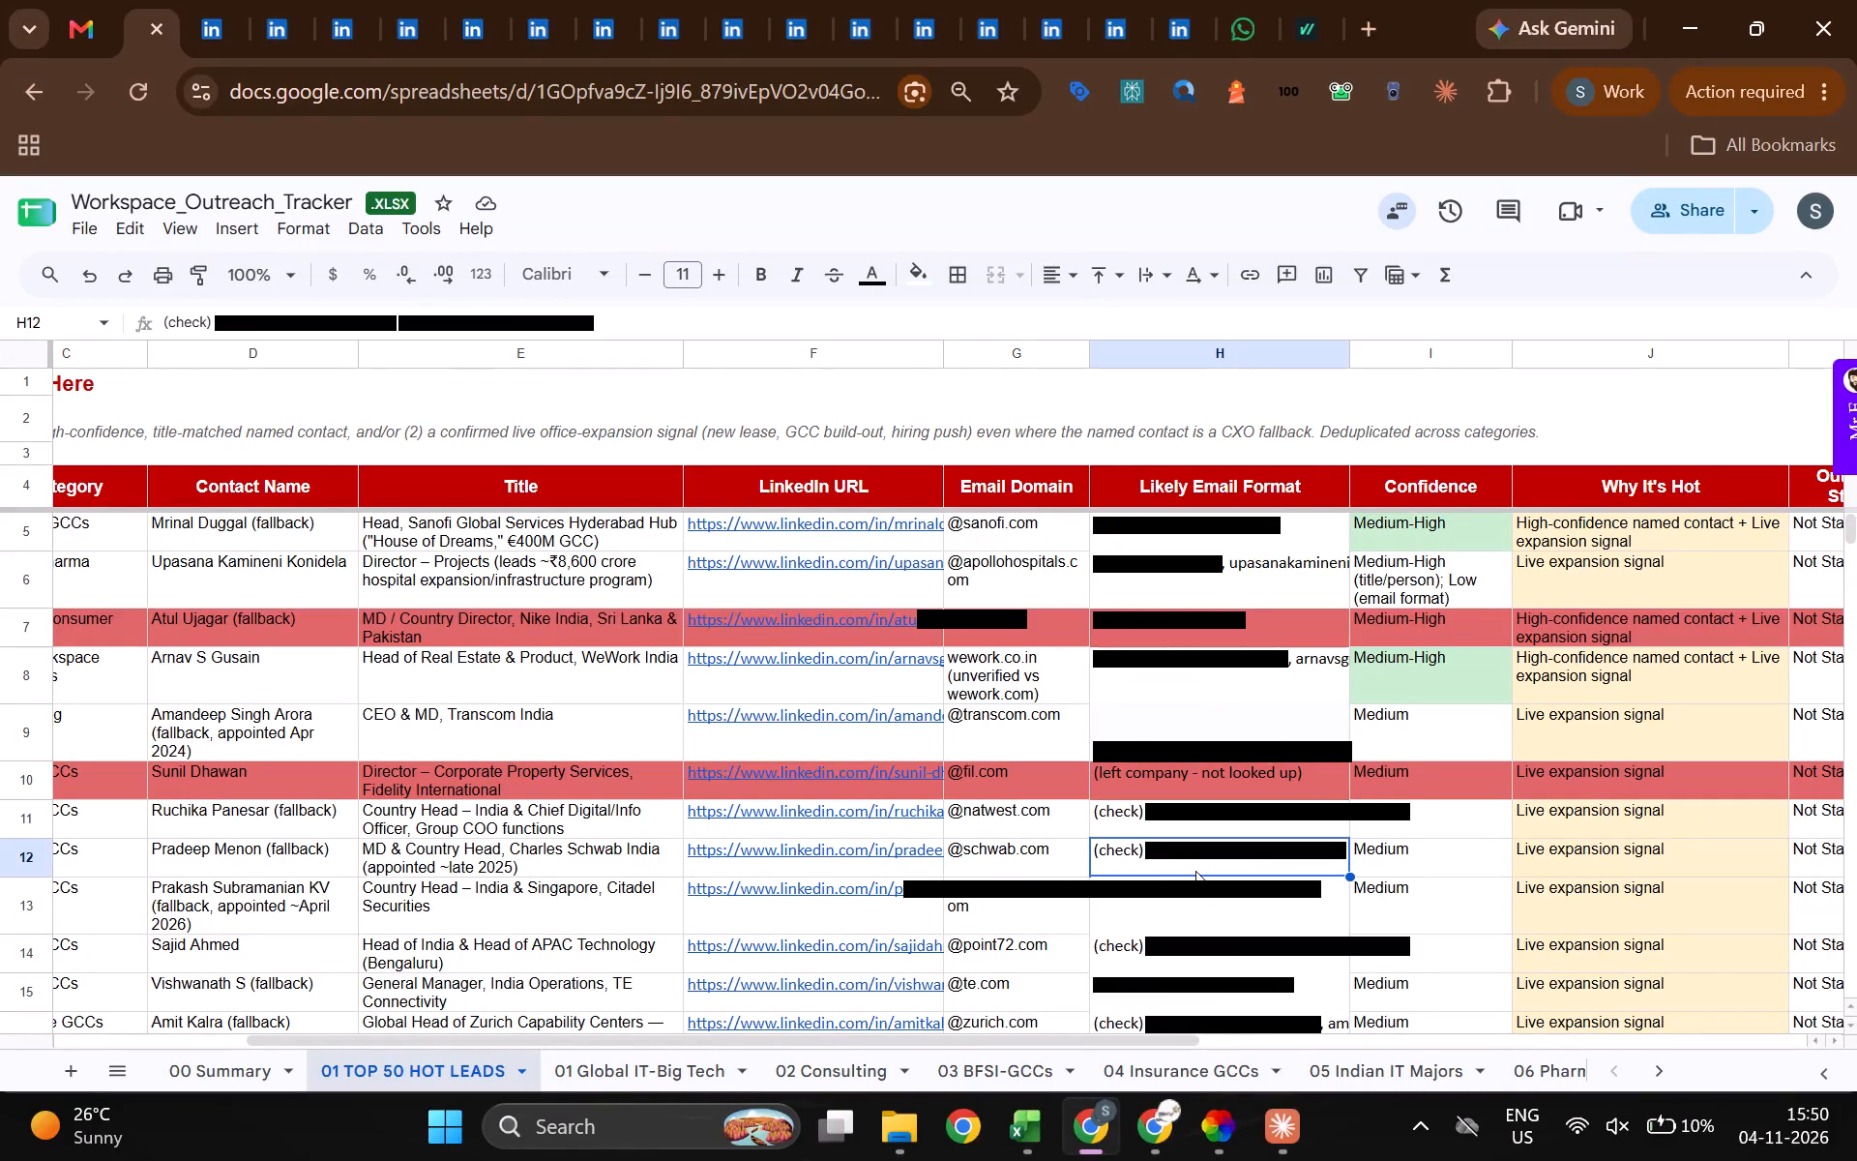
left_click(1406, 1035)
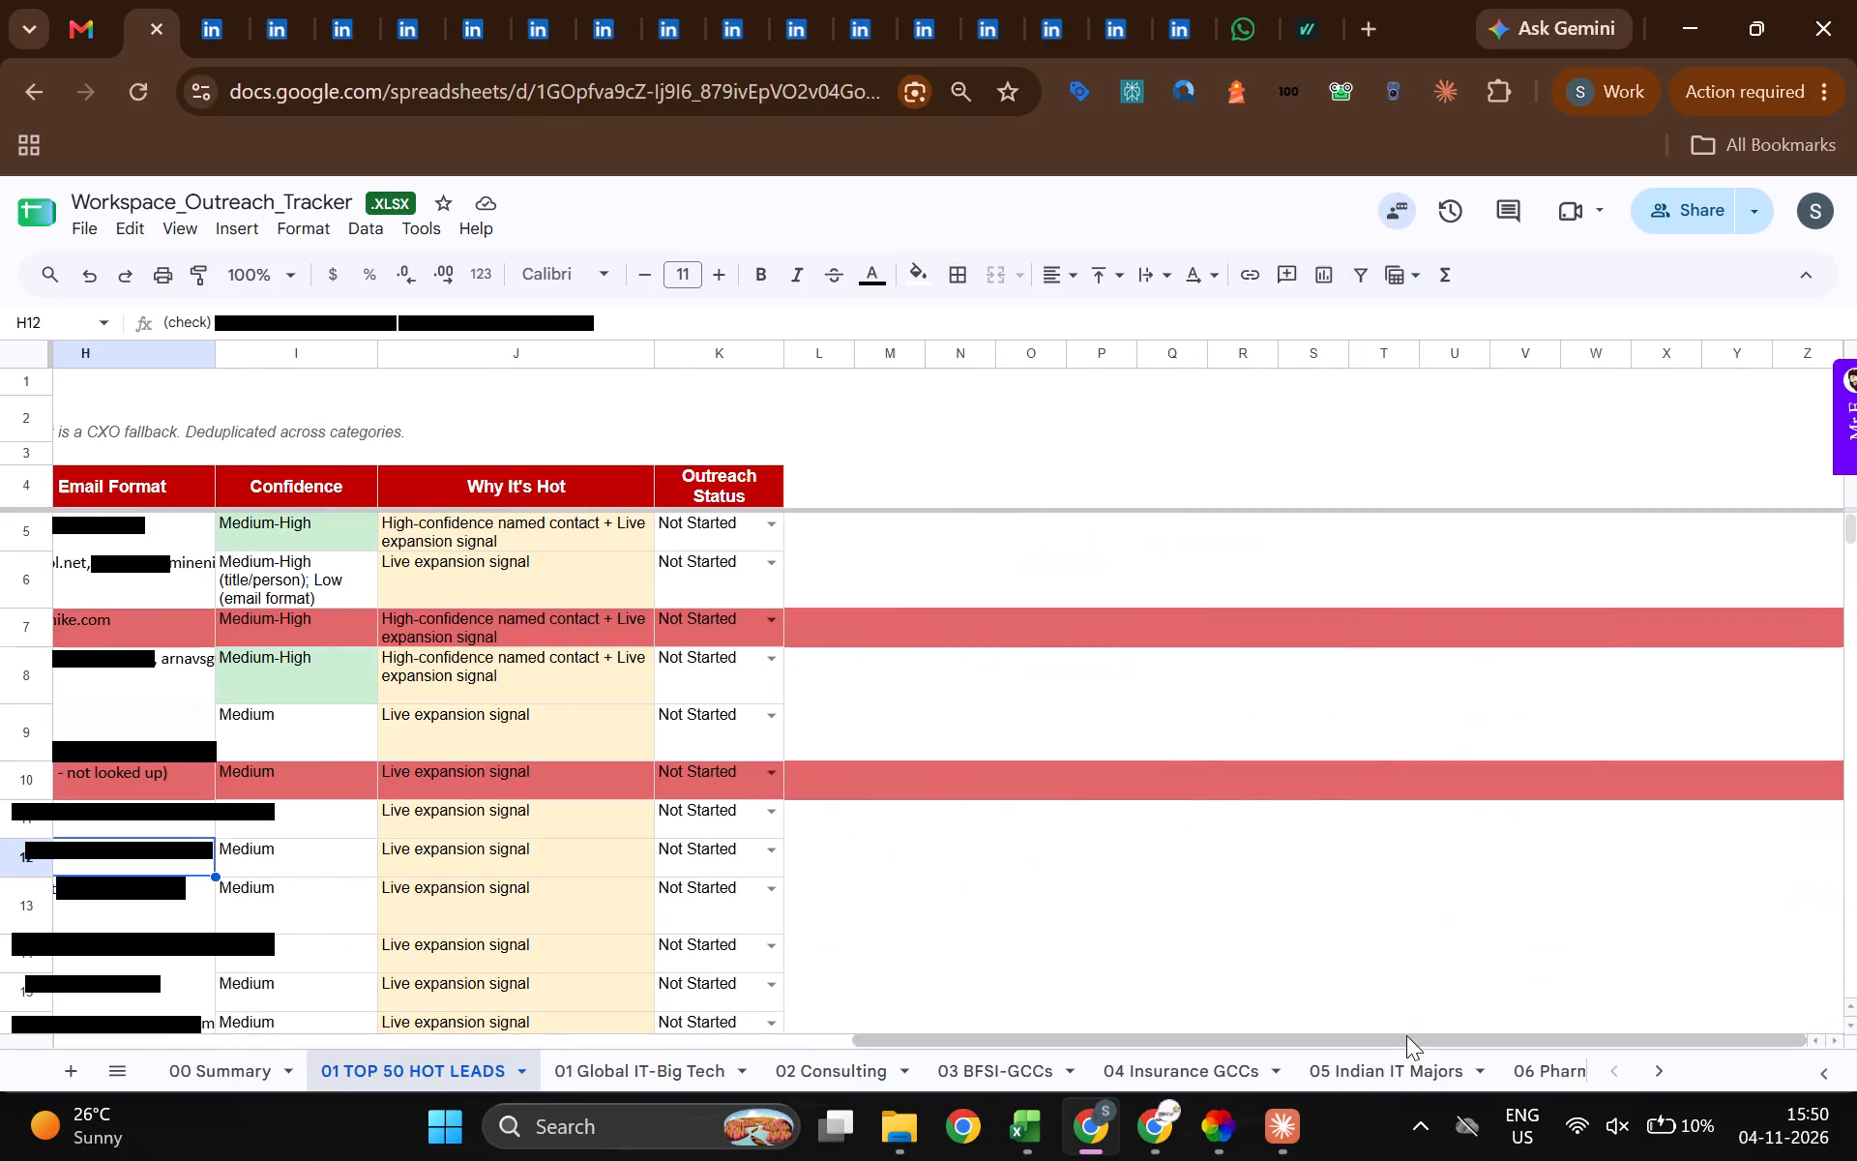
scroll(1406, 1035, "right", 4)
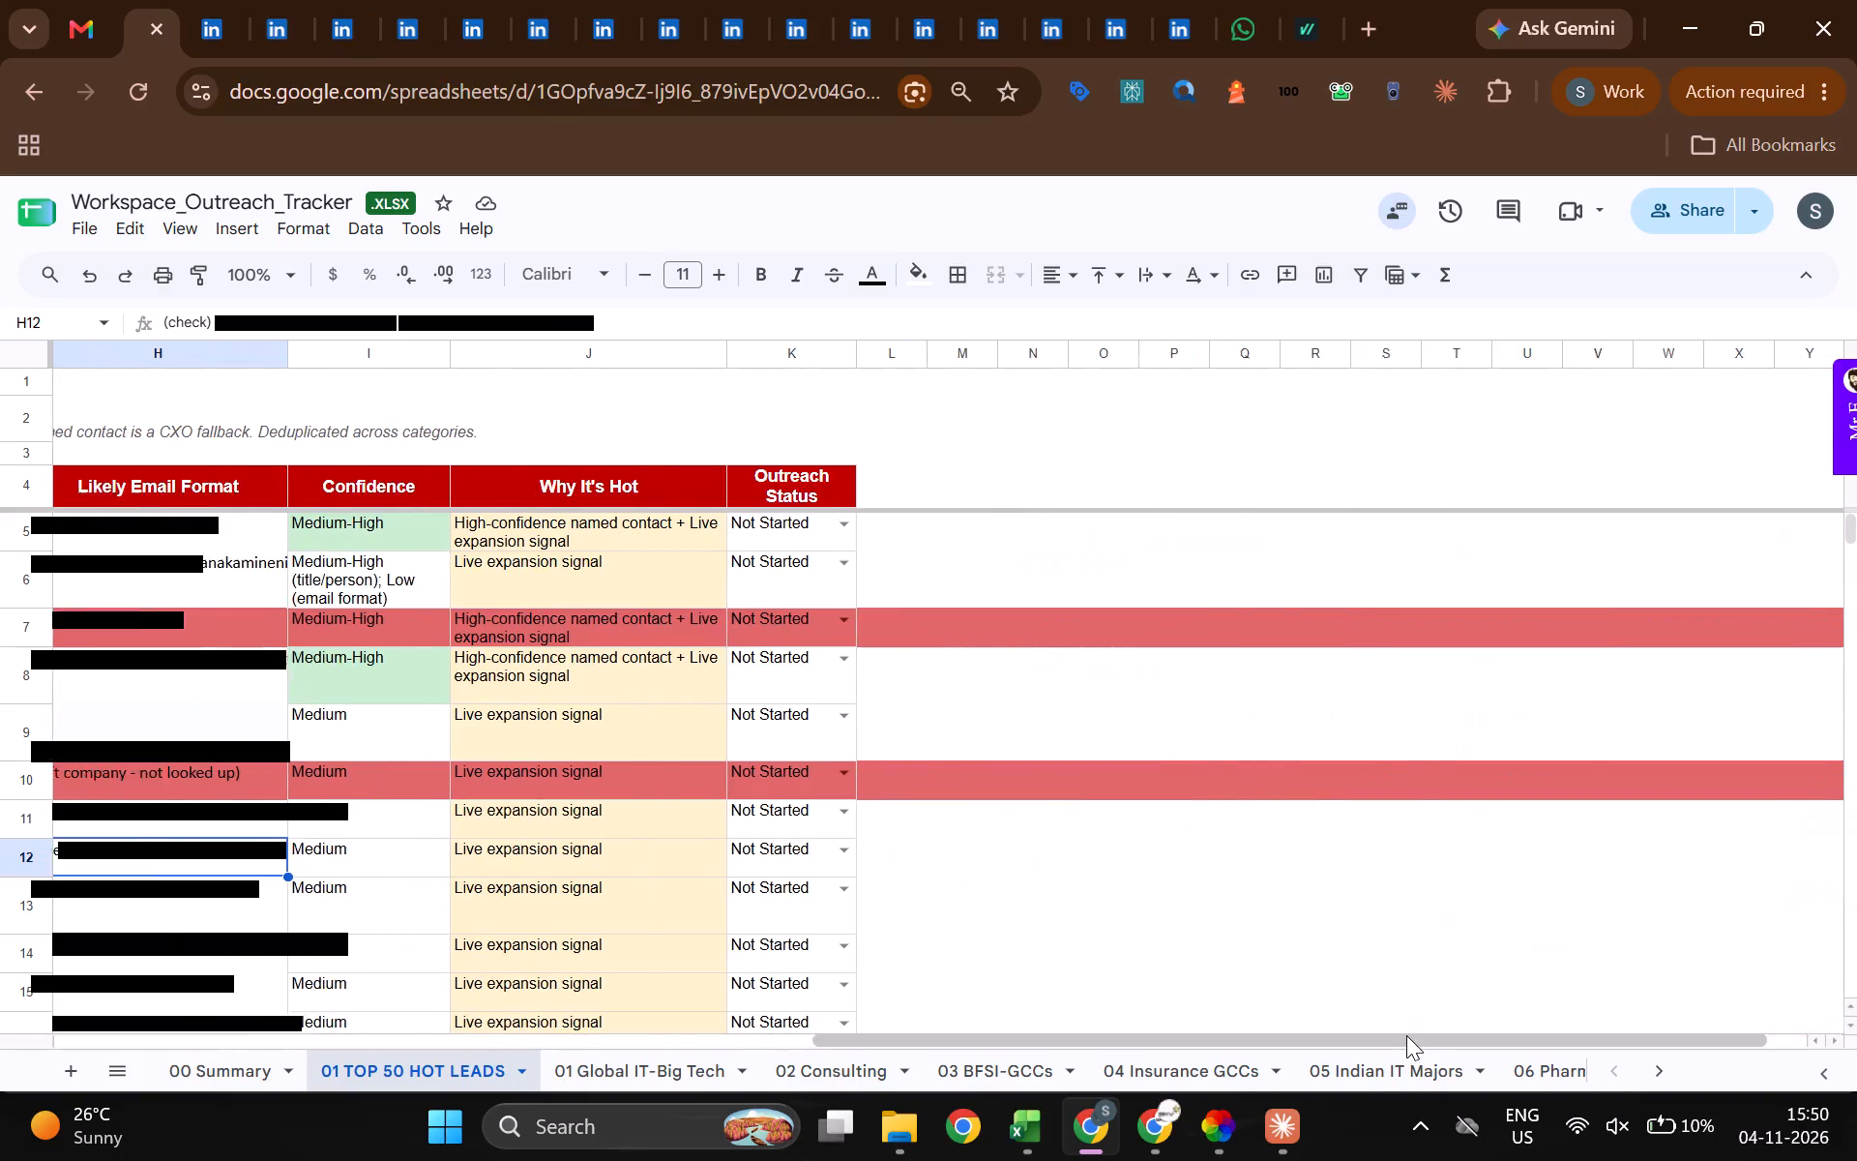
scroll(1406, 1035, "right", 8)
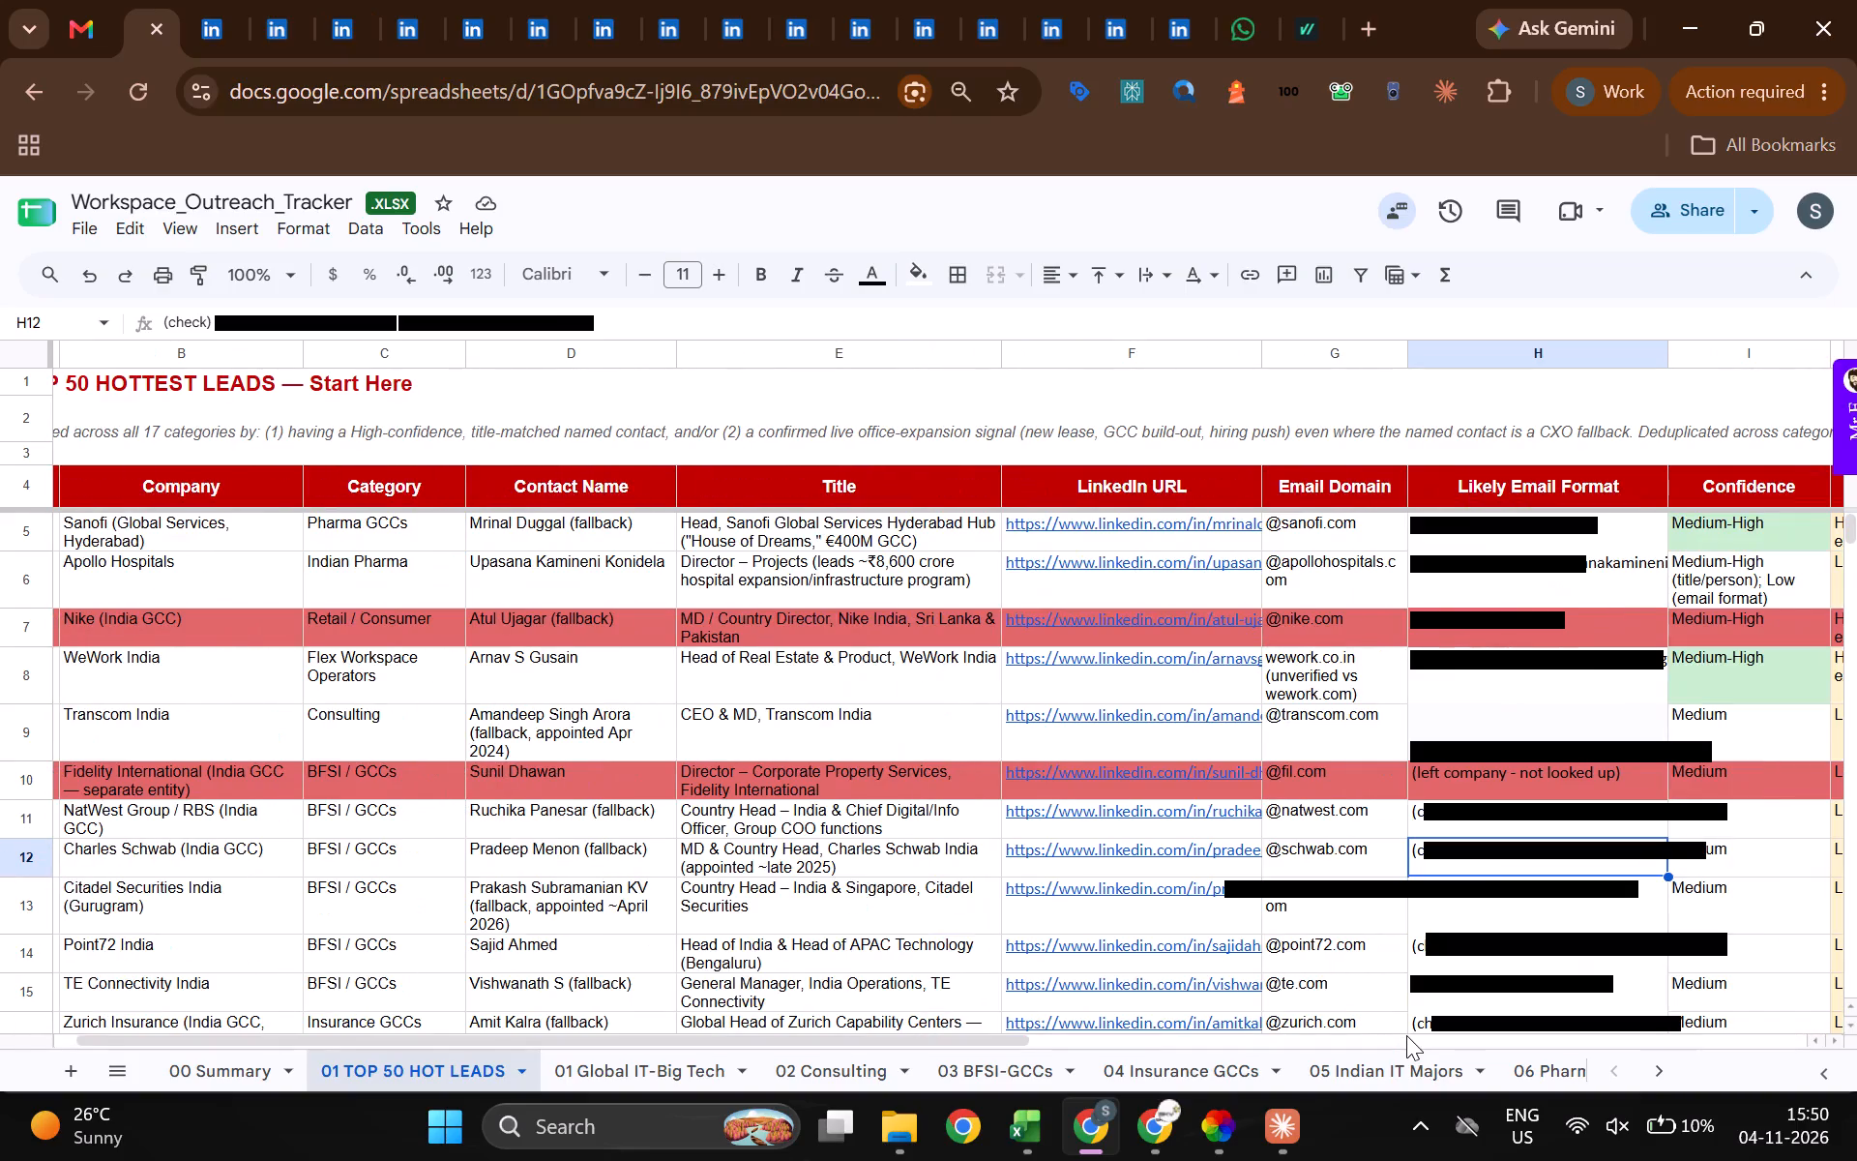
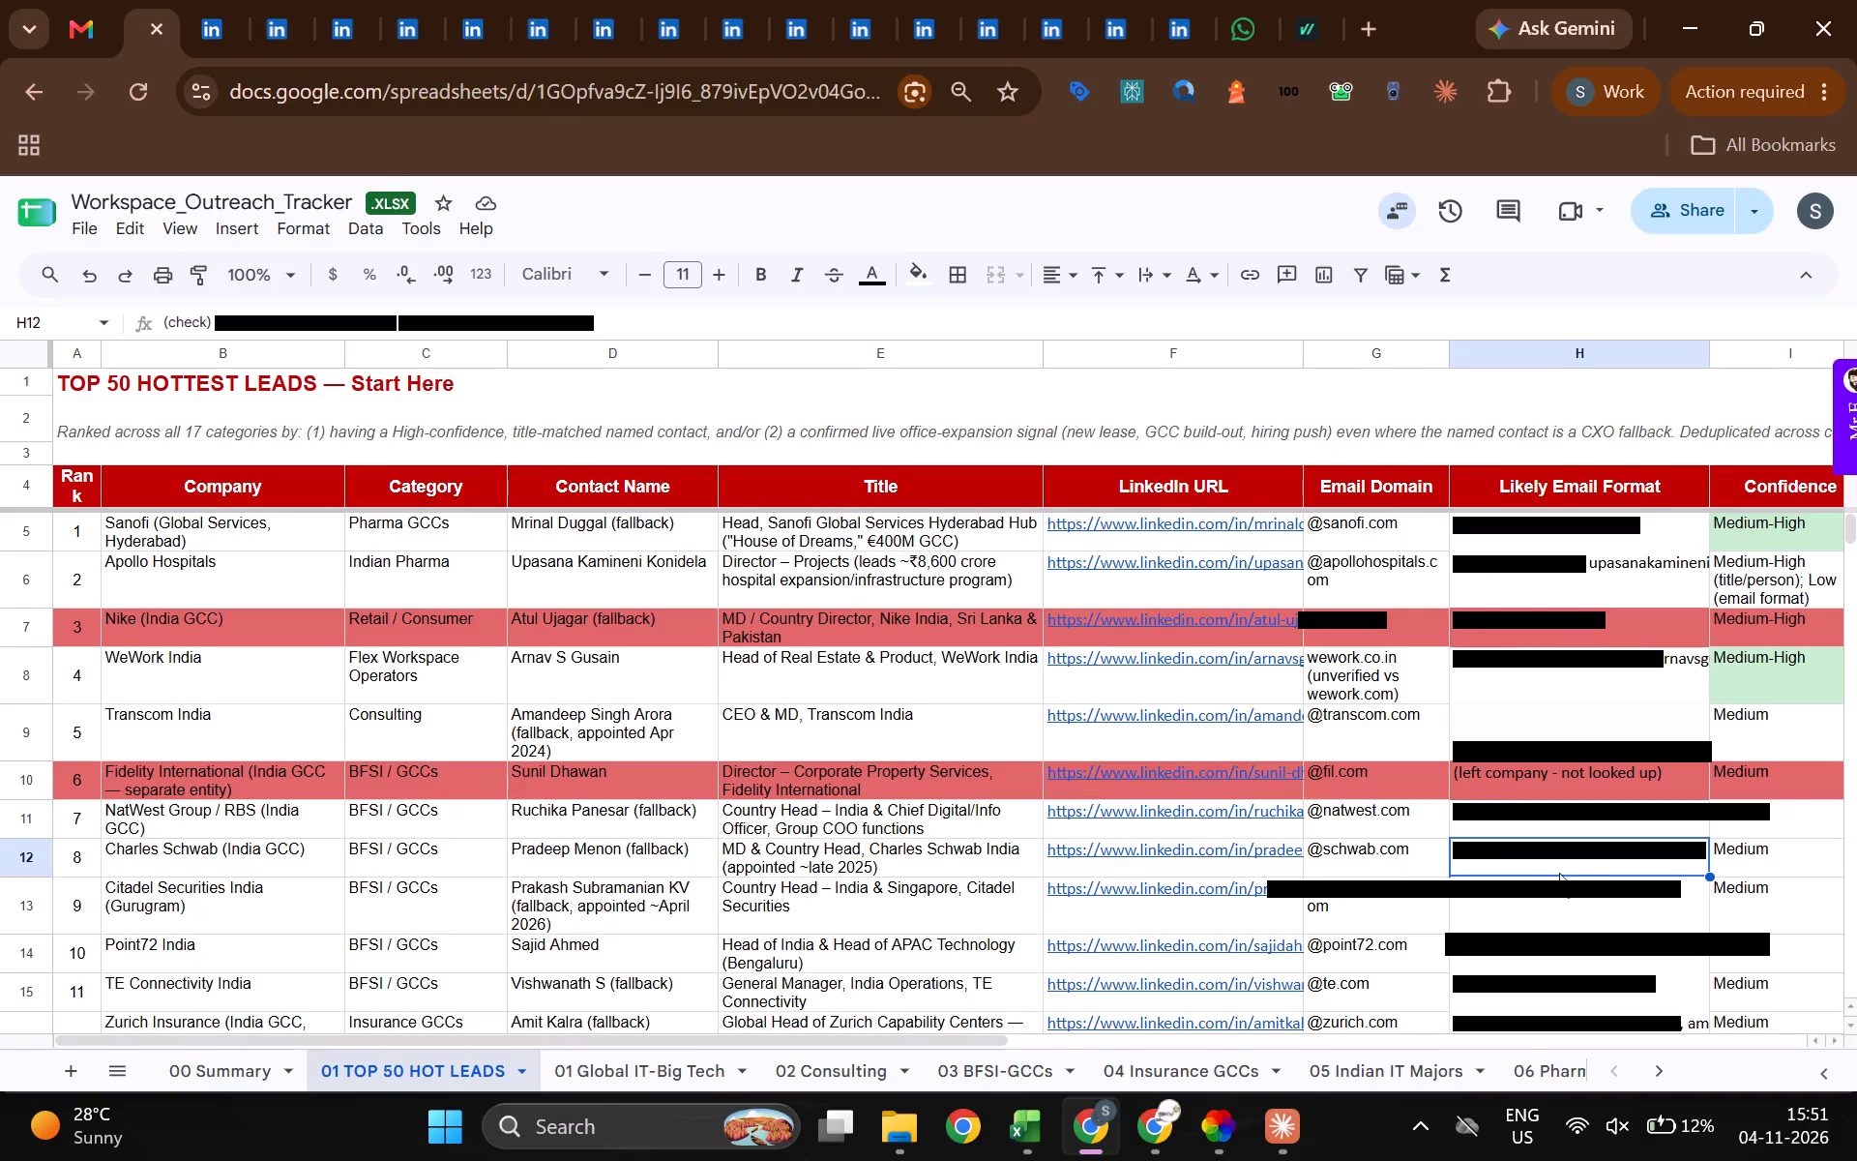
Open the LinkedIn profile linked for the Charles Schwab (India GCC) contact in row 12.
left_click(1166, 855)
left_click(1213, 901)
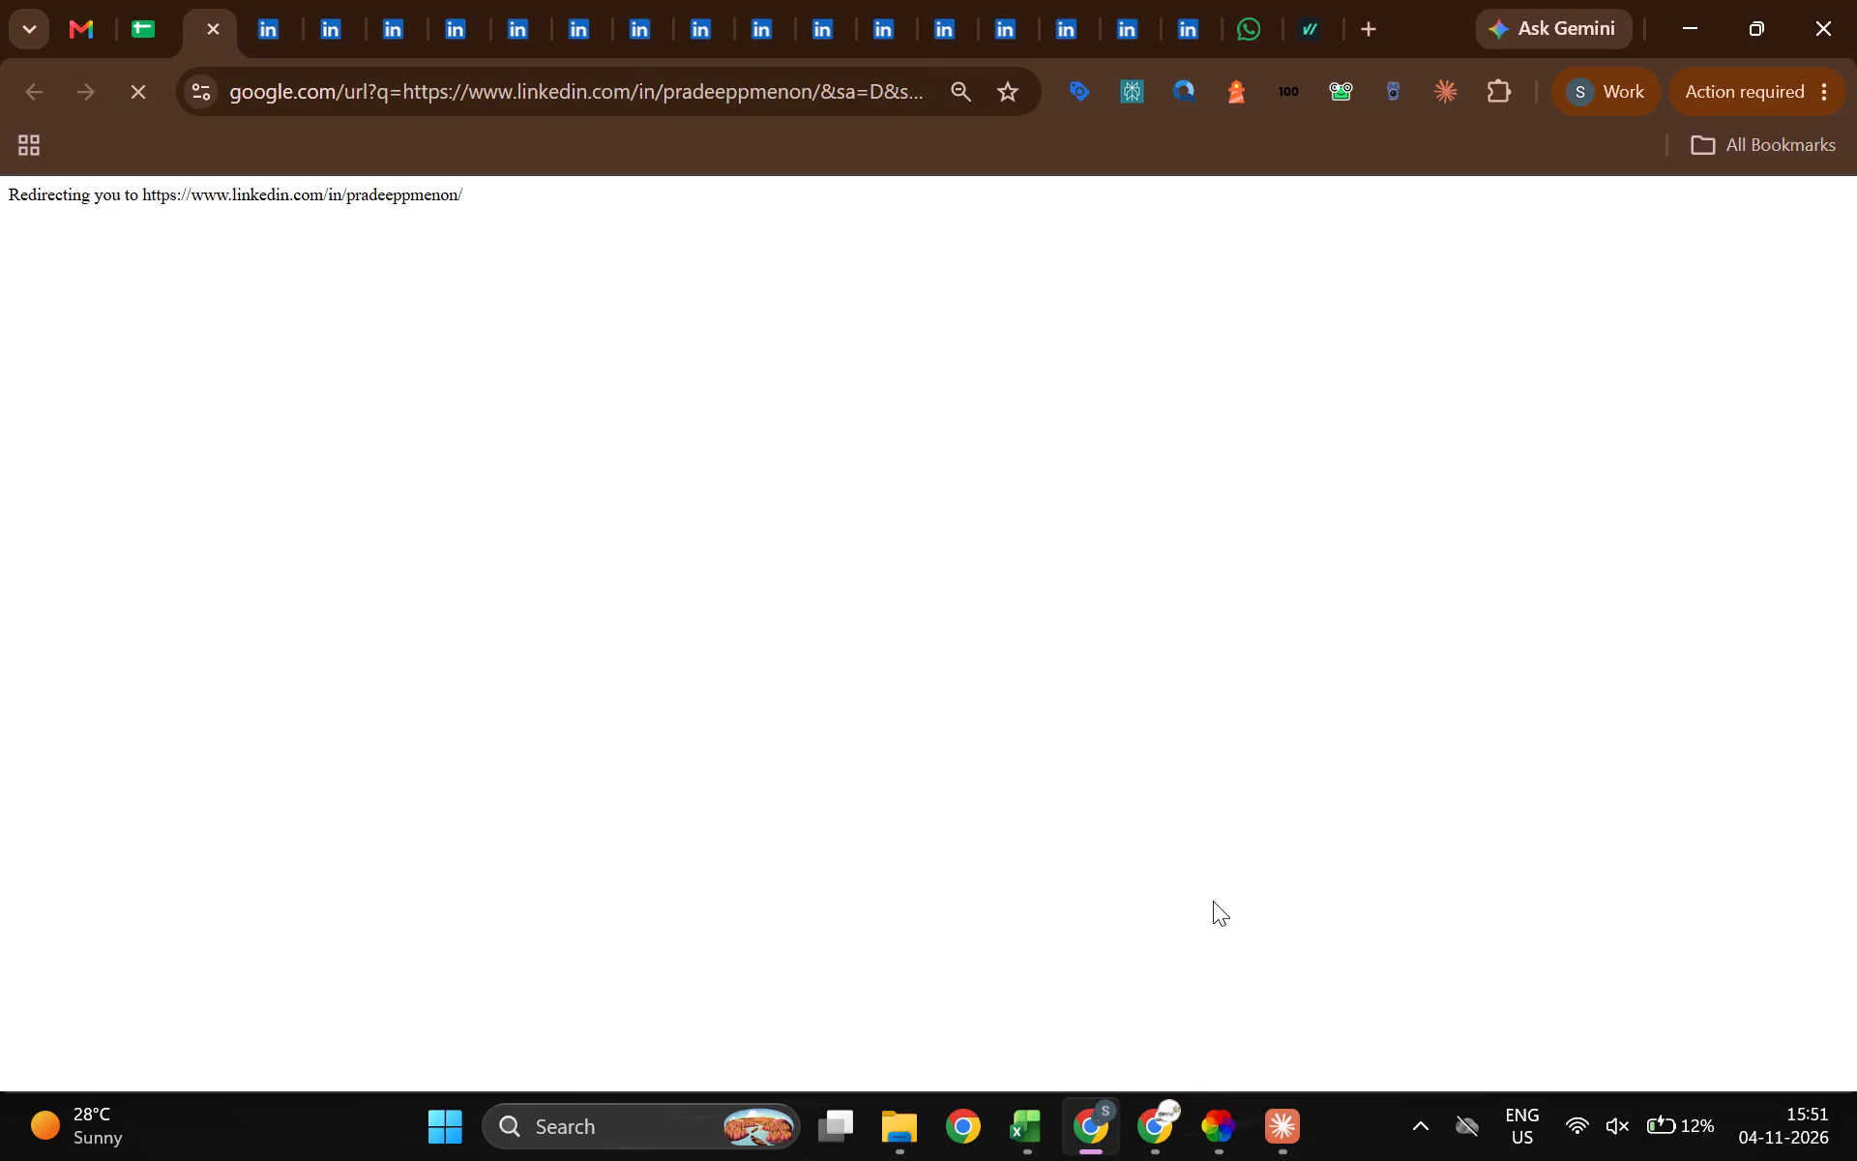
Close the surplus LinkedIn profile tabs, keeping the first four profiles and the LinkedIn feed, and return to the Workspace_Outreach_Tracker sheet.
left_click(446, 0)
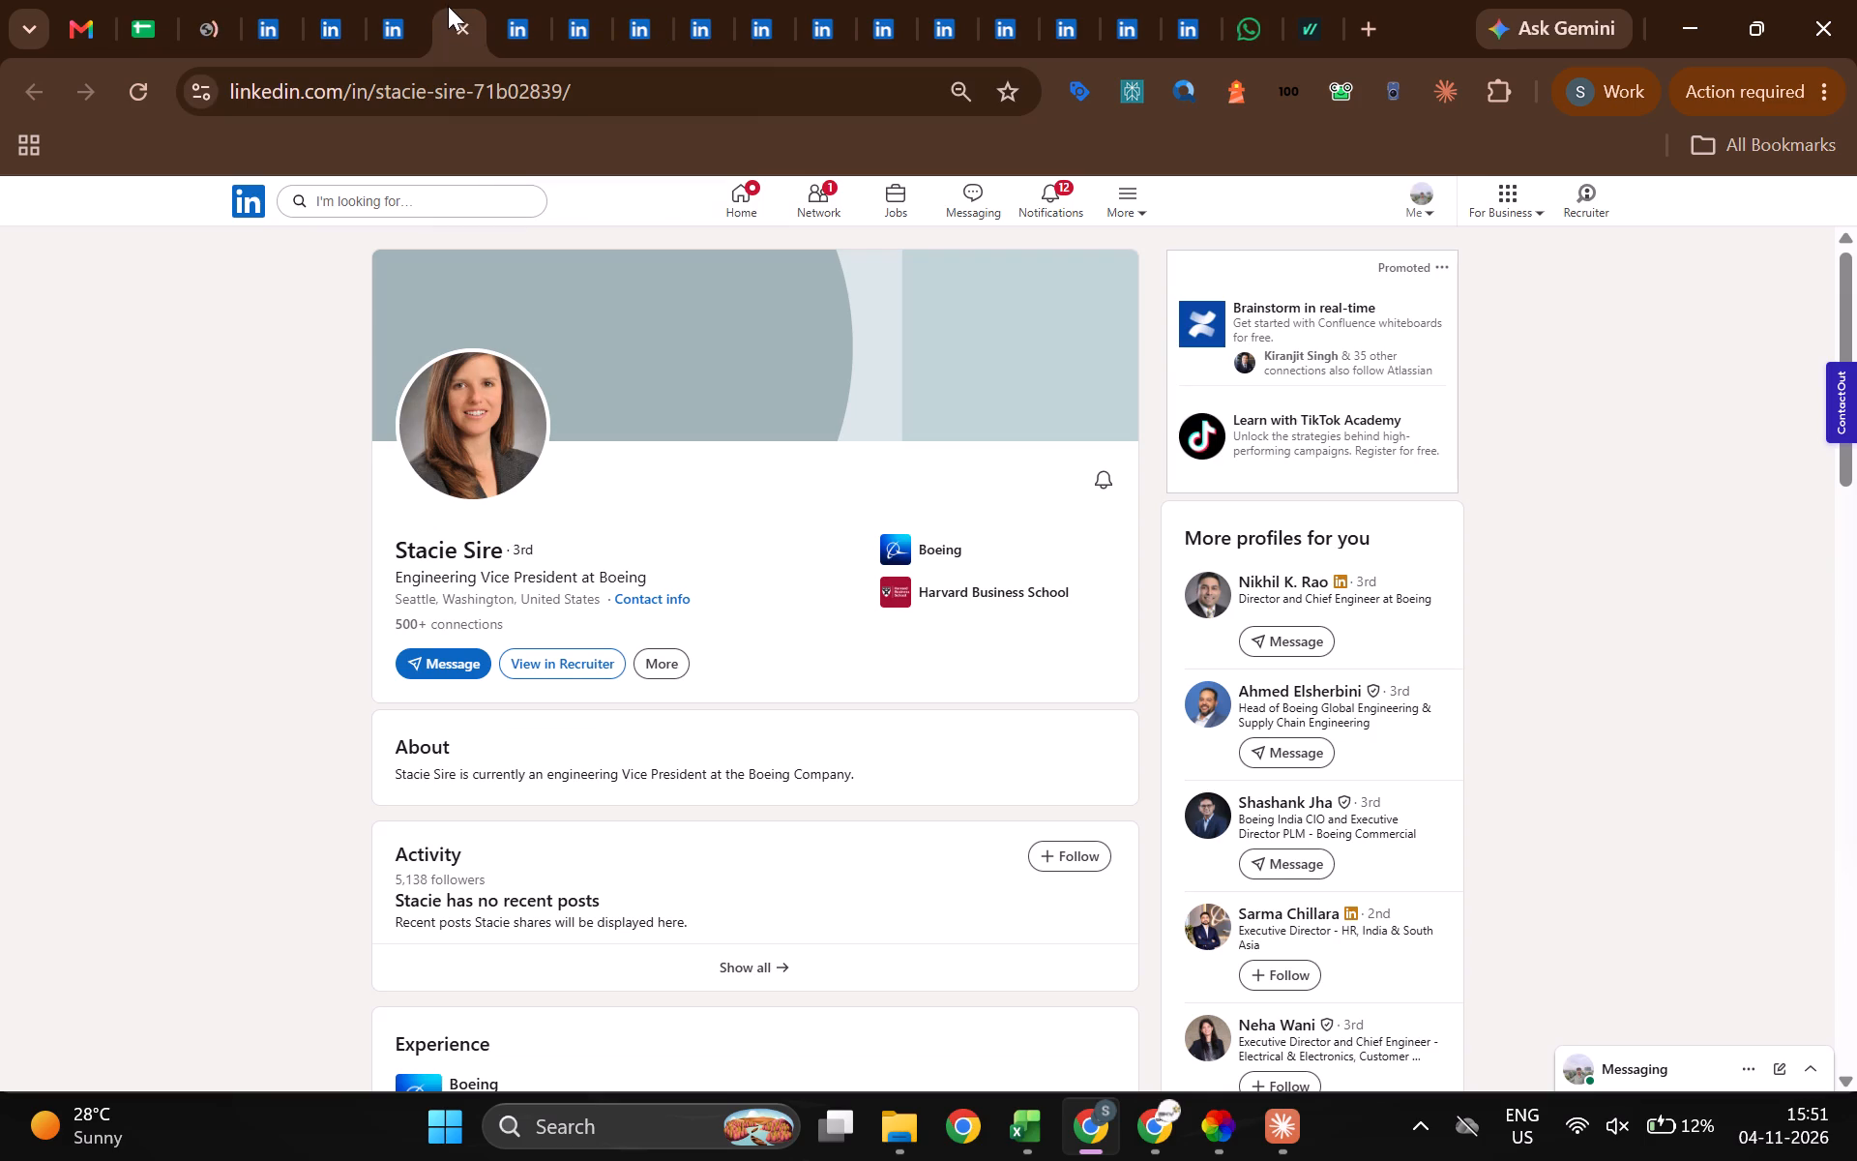
triple_click(459, 27)
triple_click(459, 27)
triple_click(459, 27)
triple_click(459, 27)
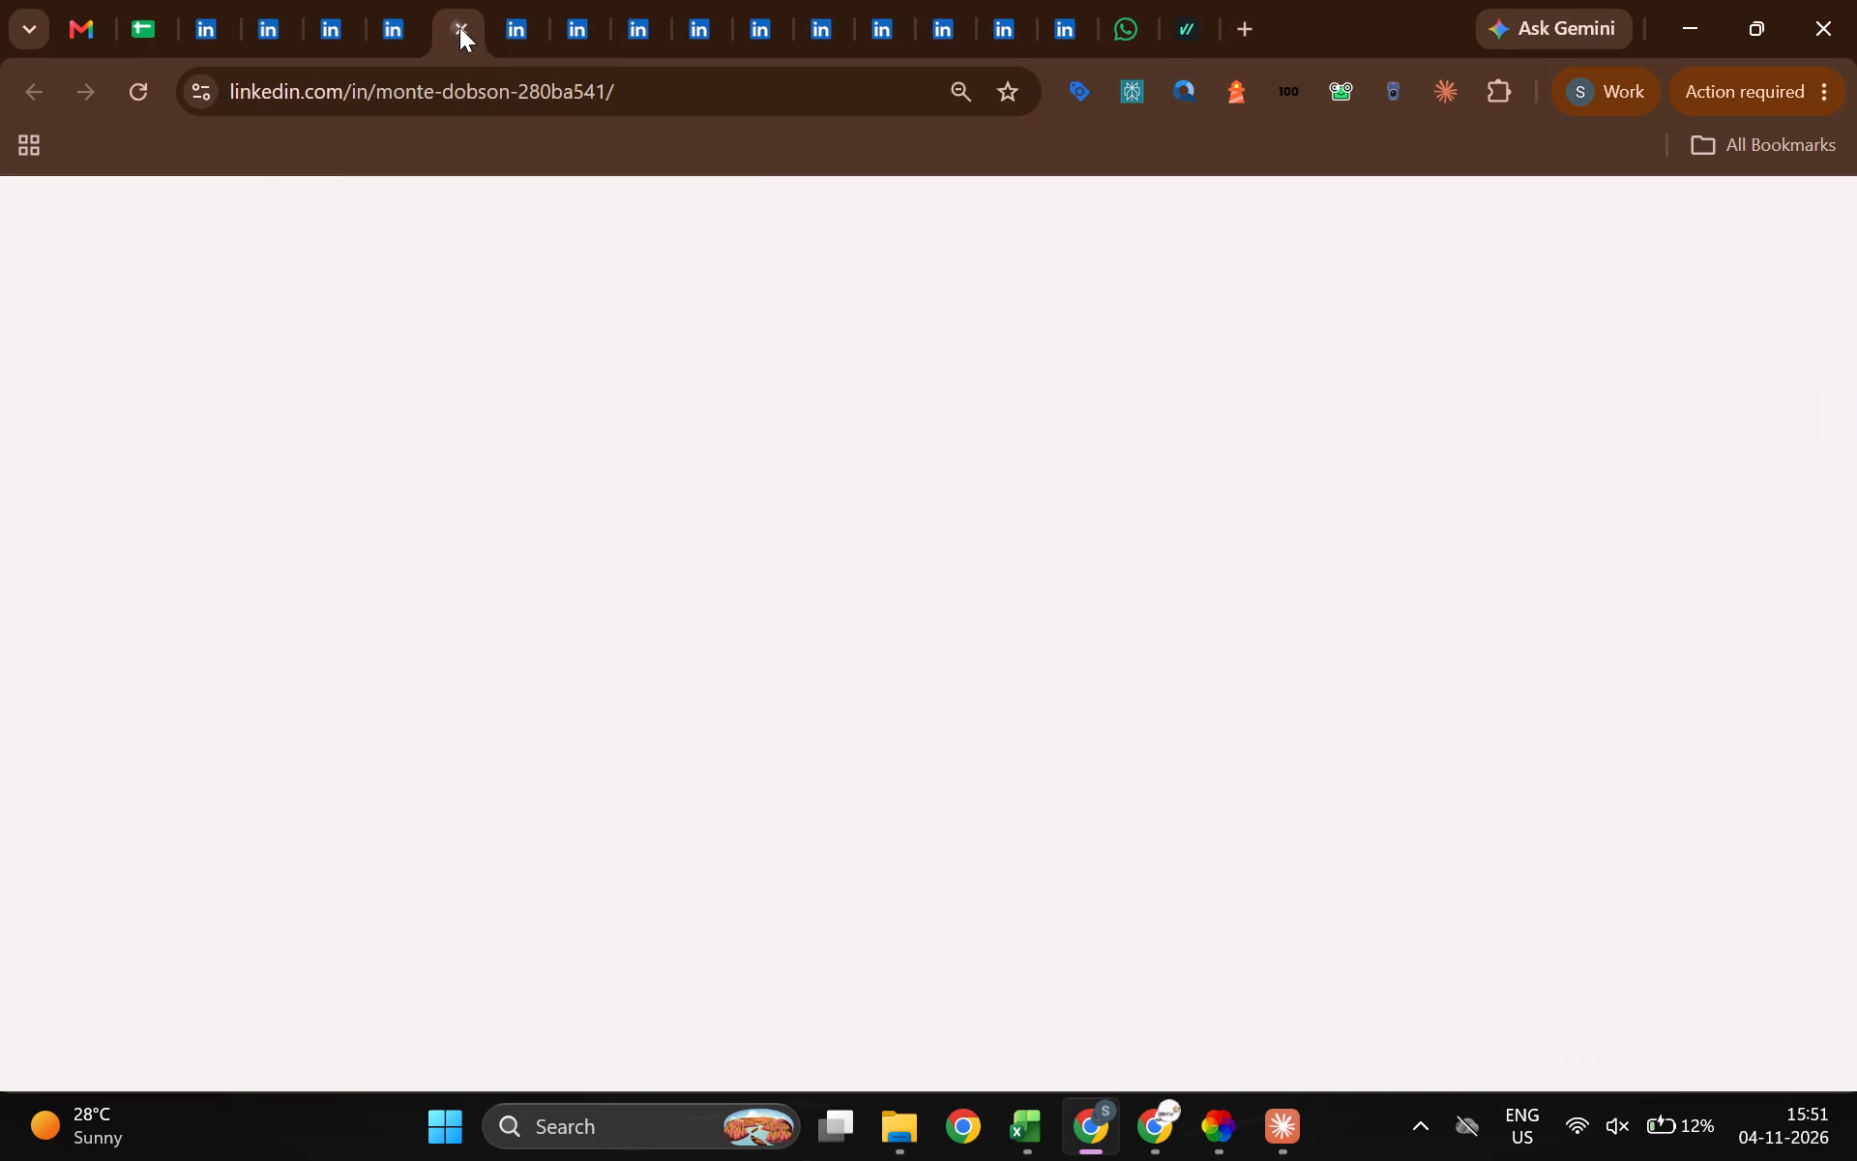
triple_click(459, 27)
triple_click(459, 27)
triple_click(459, 27)
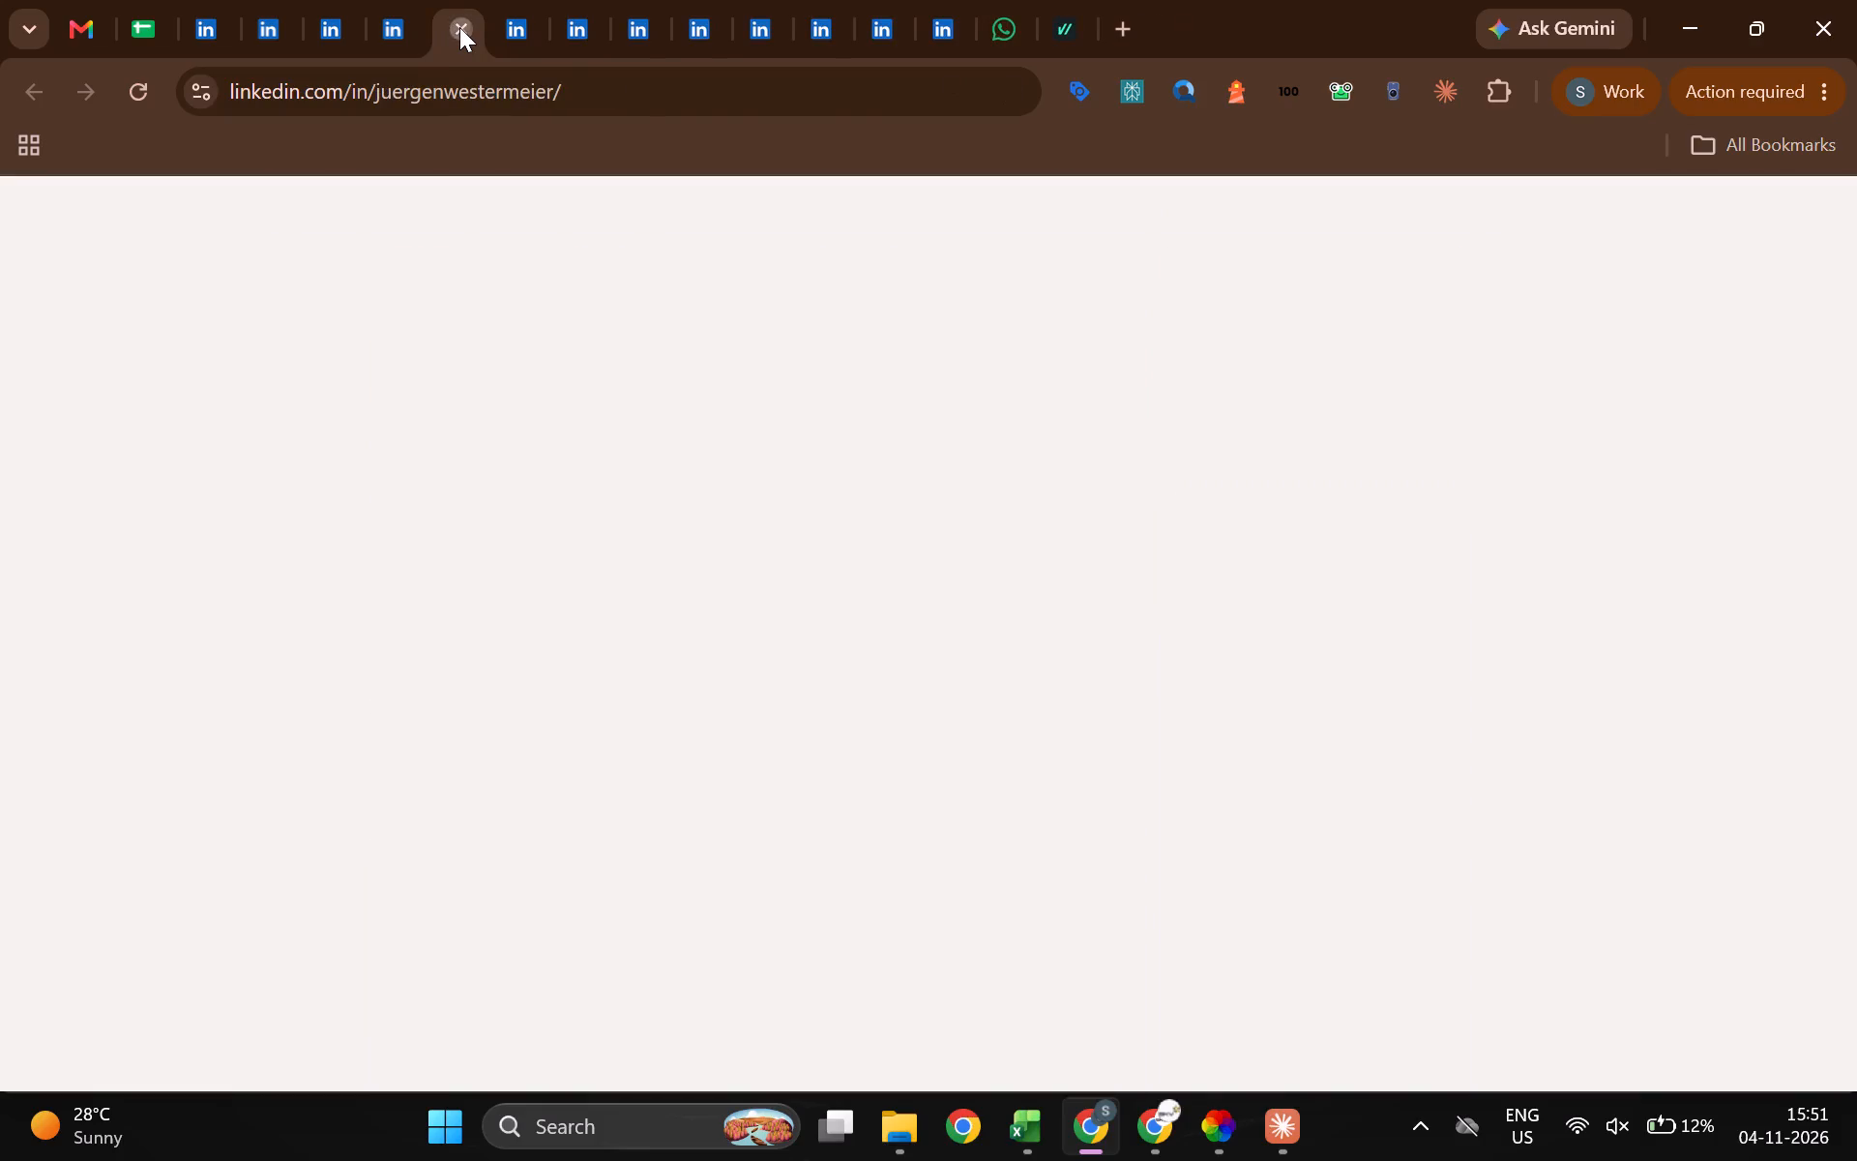
triple_click(459, 27)
triple_click(459, 27)
triple_click(459, 27)
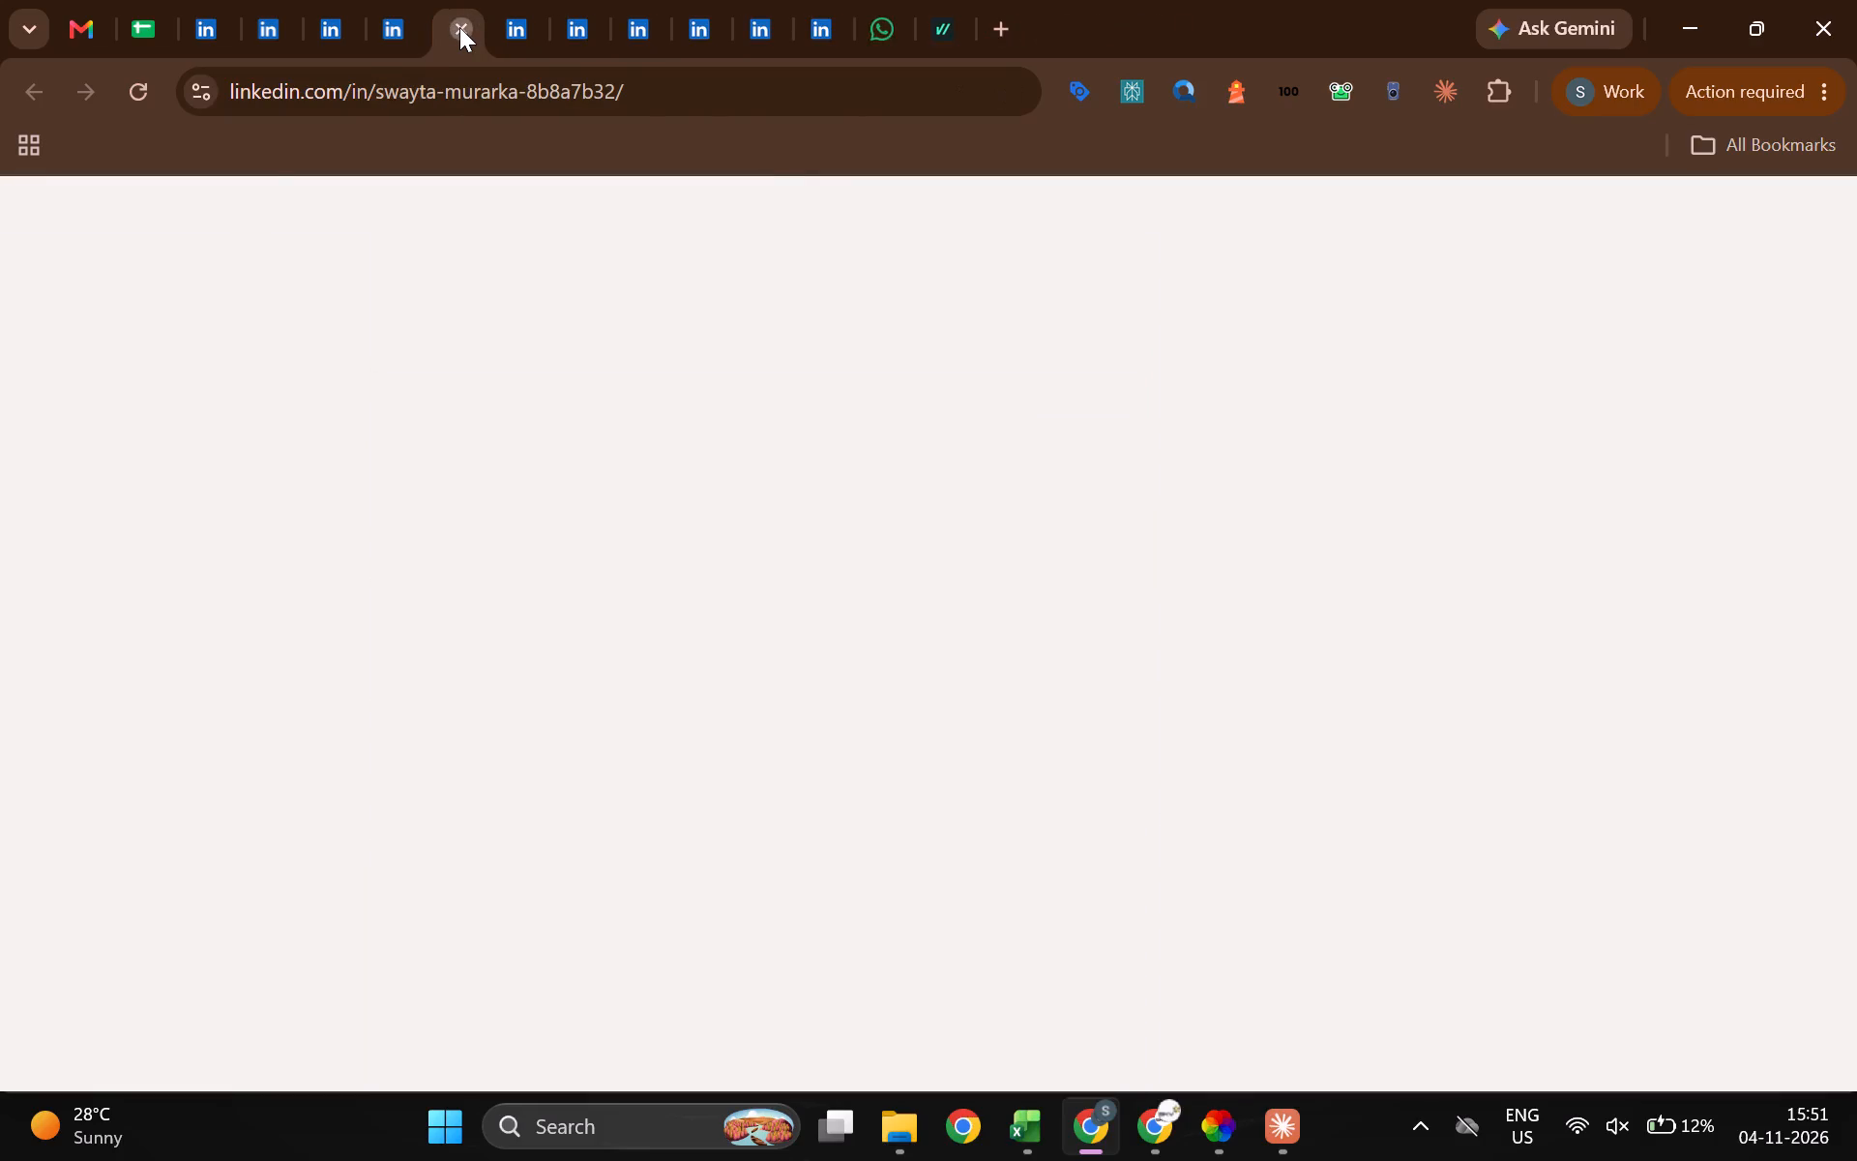
left_click(459, 27)
triple_click(459, 27)
left_click(459, 27)
right_click(459, 27)
left_click(459, 27)
right_click(459, 27)
right_click(459, 27)
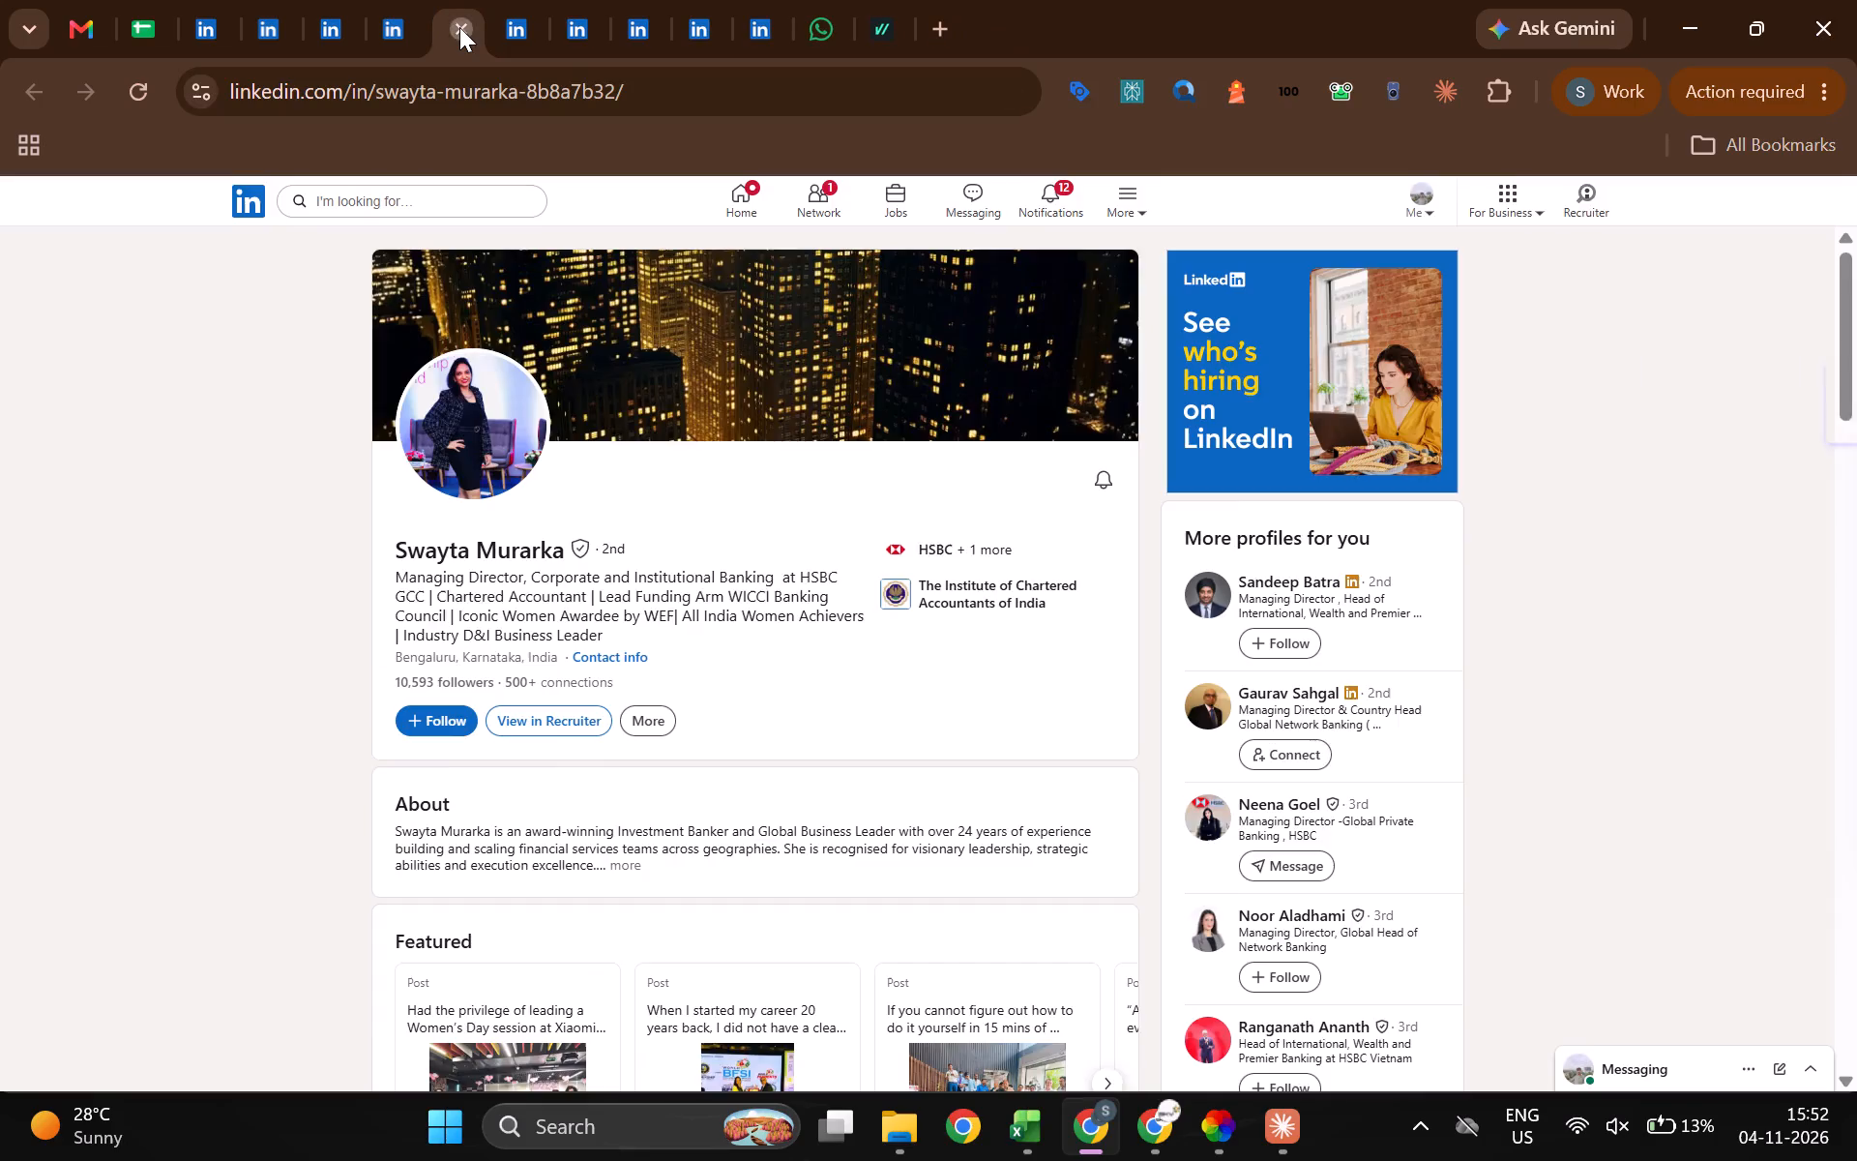
triple_click(459, 27)
triple_click(459, 27)
triple_click(459, 27)
triple_click(459, 27)
triple_click(459, 27)
triple_click(459, 27)
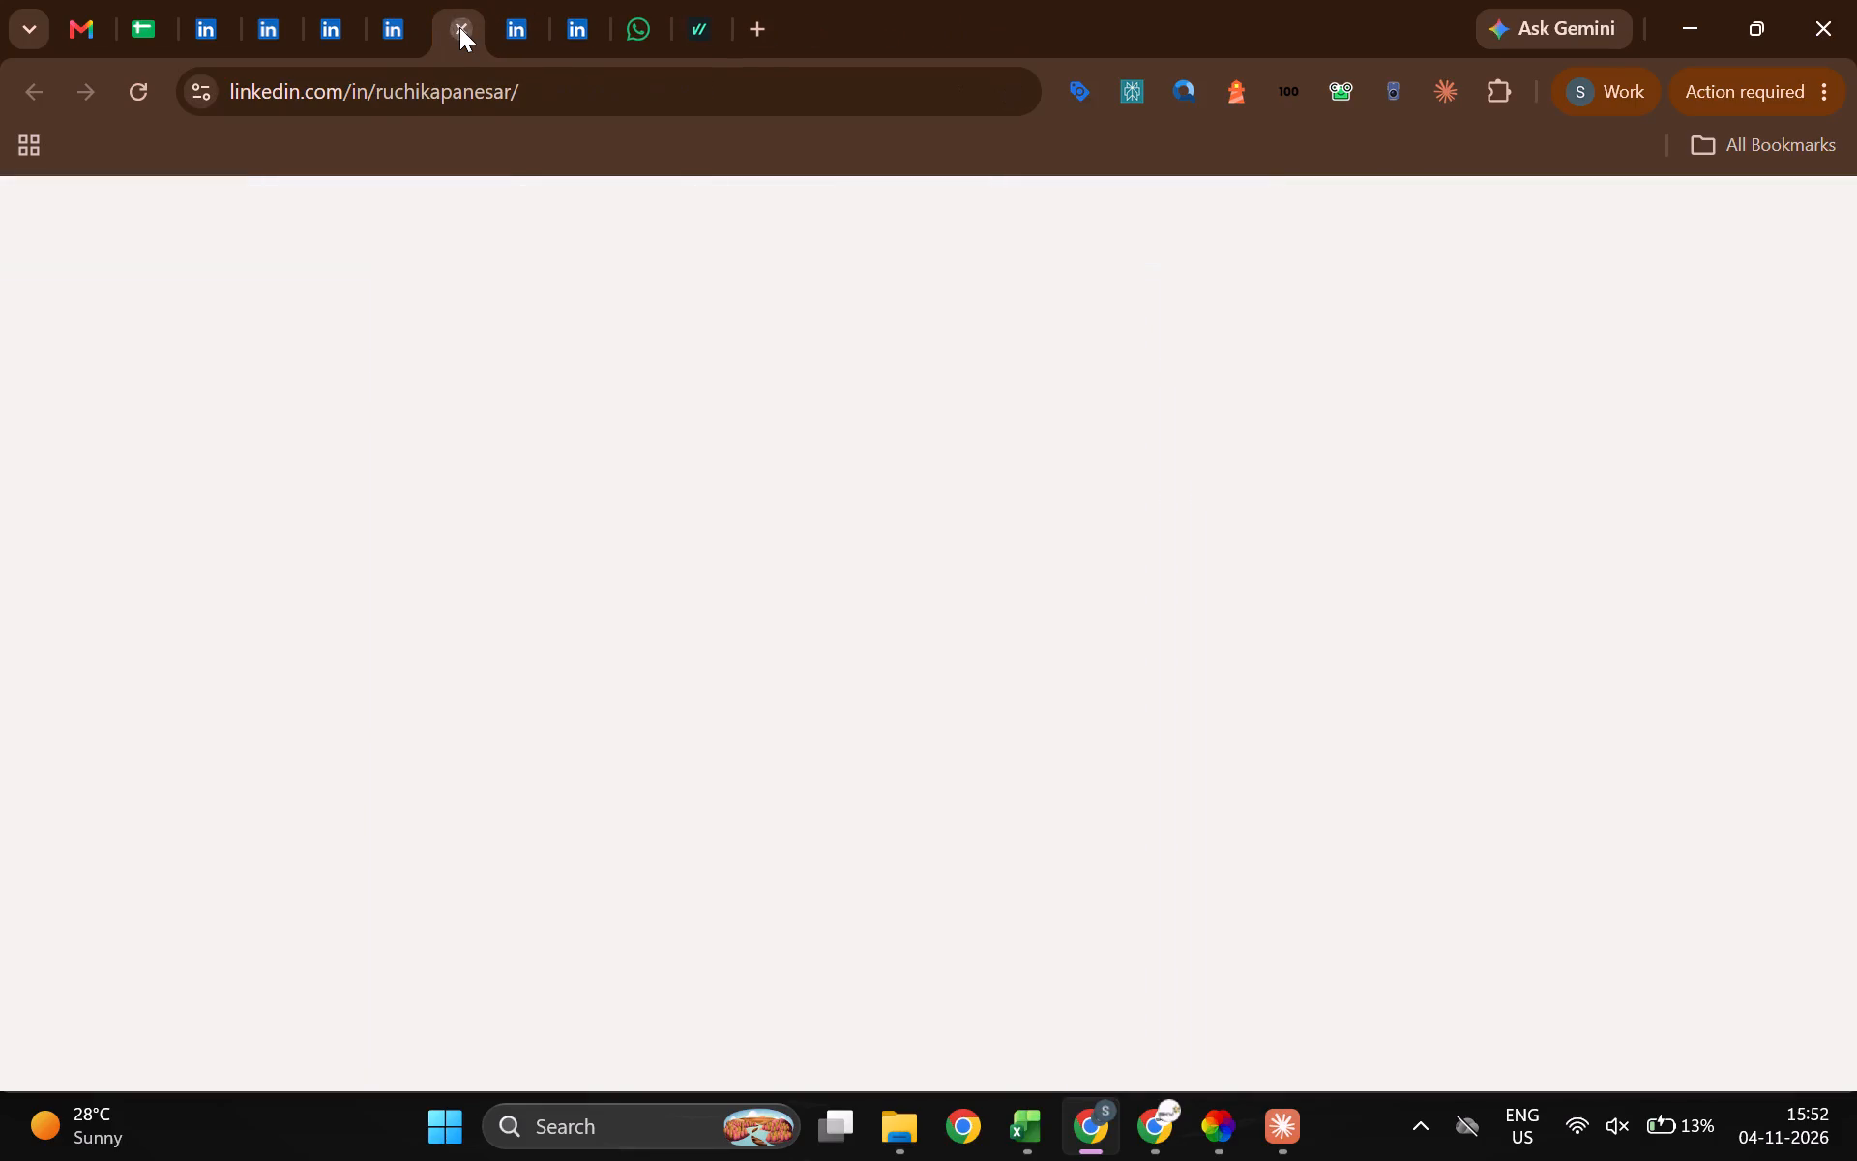
right_click(466, 24)
double_click(466, 24)
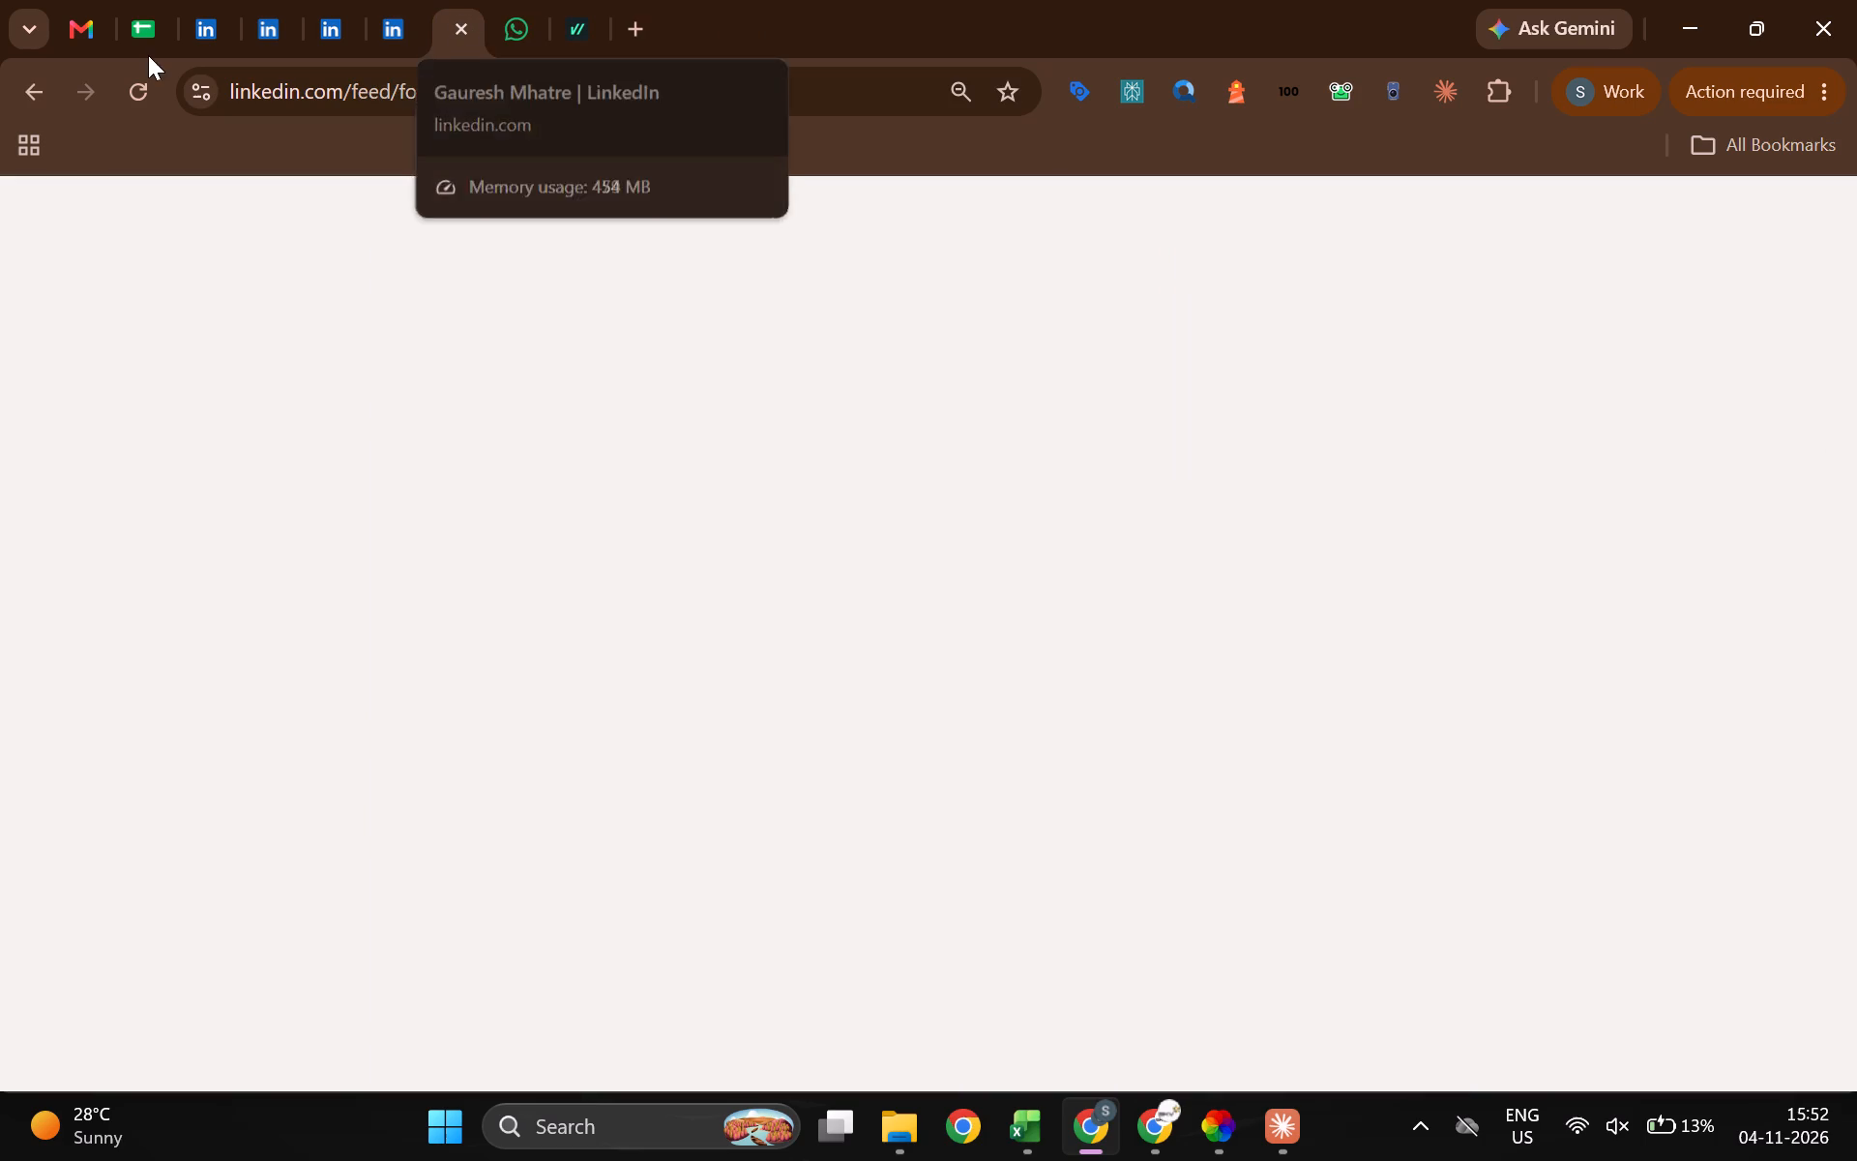
left_click(145, 27)
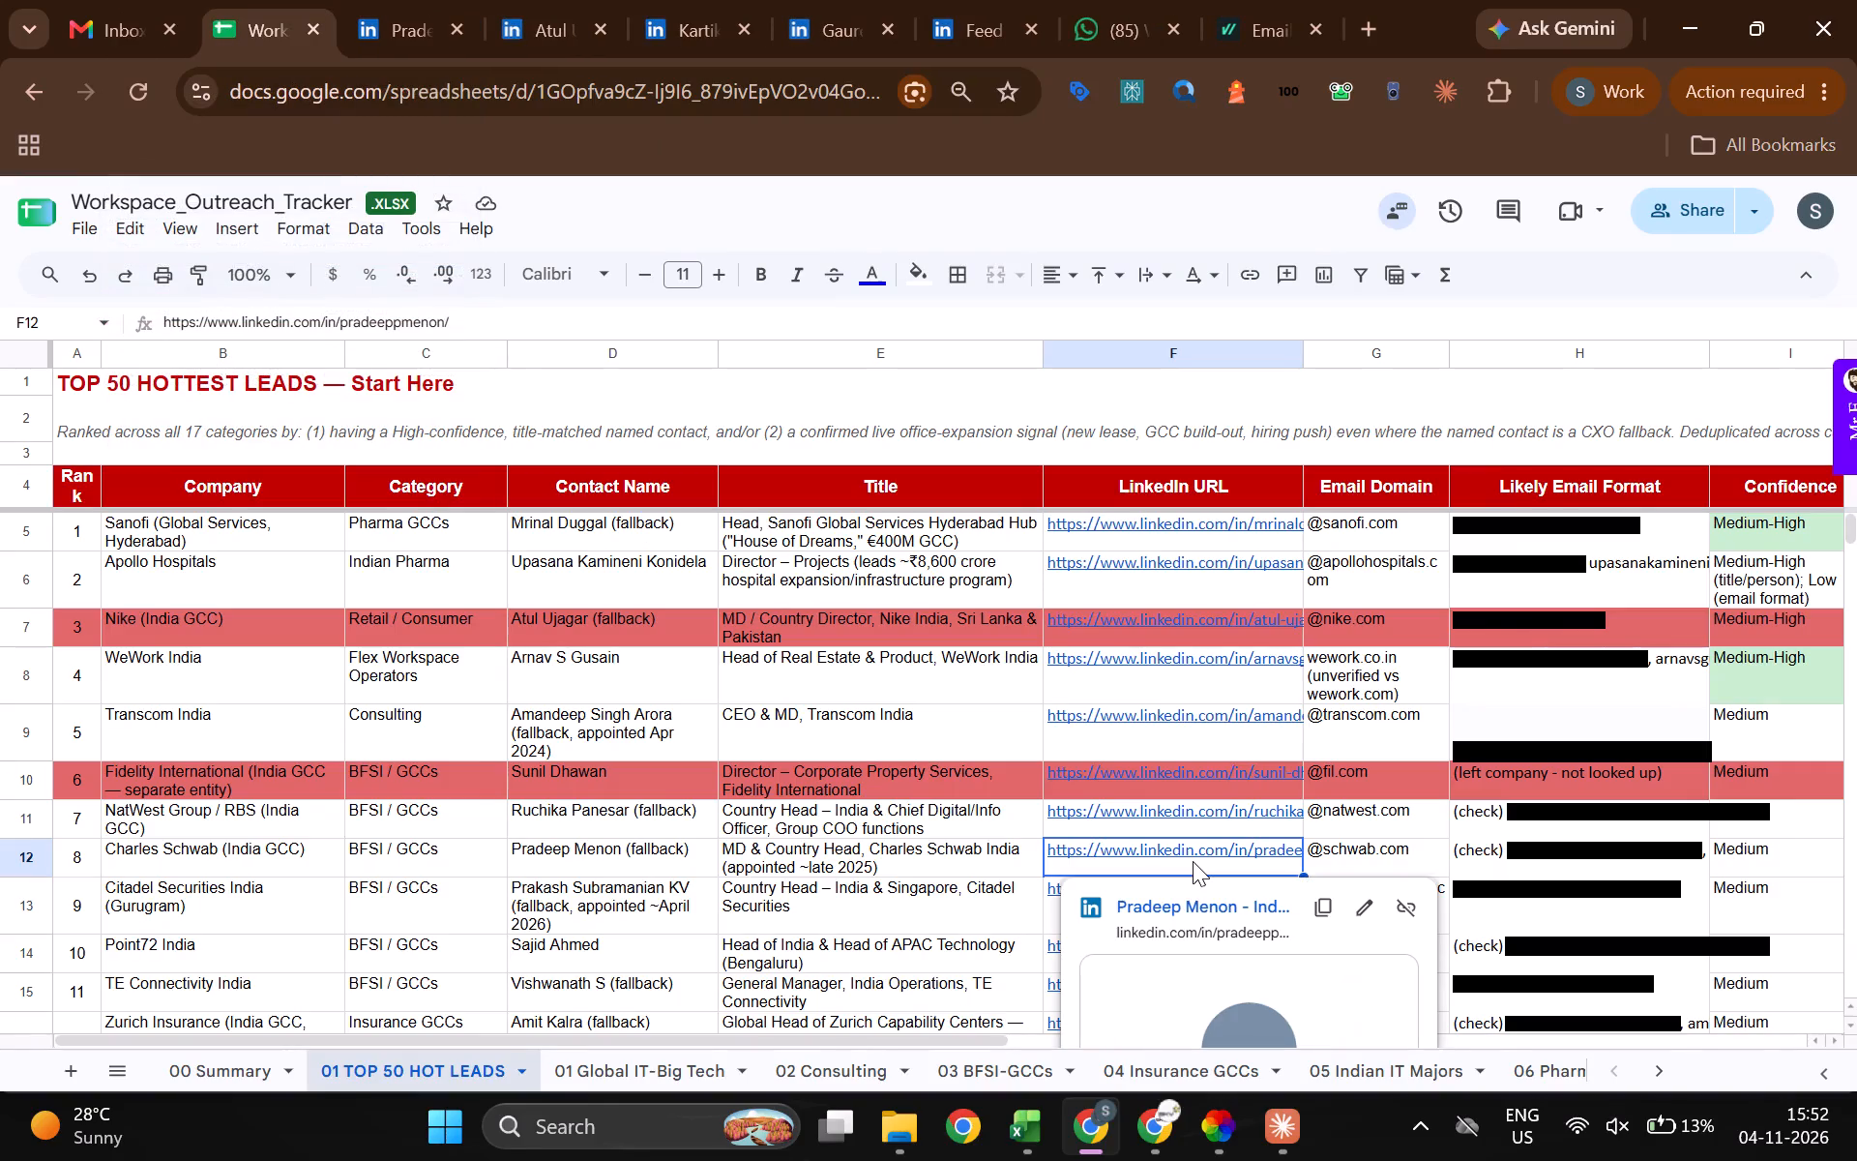
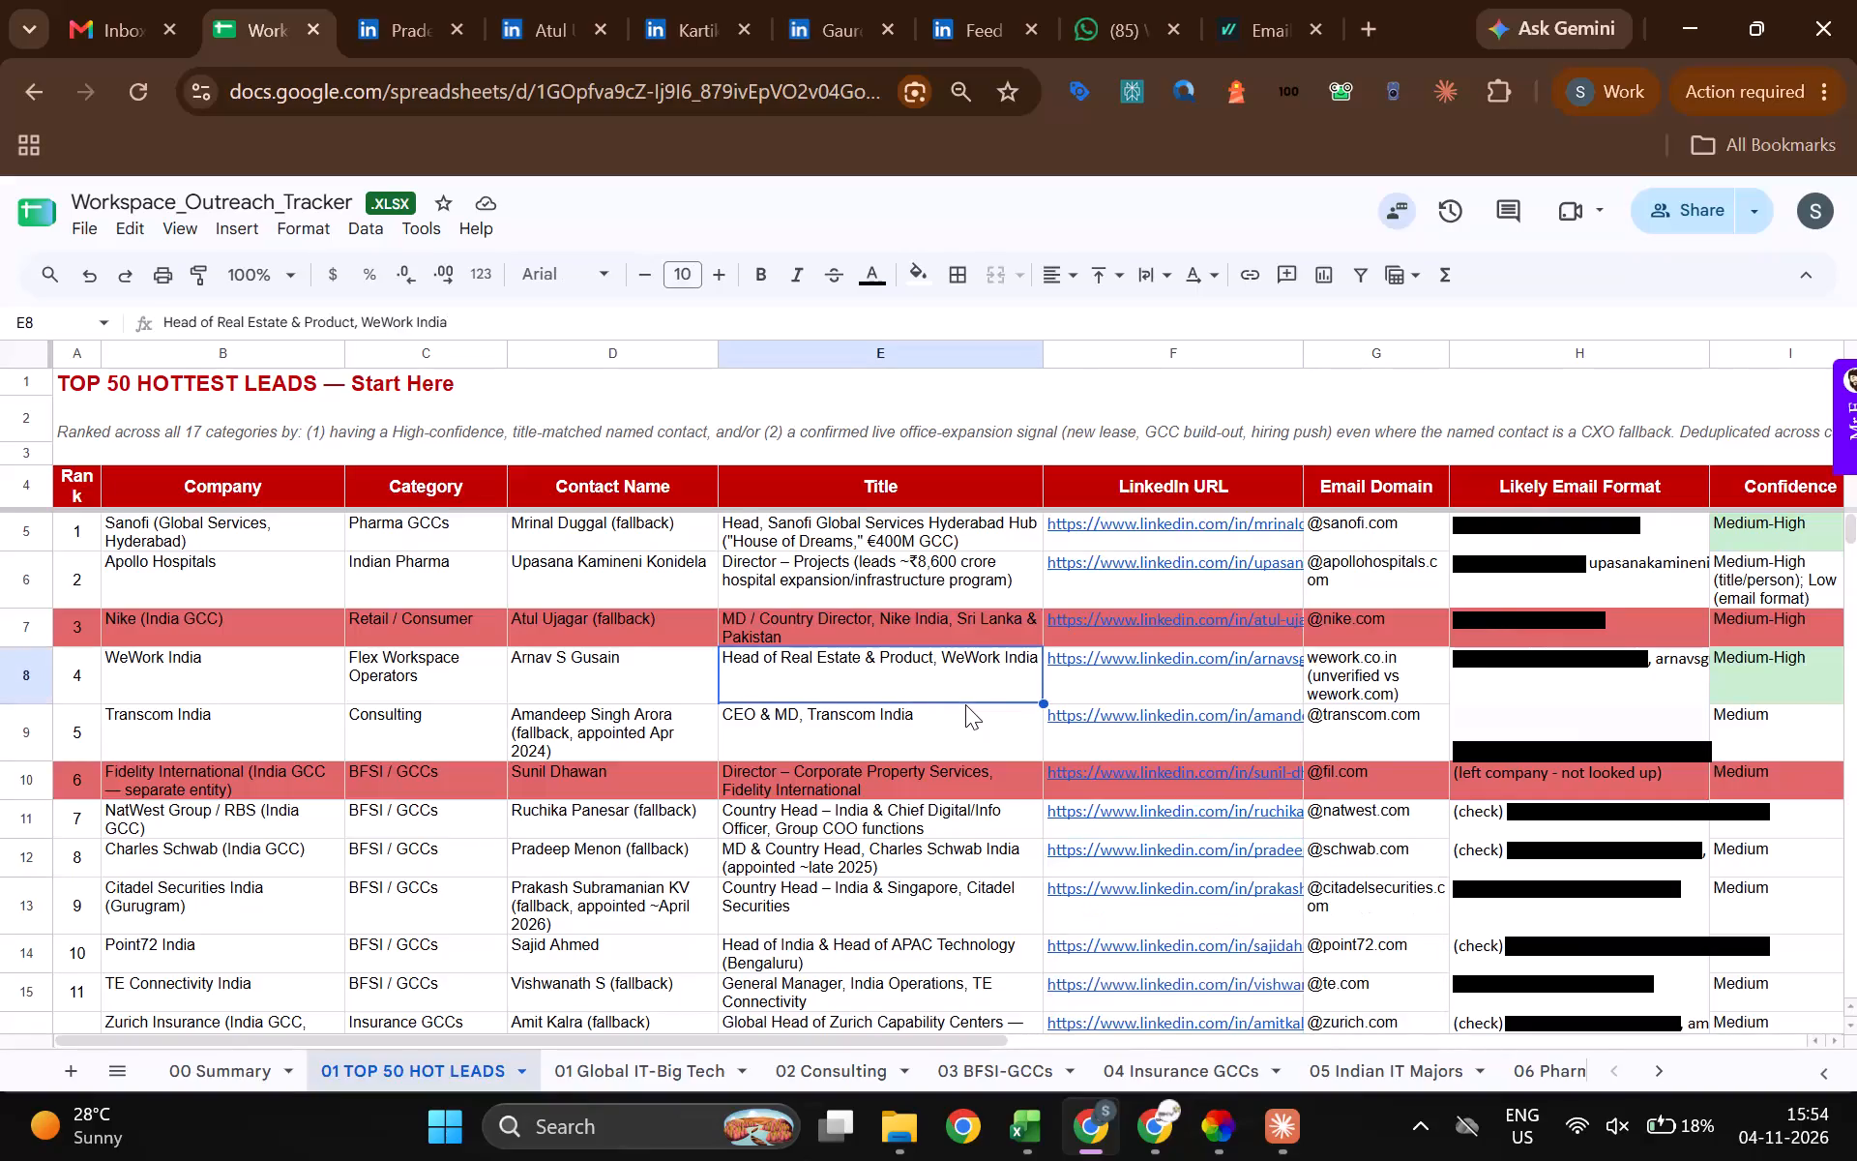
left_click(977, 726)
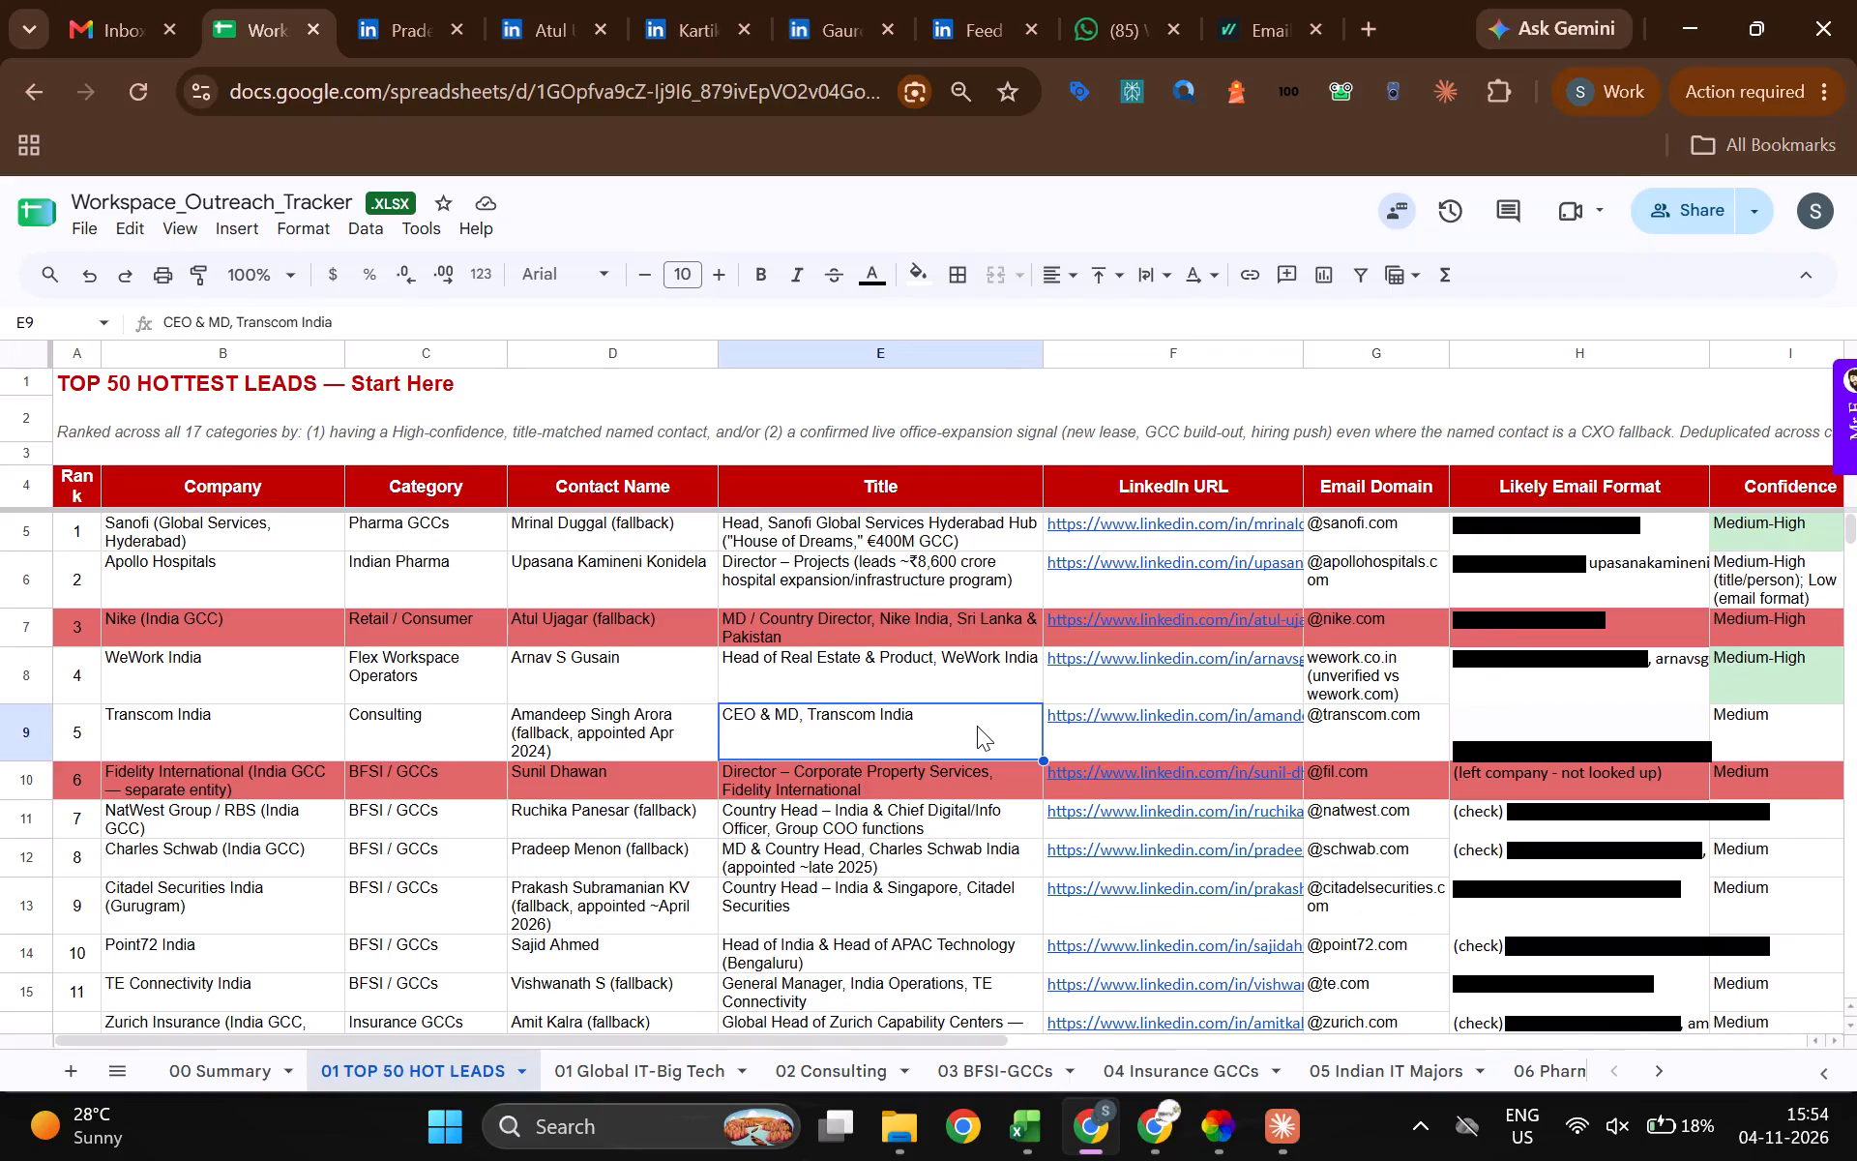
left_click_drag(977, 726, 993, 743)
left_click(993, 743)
Look through the contact and likely email entries in the 01 Global IT-Big Tech and 02 Consulting sheets.
left_click(657, 1055)
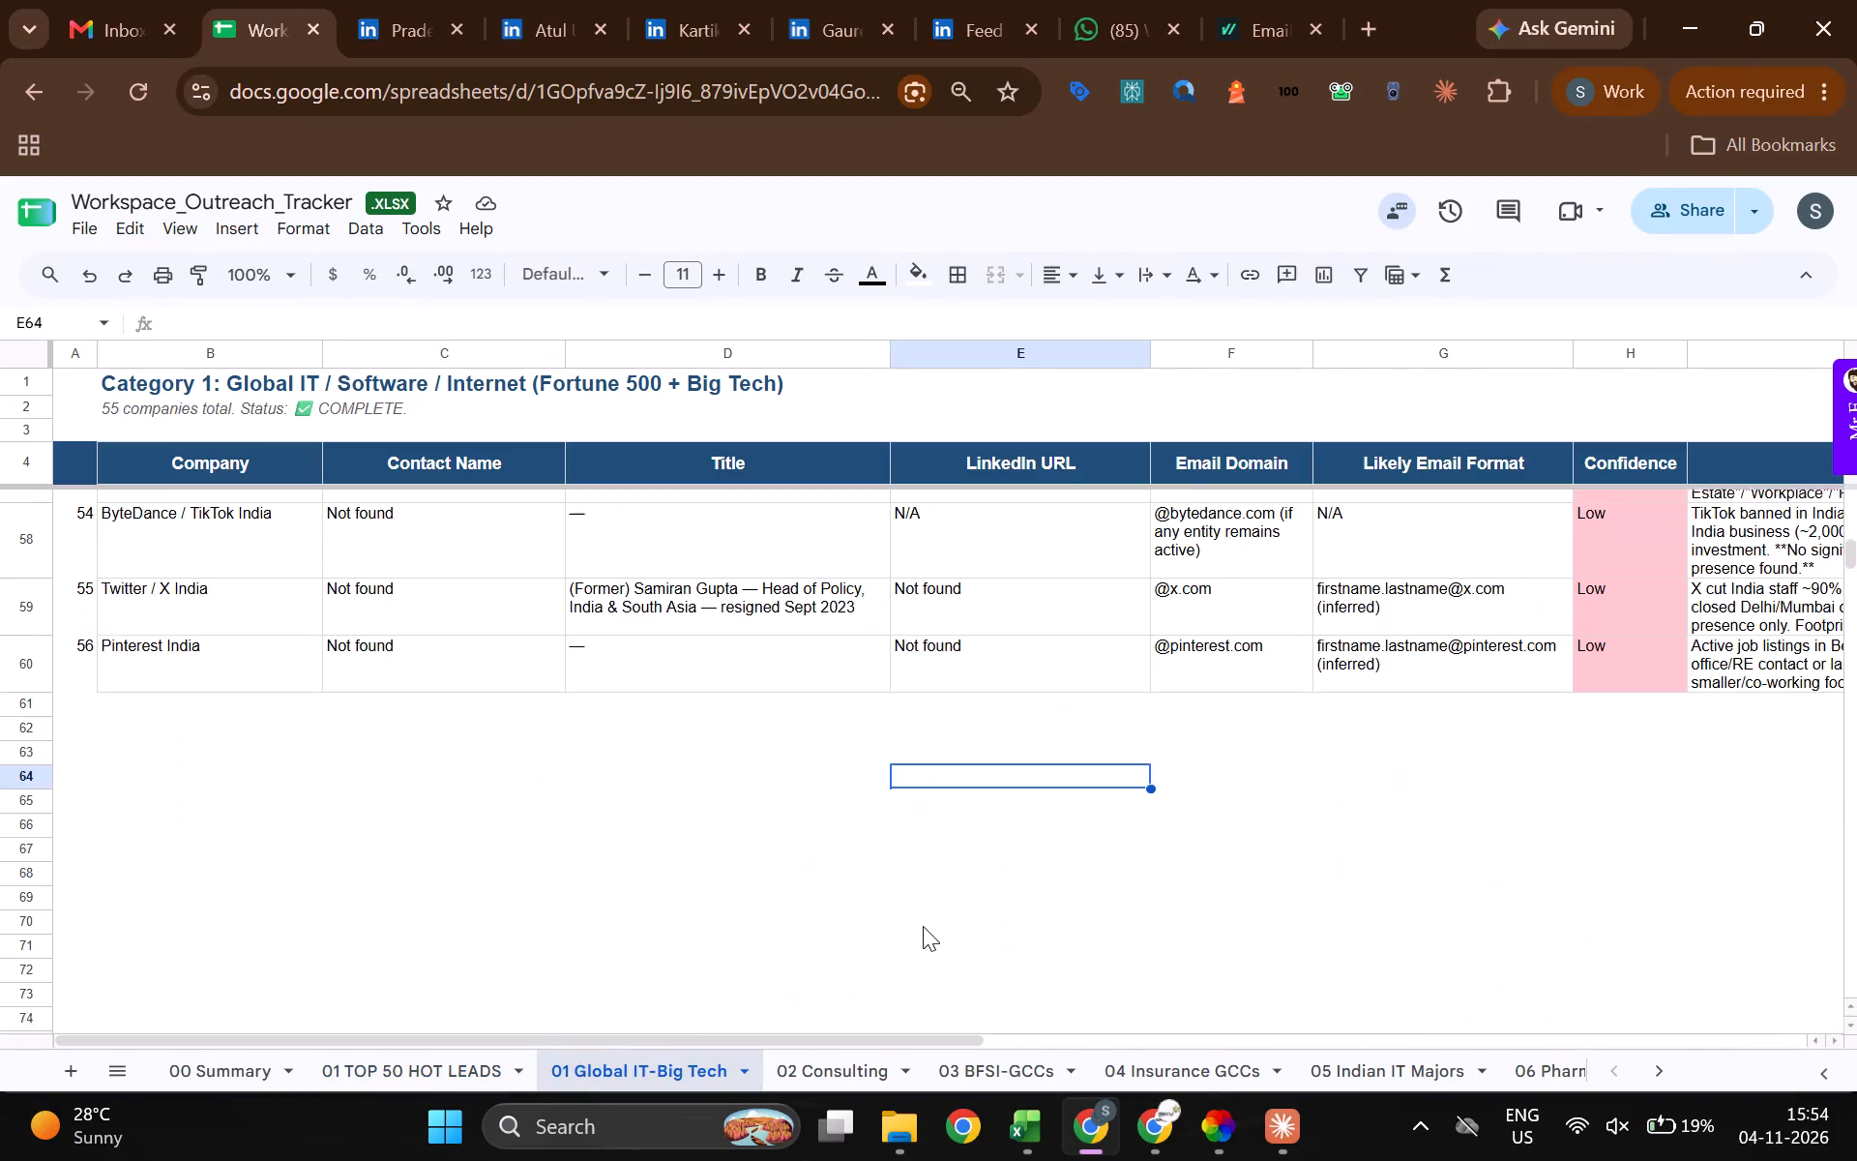
scroll(923, 926, "up", 17)
scroll(923, 926, "down", 3)
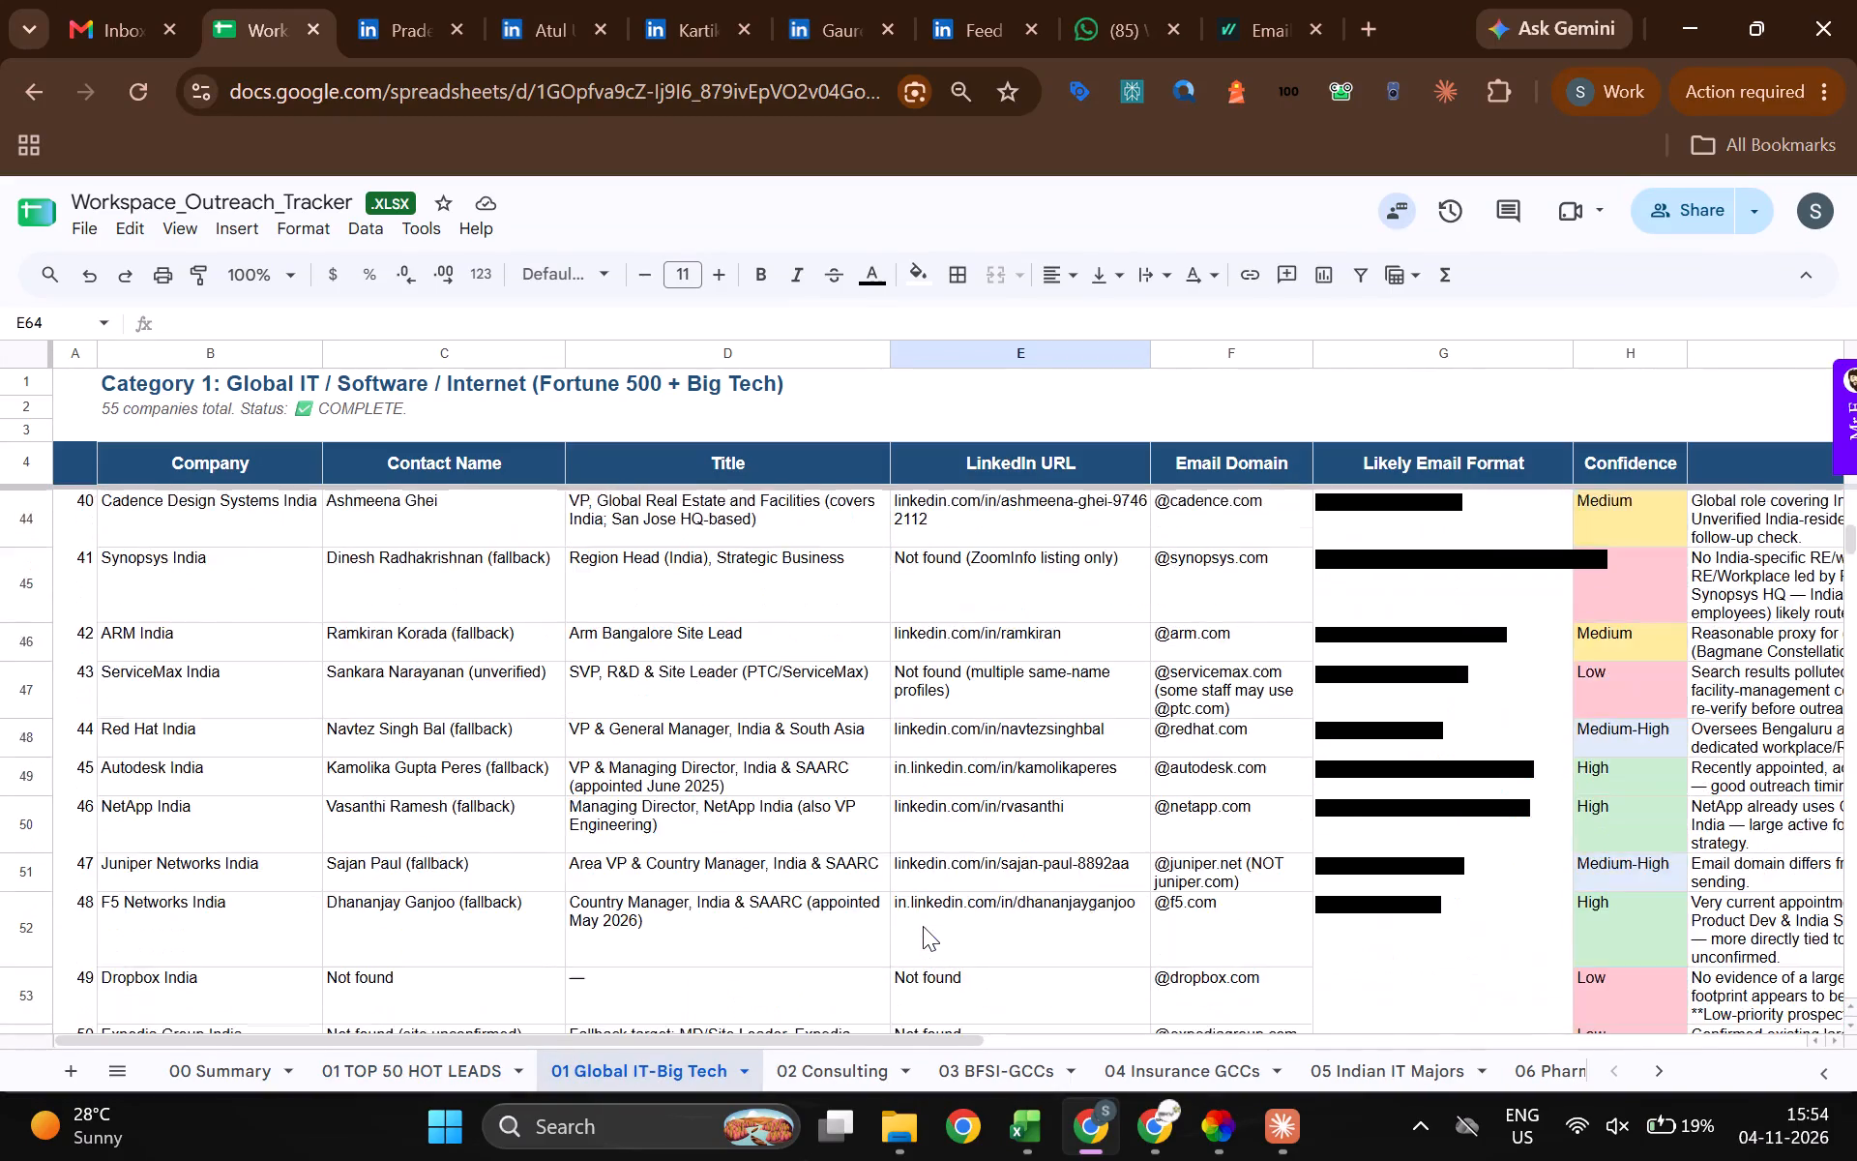
scroll(923, 926, "down", 4)
scroll(923, 926, "up", 1)
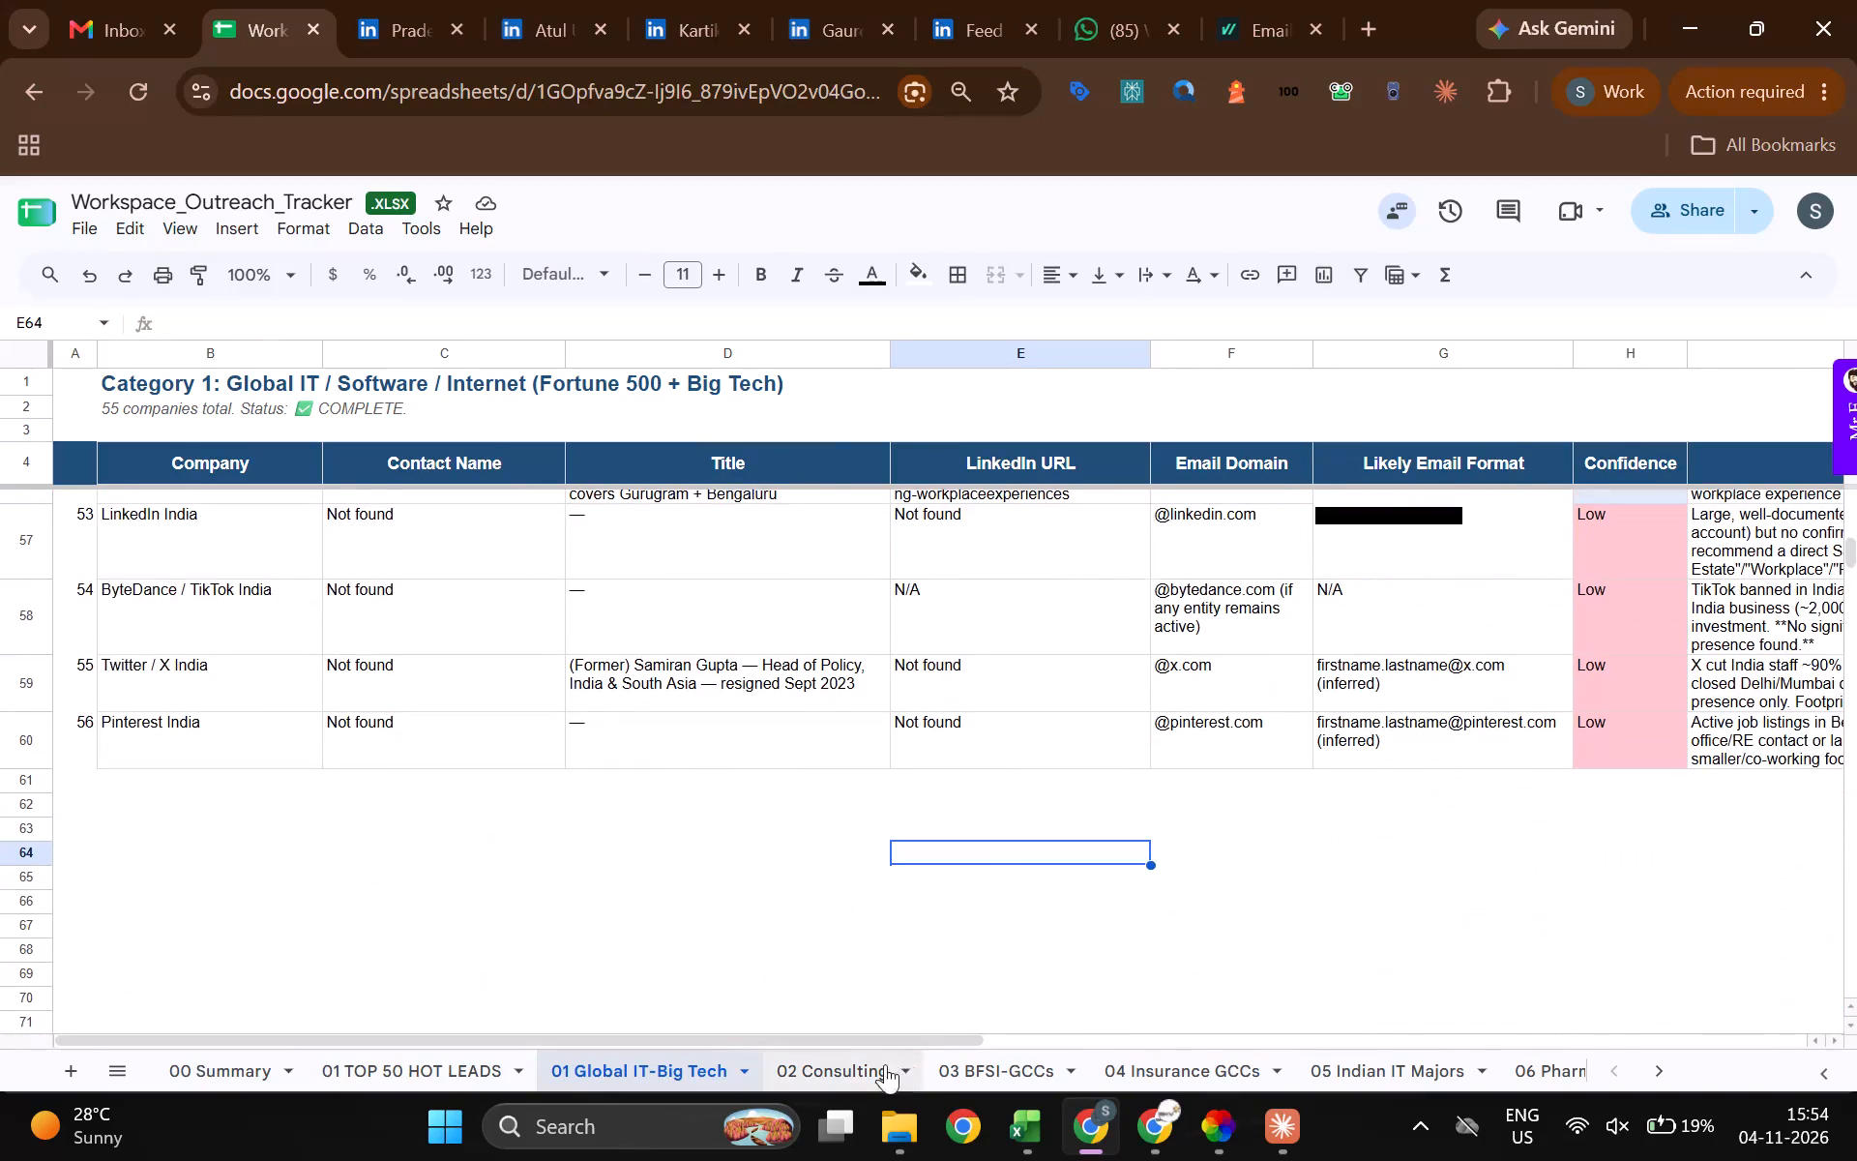
left_click(862, 1064)
scroll(885, 854, "up", 11)
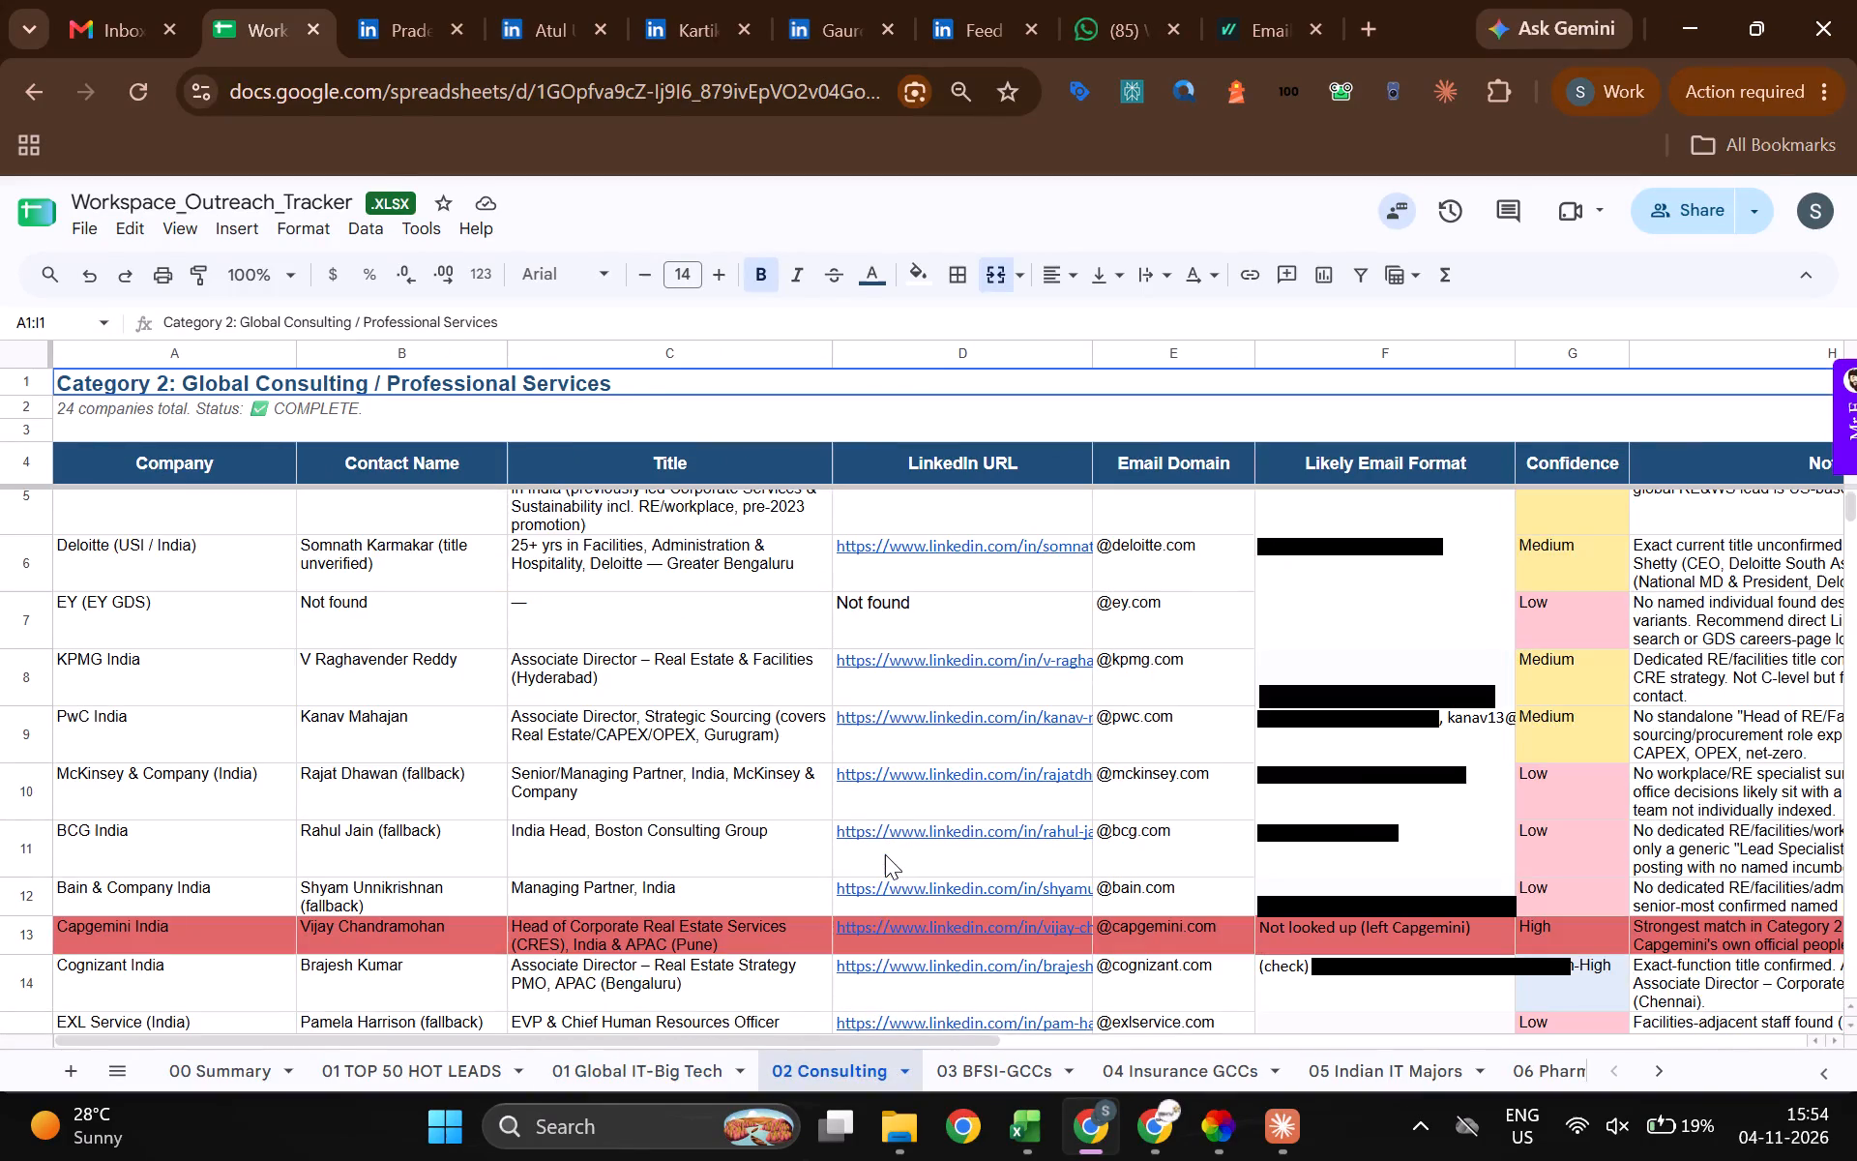
scroll(885, 854, "up", 7)
left_click(1346, 646)
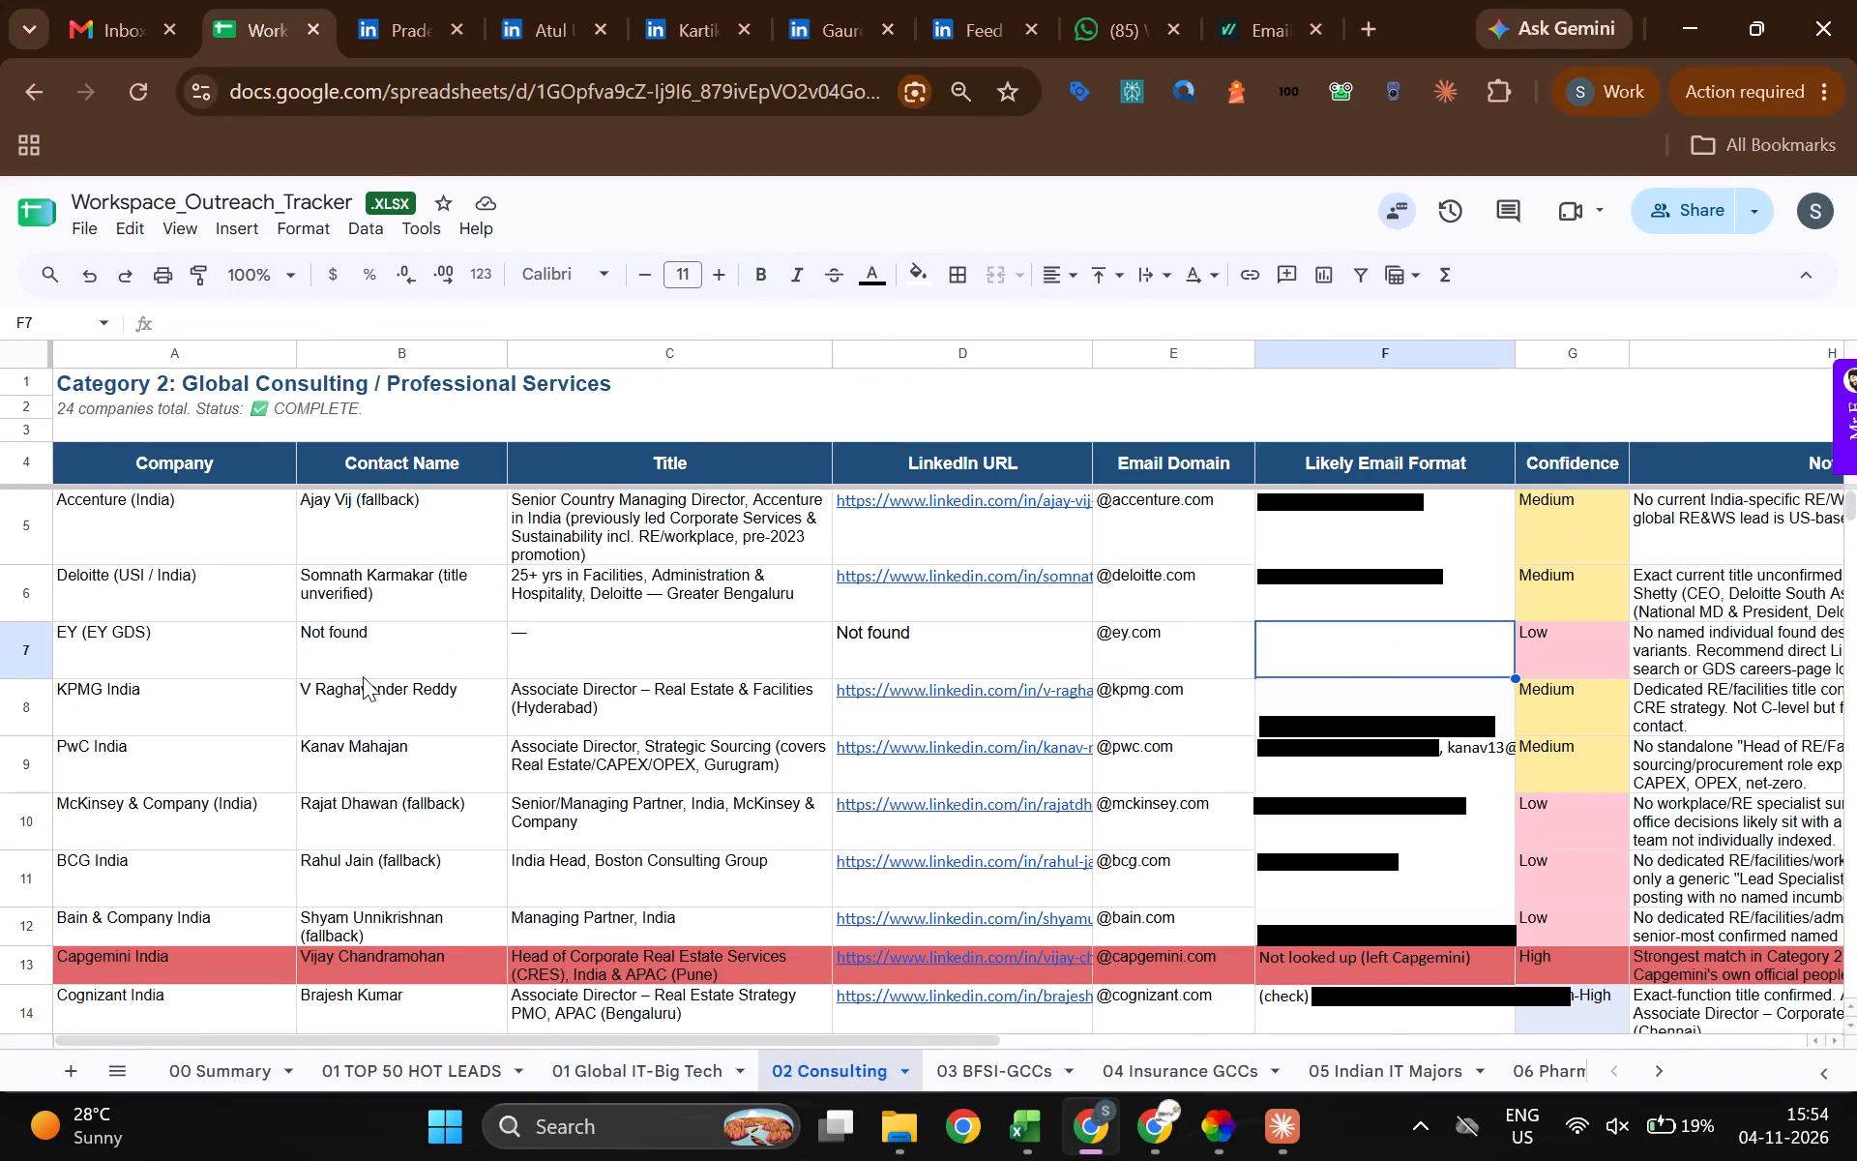
scroll(321, 662, "right", 5)
Switch to the open LinkedIn profile of the Charles Schwab India country head.
left_click(359, 0)
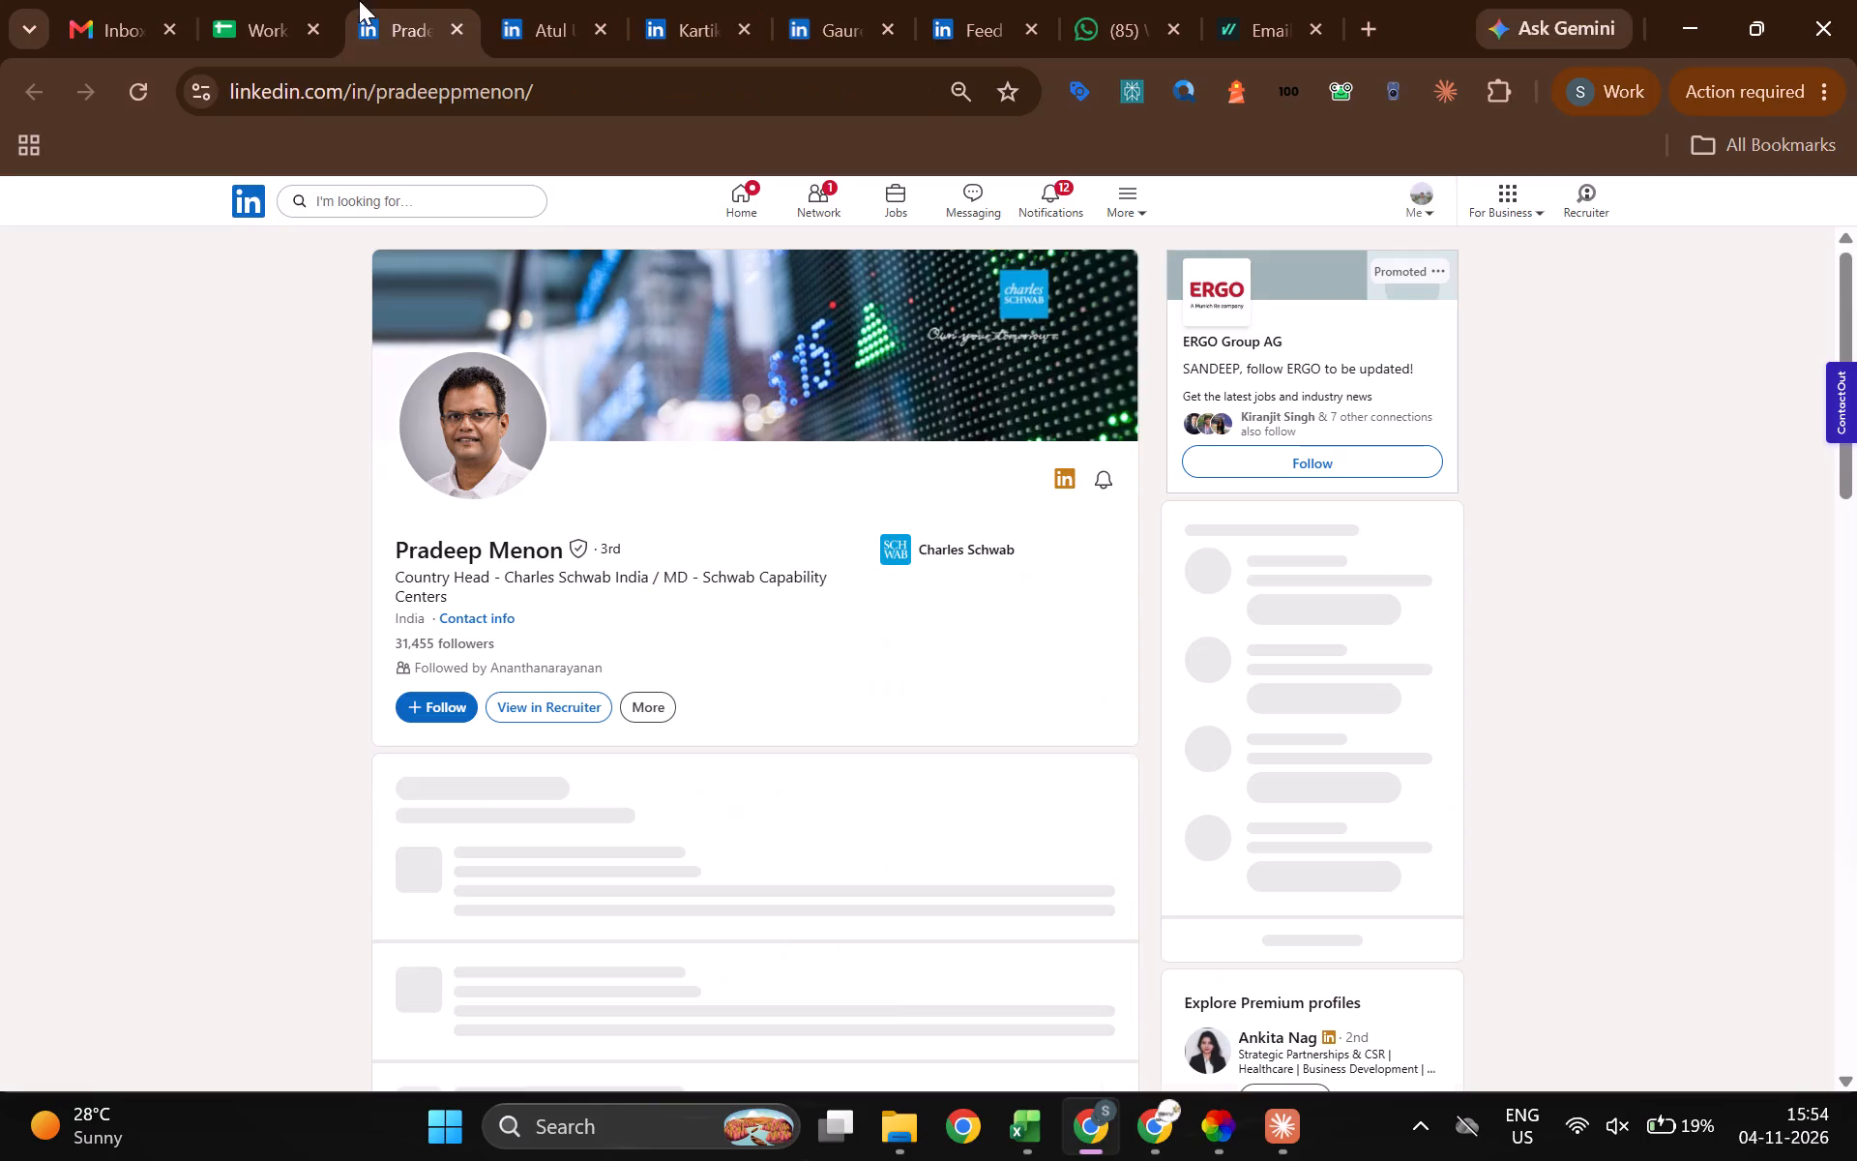
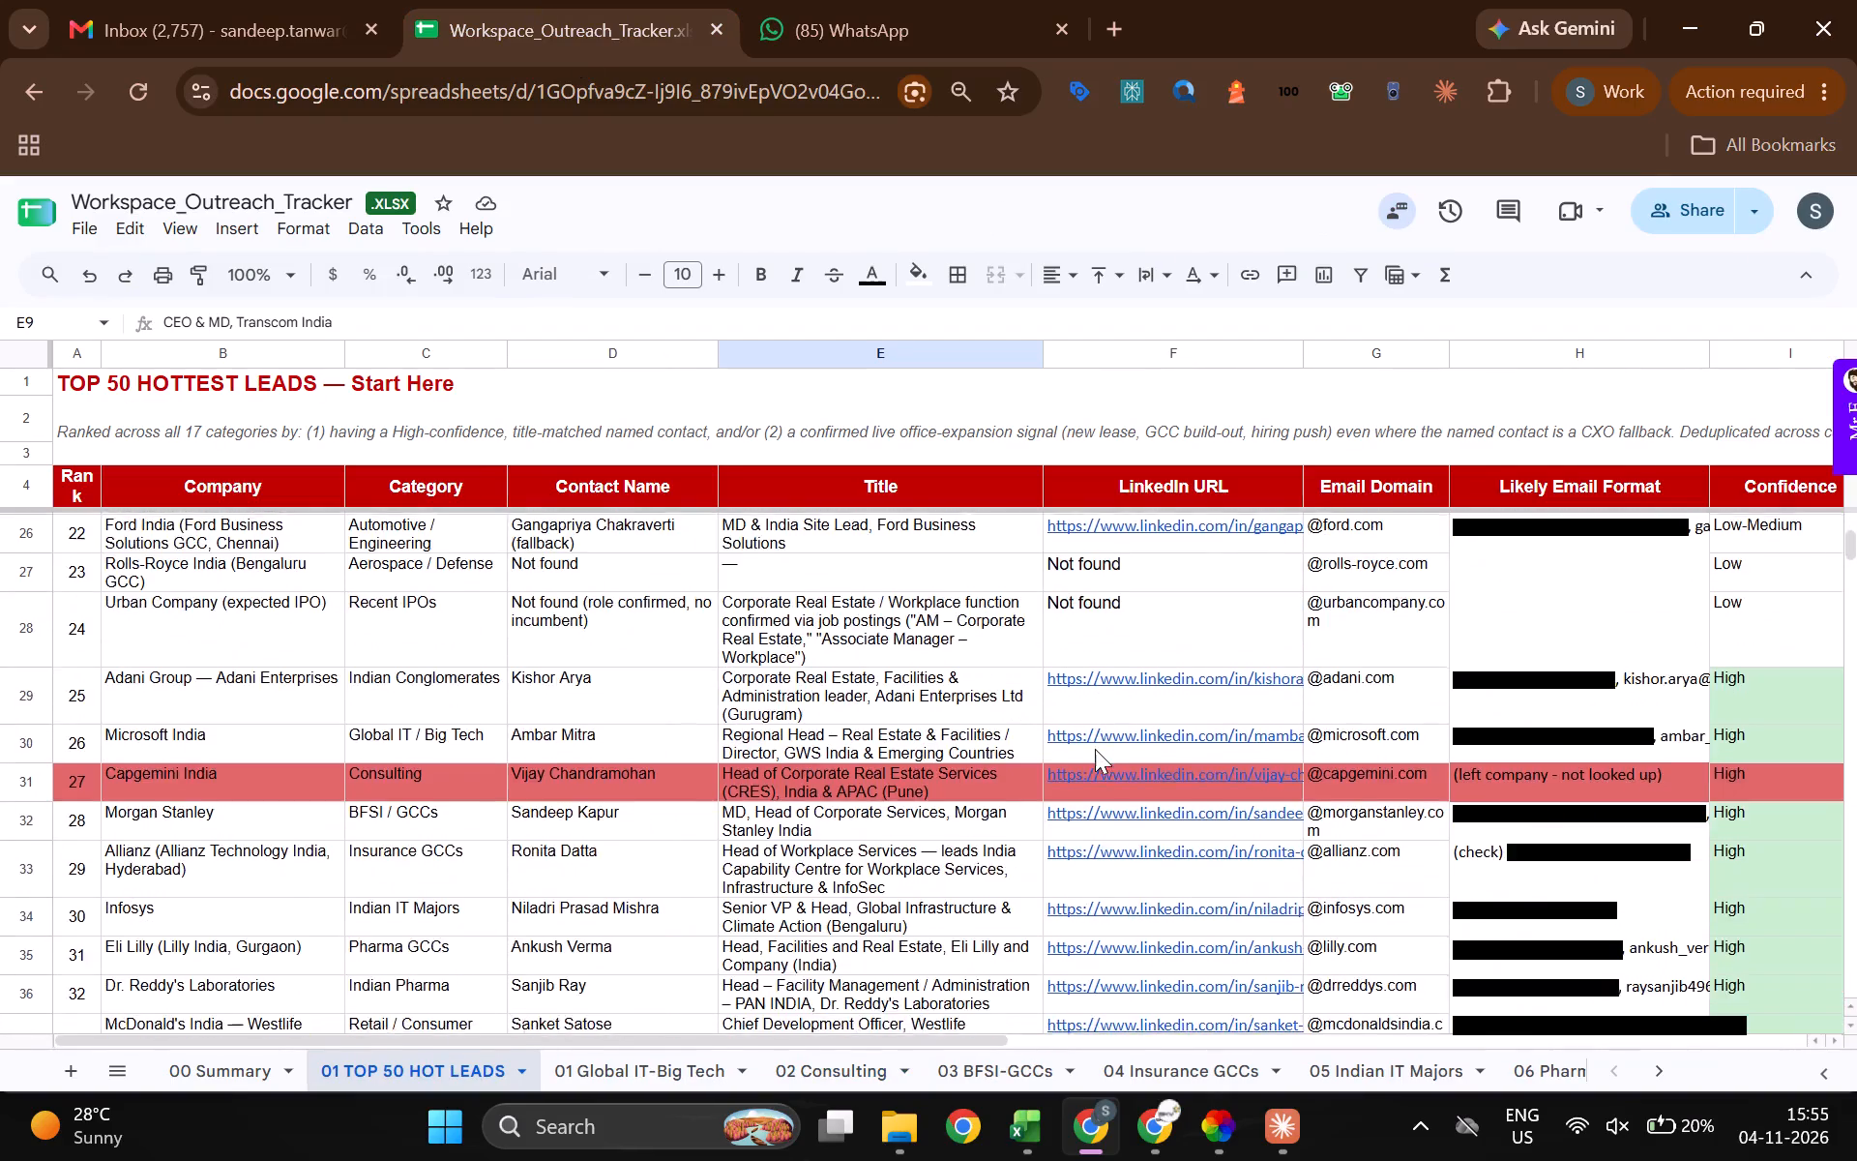
Copy the entire ranked table, header row included, from the 01 TOP 50 HOT LEADS sheet.
scroll(1095, 749, "down", 3)
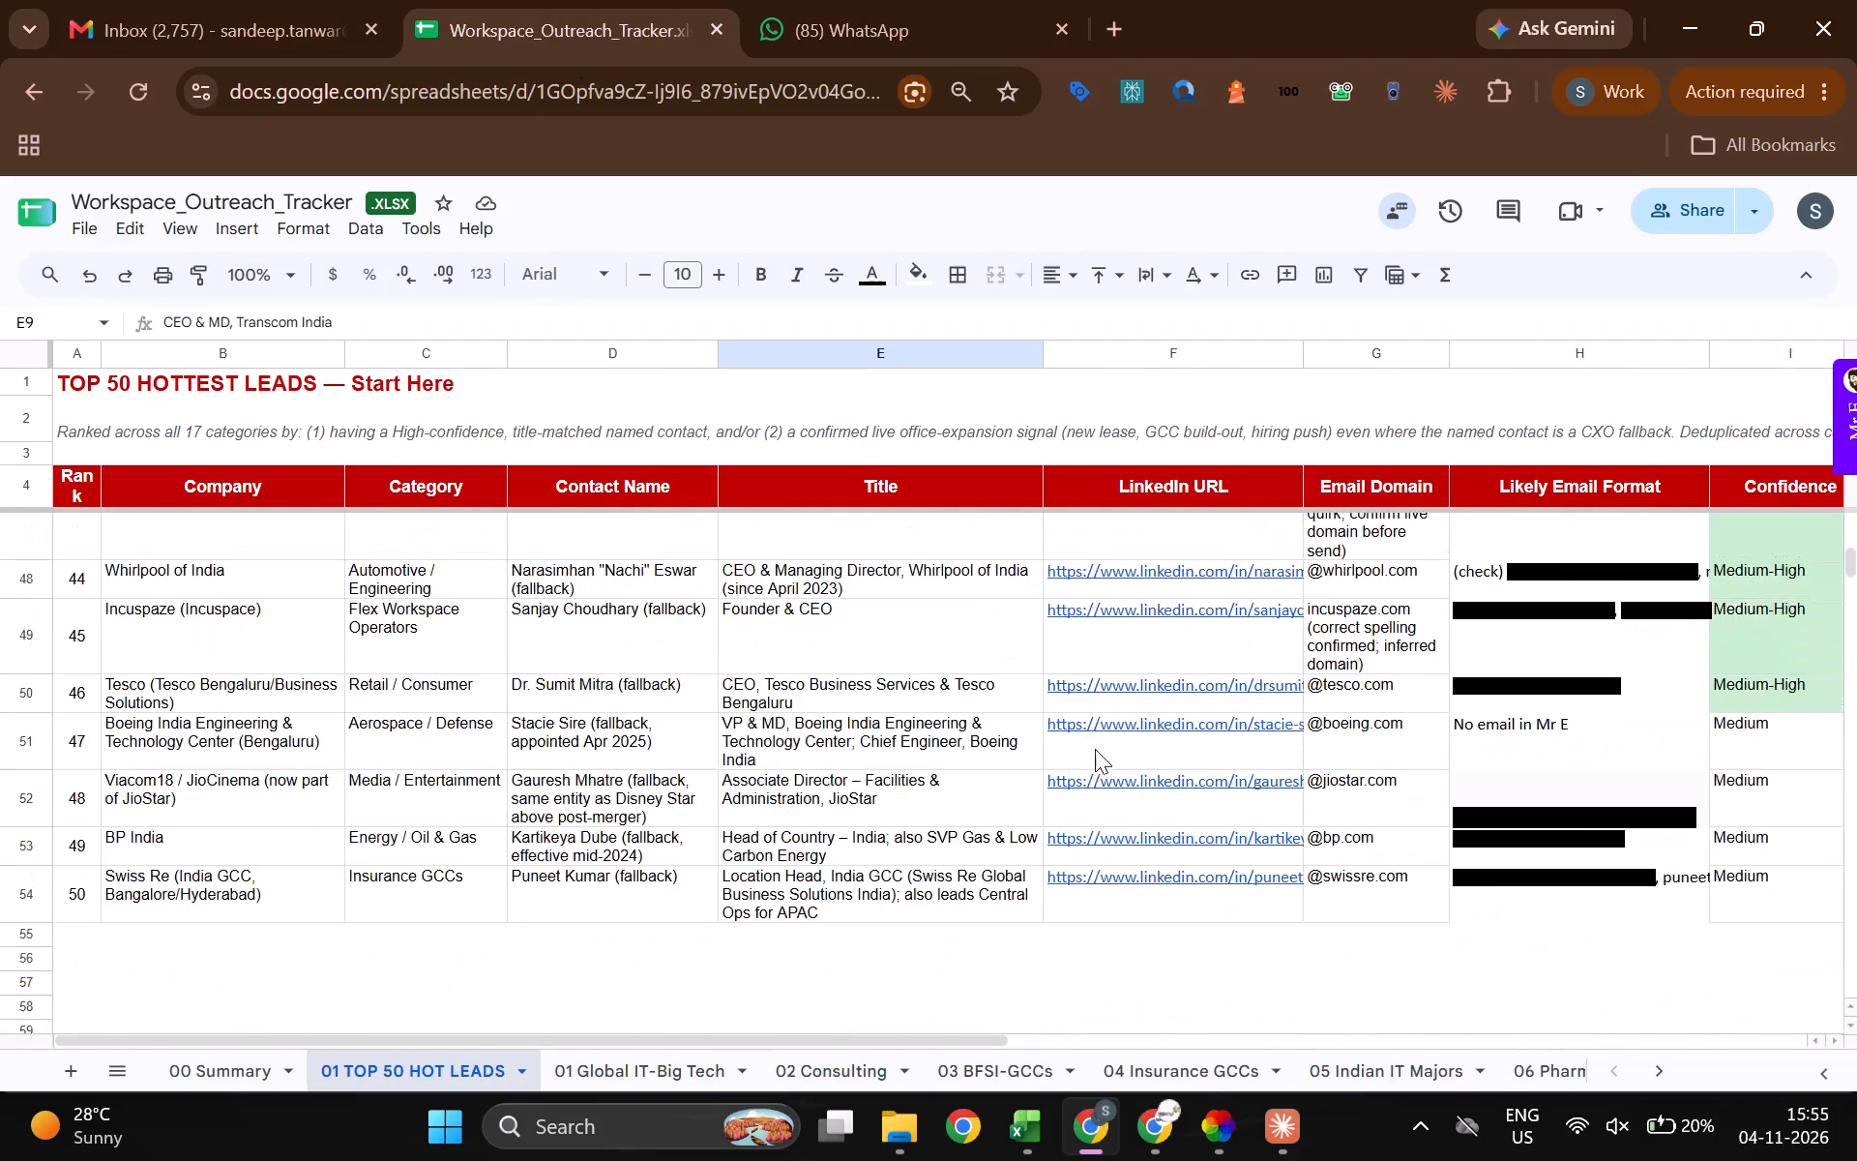
scroll(1095, 749, "up", 1)
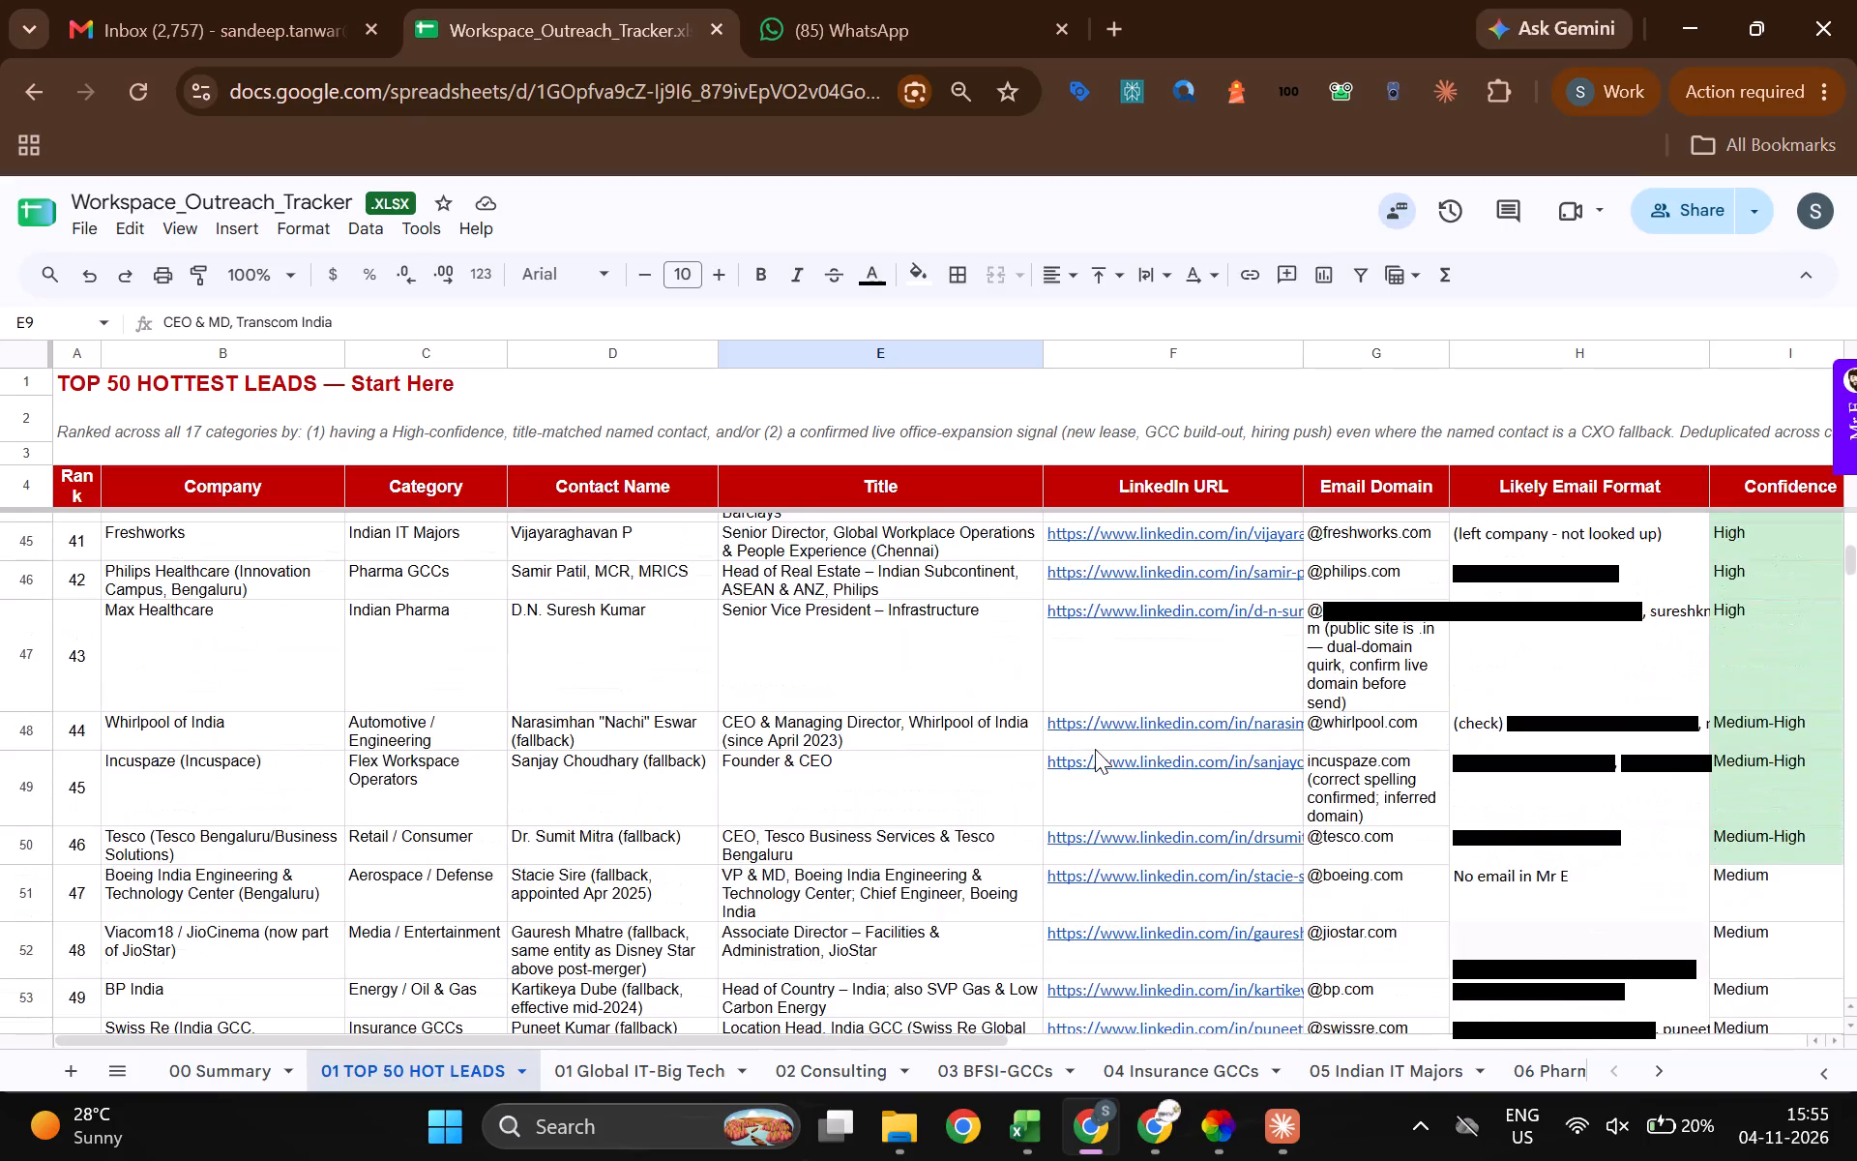
scroll(1095, 749, "up", 17)
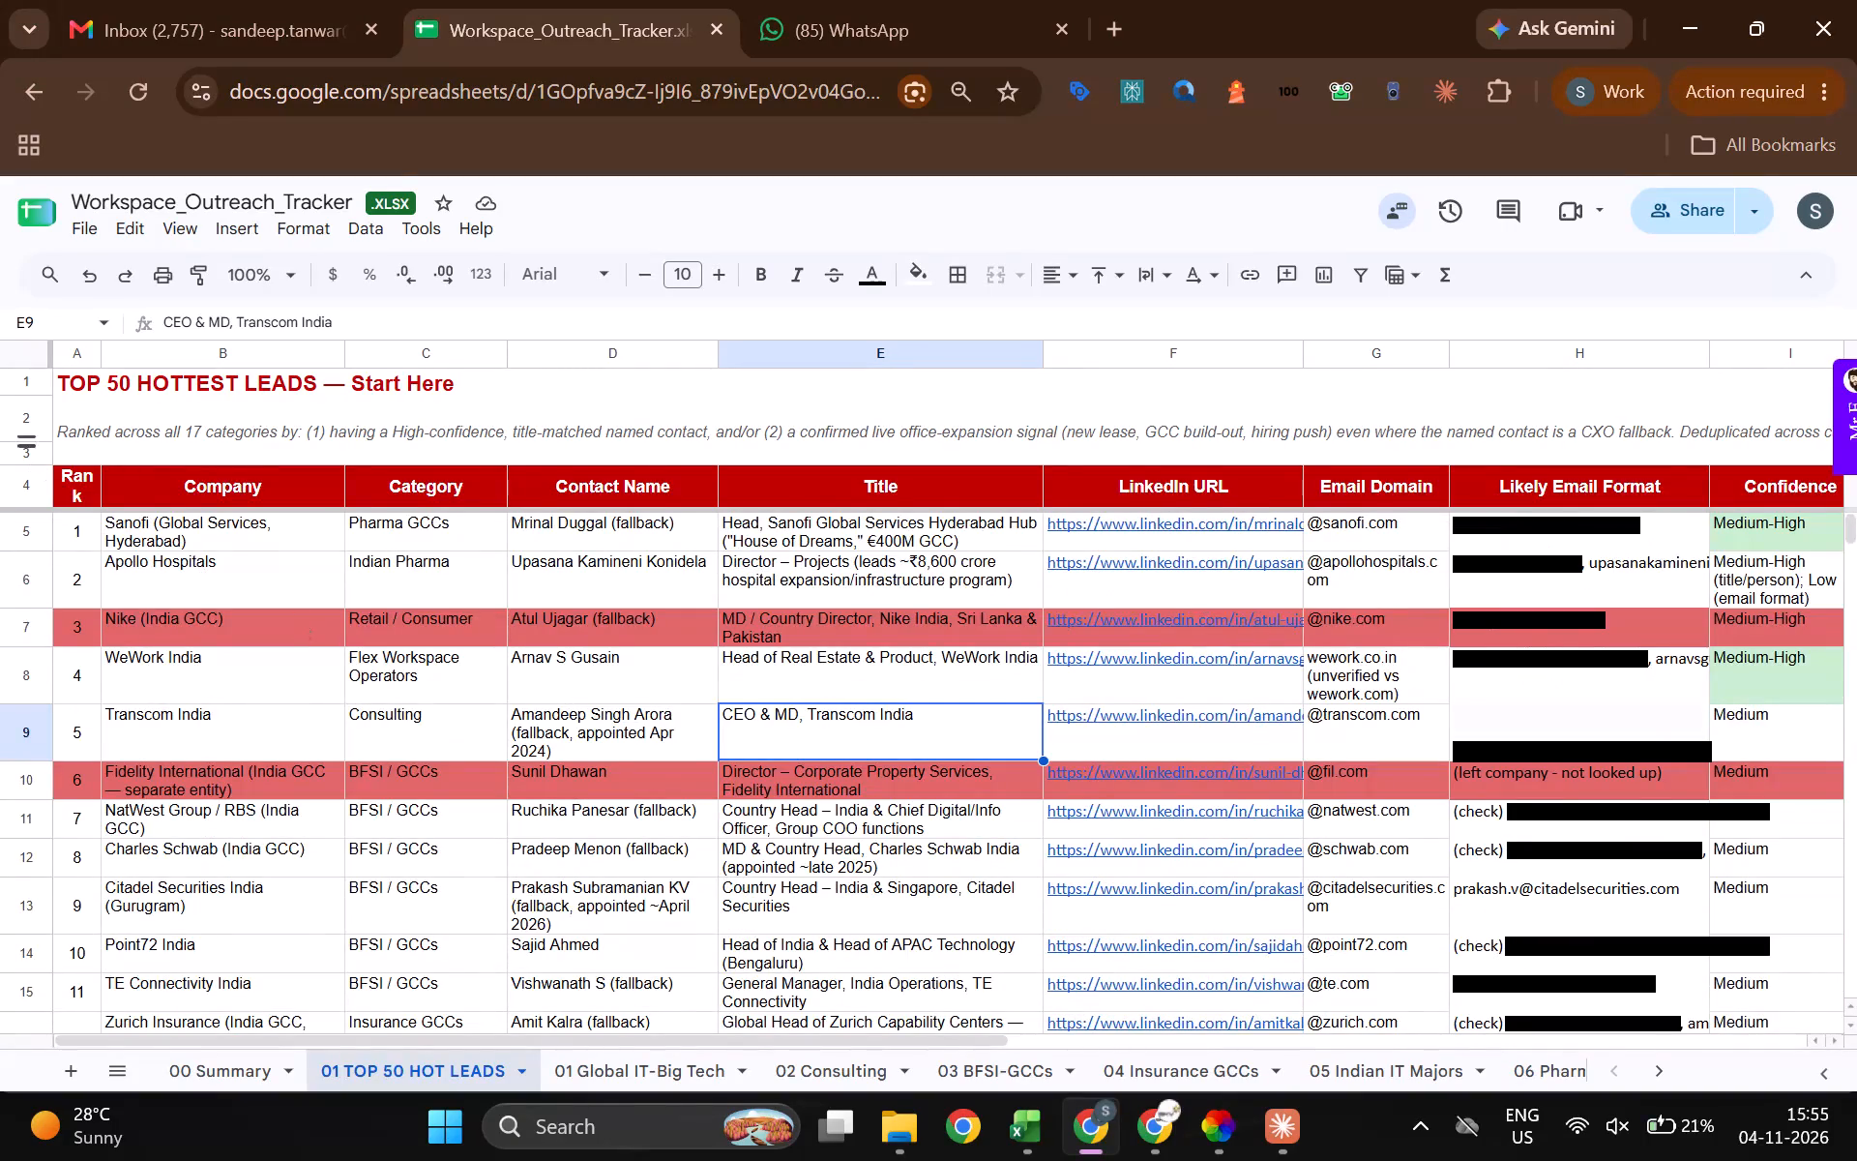
left_click(78, 531)
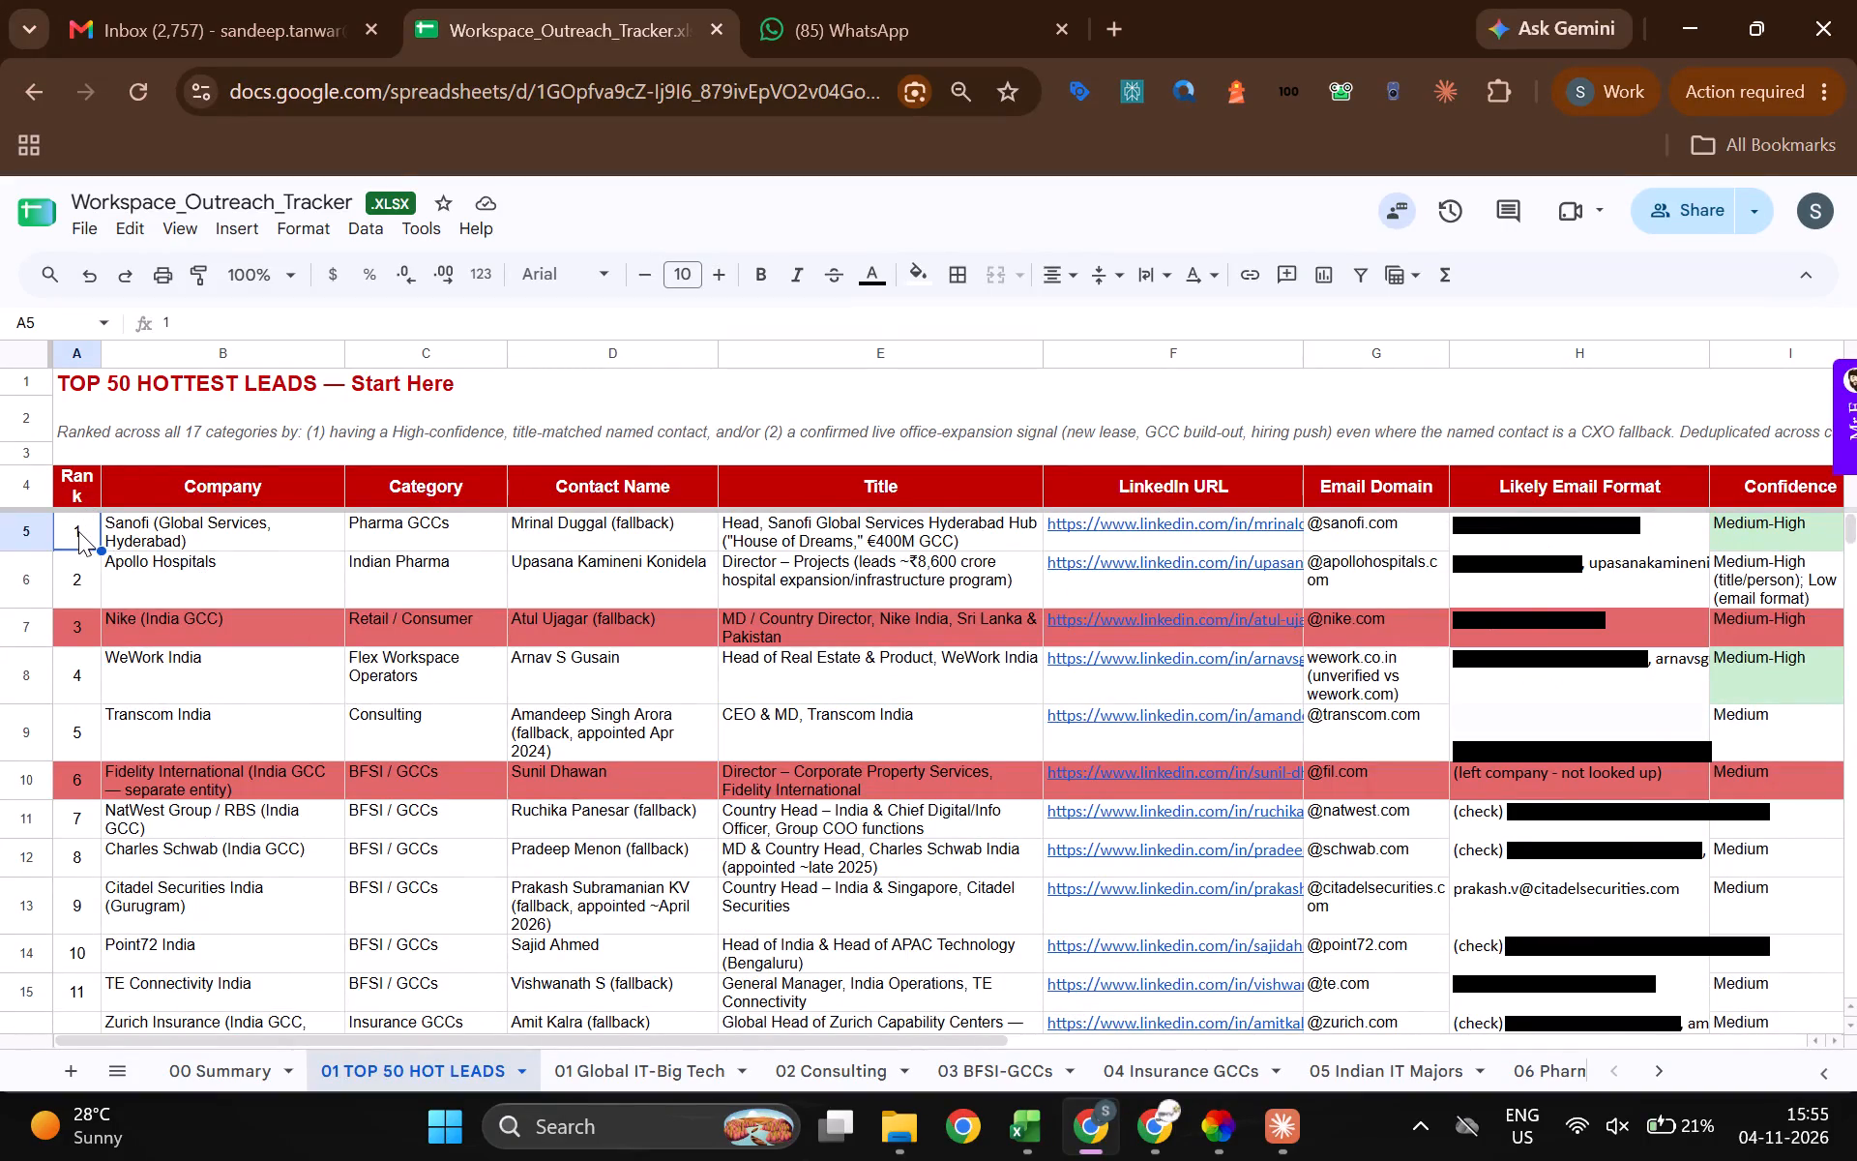
left_click(63, 497)
left_click(280, 659)
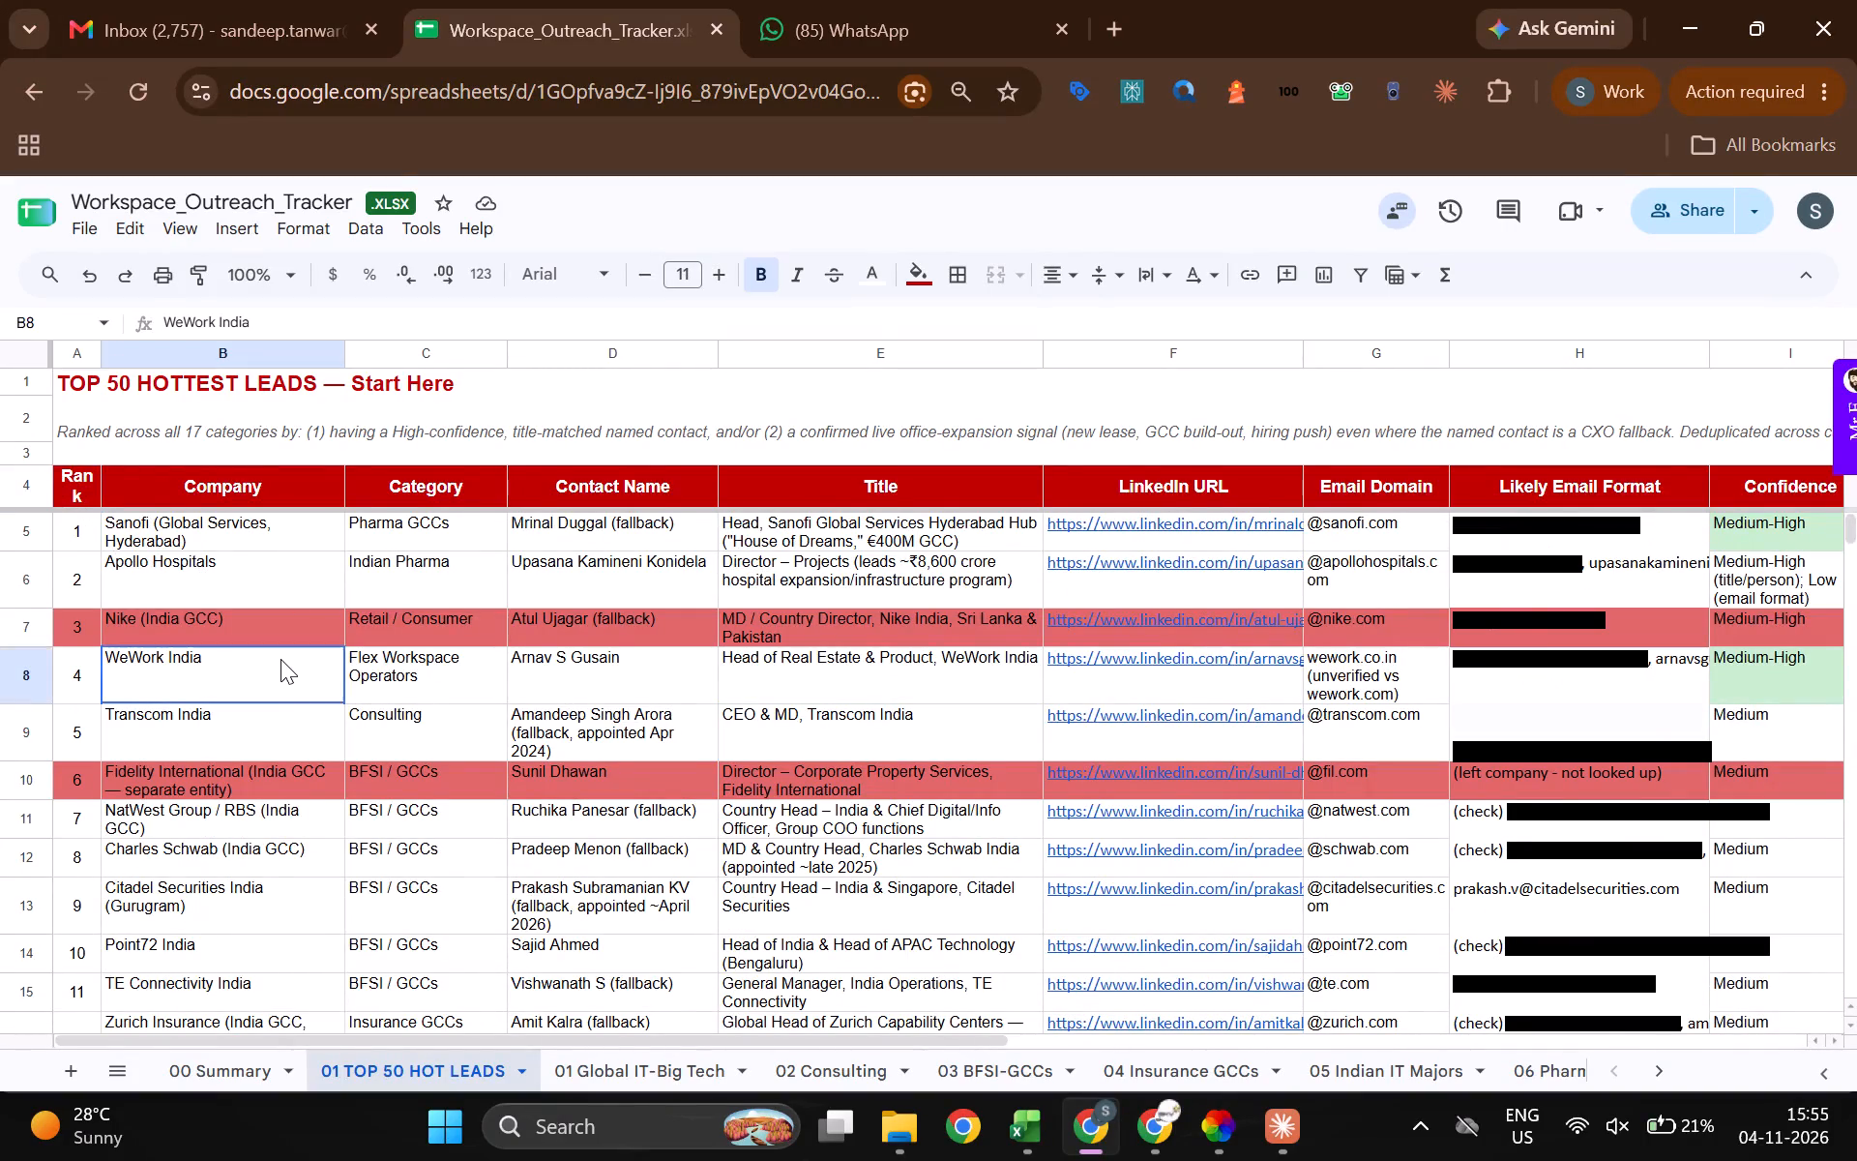
key("ctrl+a")
key("ctrl+c")
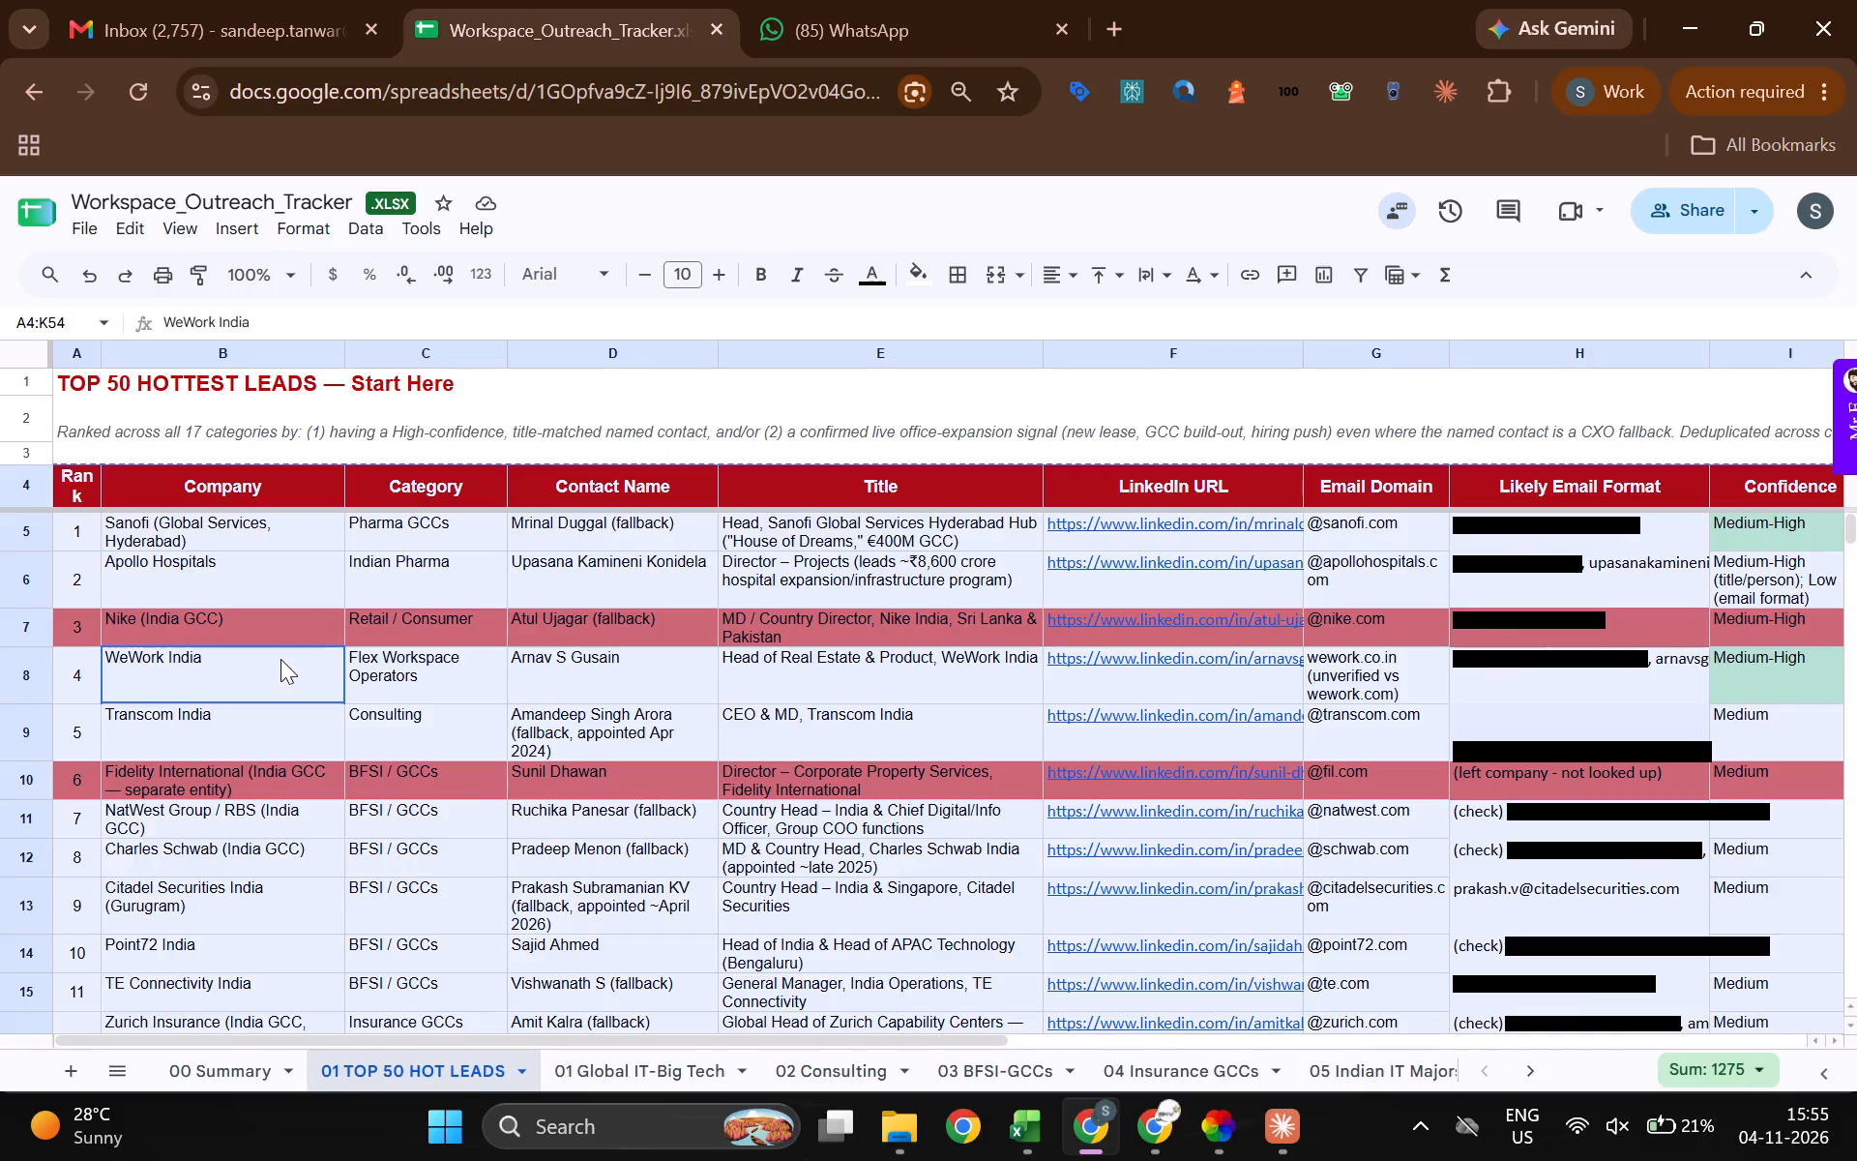
Create a blank Google Sheets spreadsheet and paste the copied hot leads table starting at cell A1.
left_click(1130, 0)
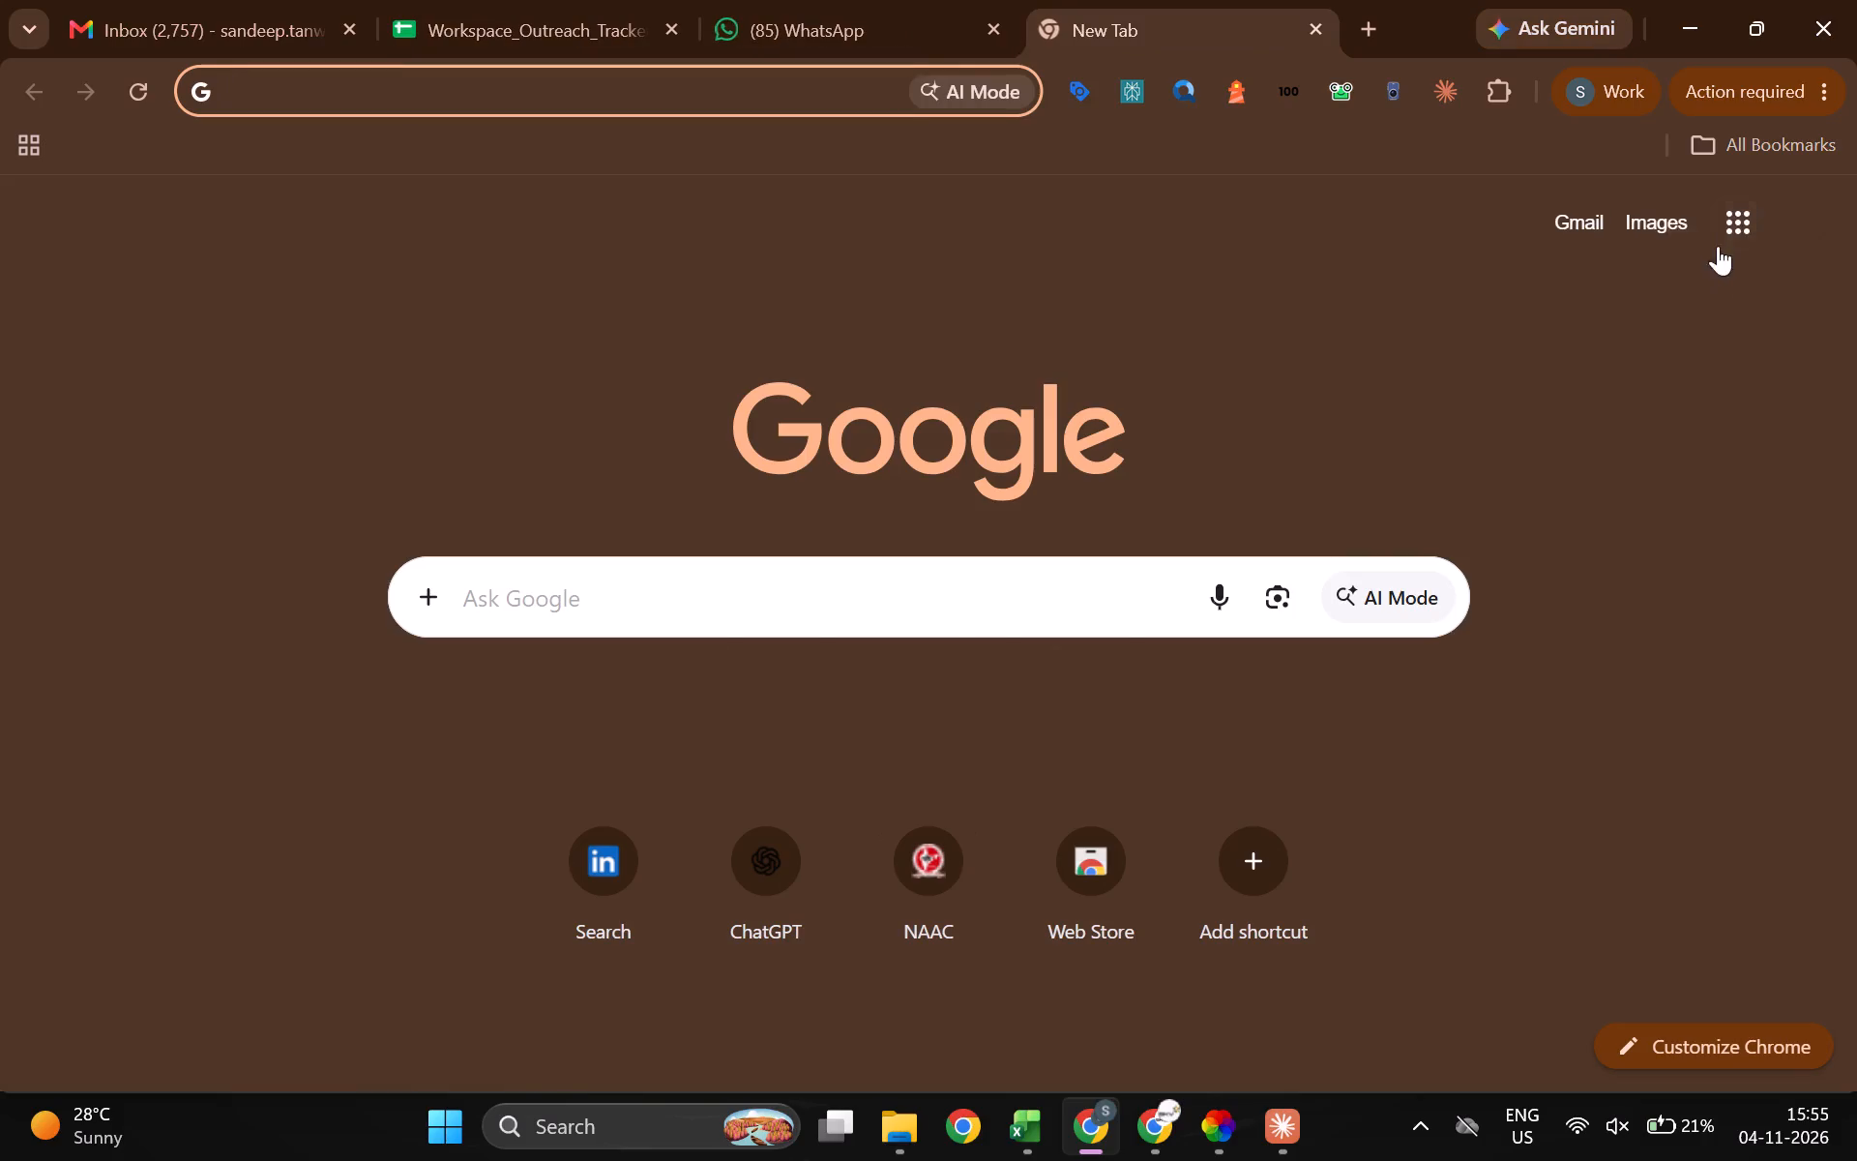
left_click_drag(1774, 223, 1751, 224)
left_click(1751, 224)
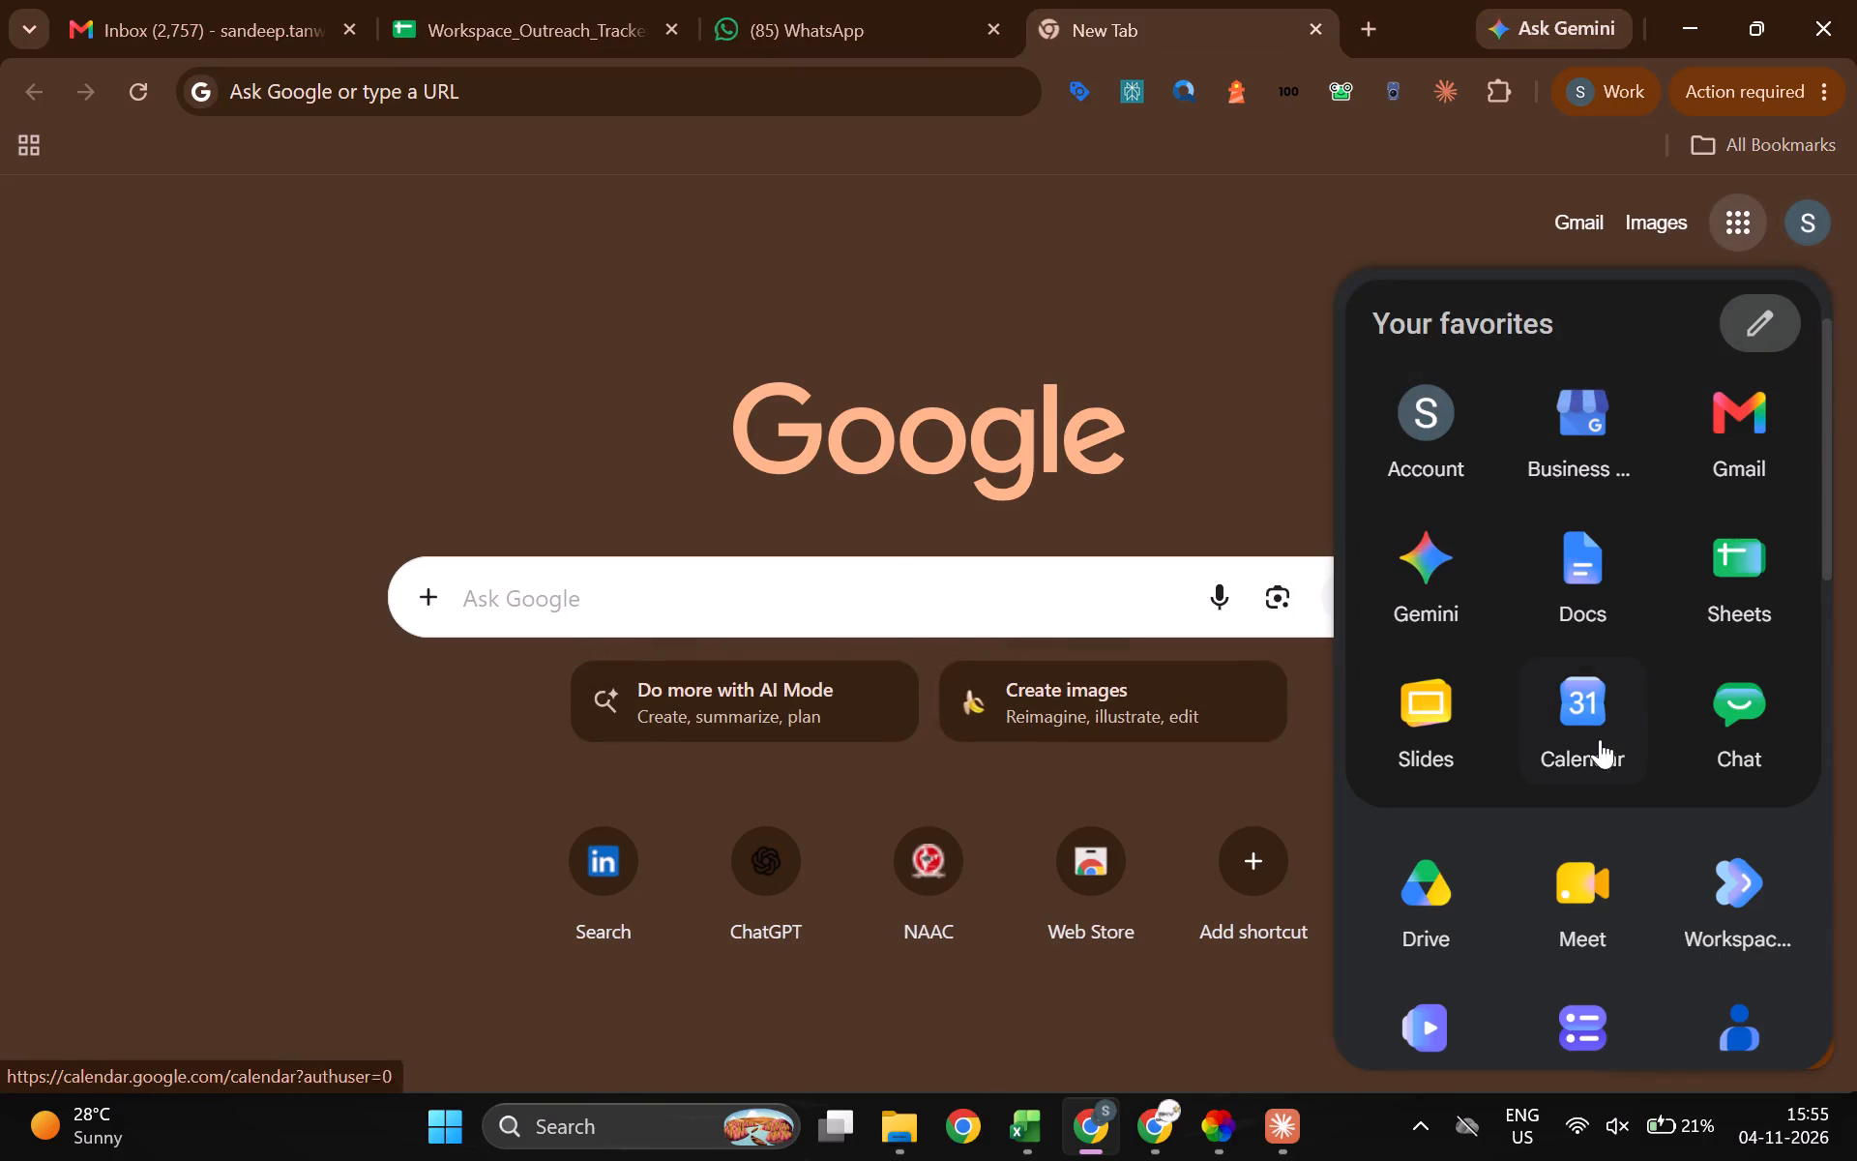
left_click(1751, 579)
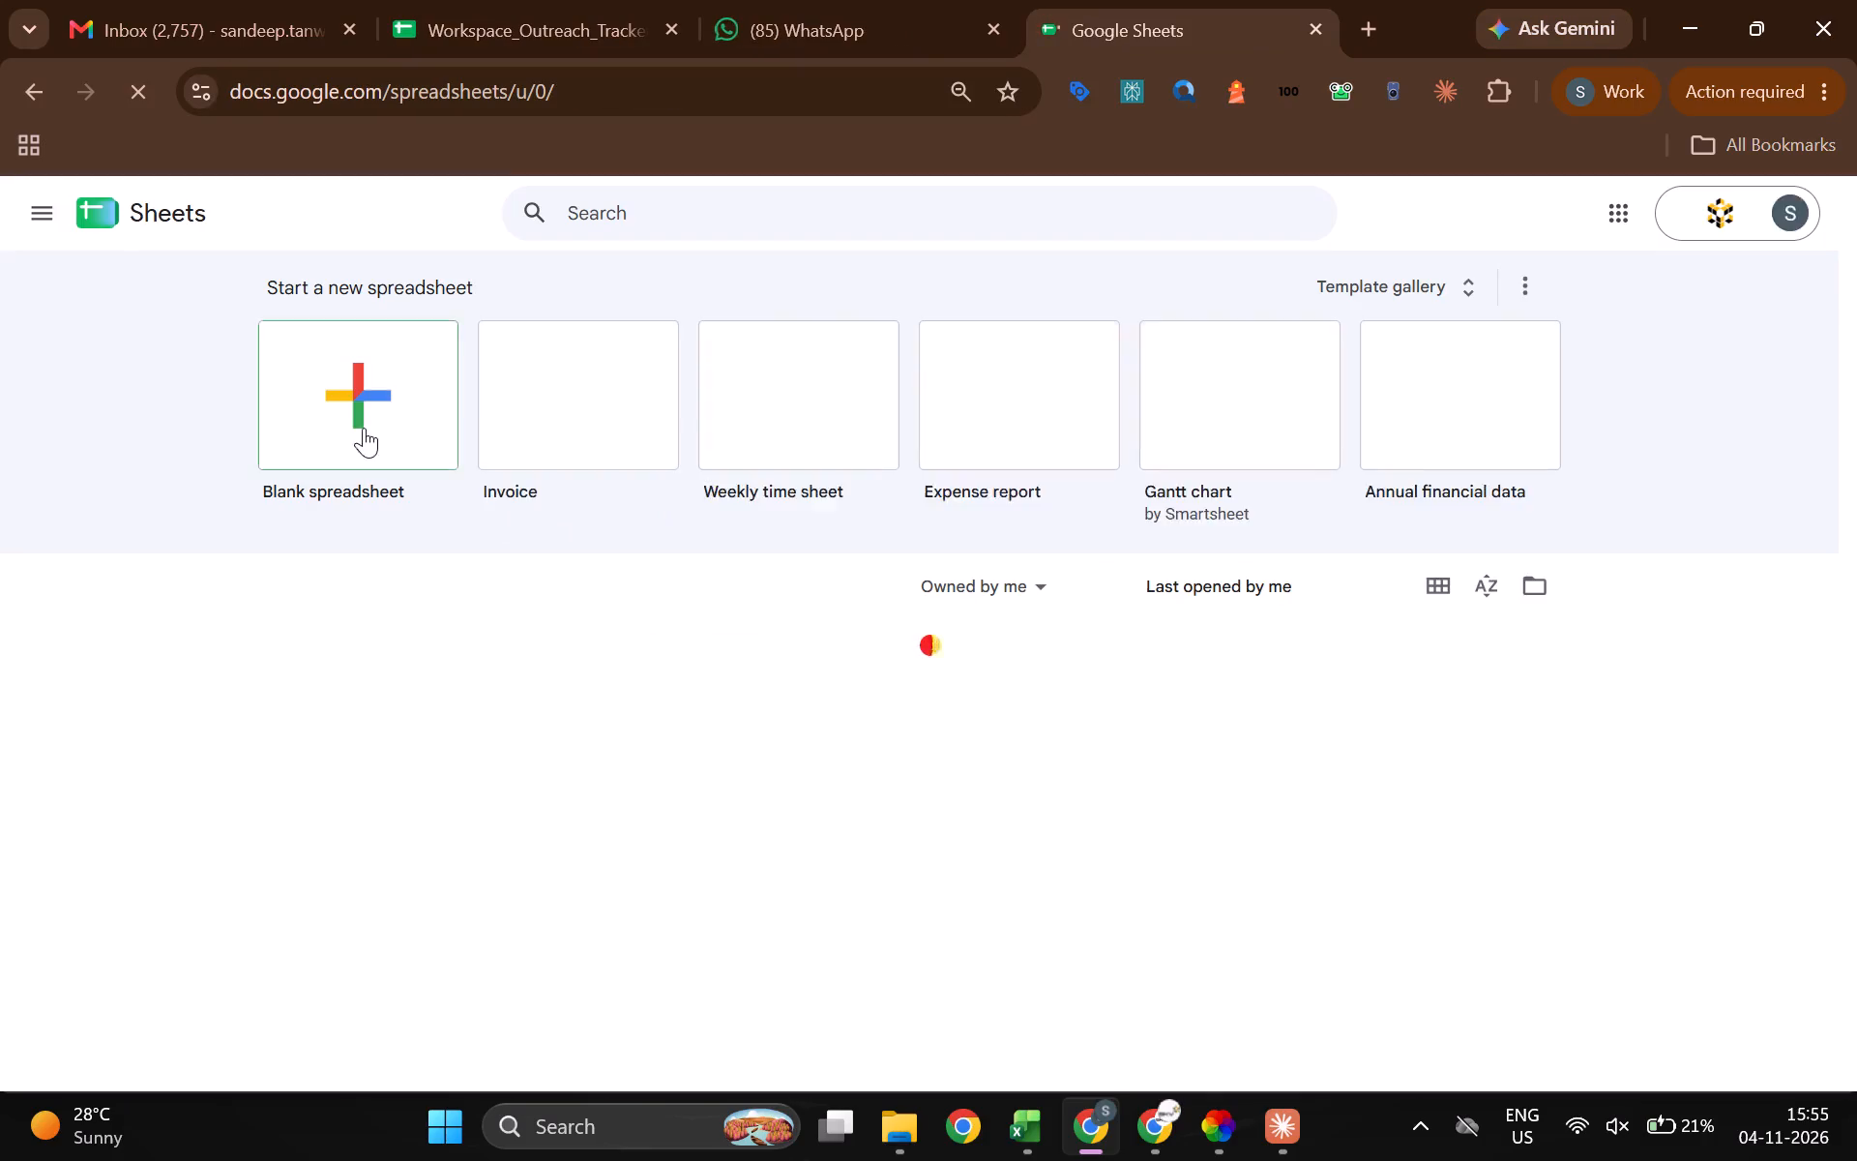
left_click(364, 428)
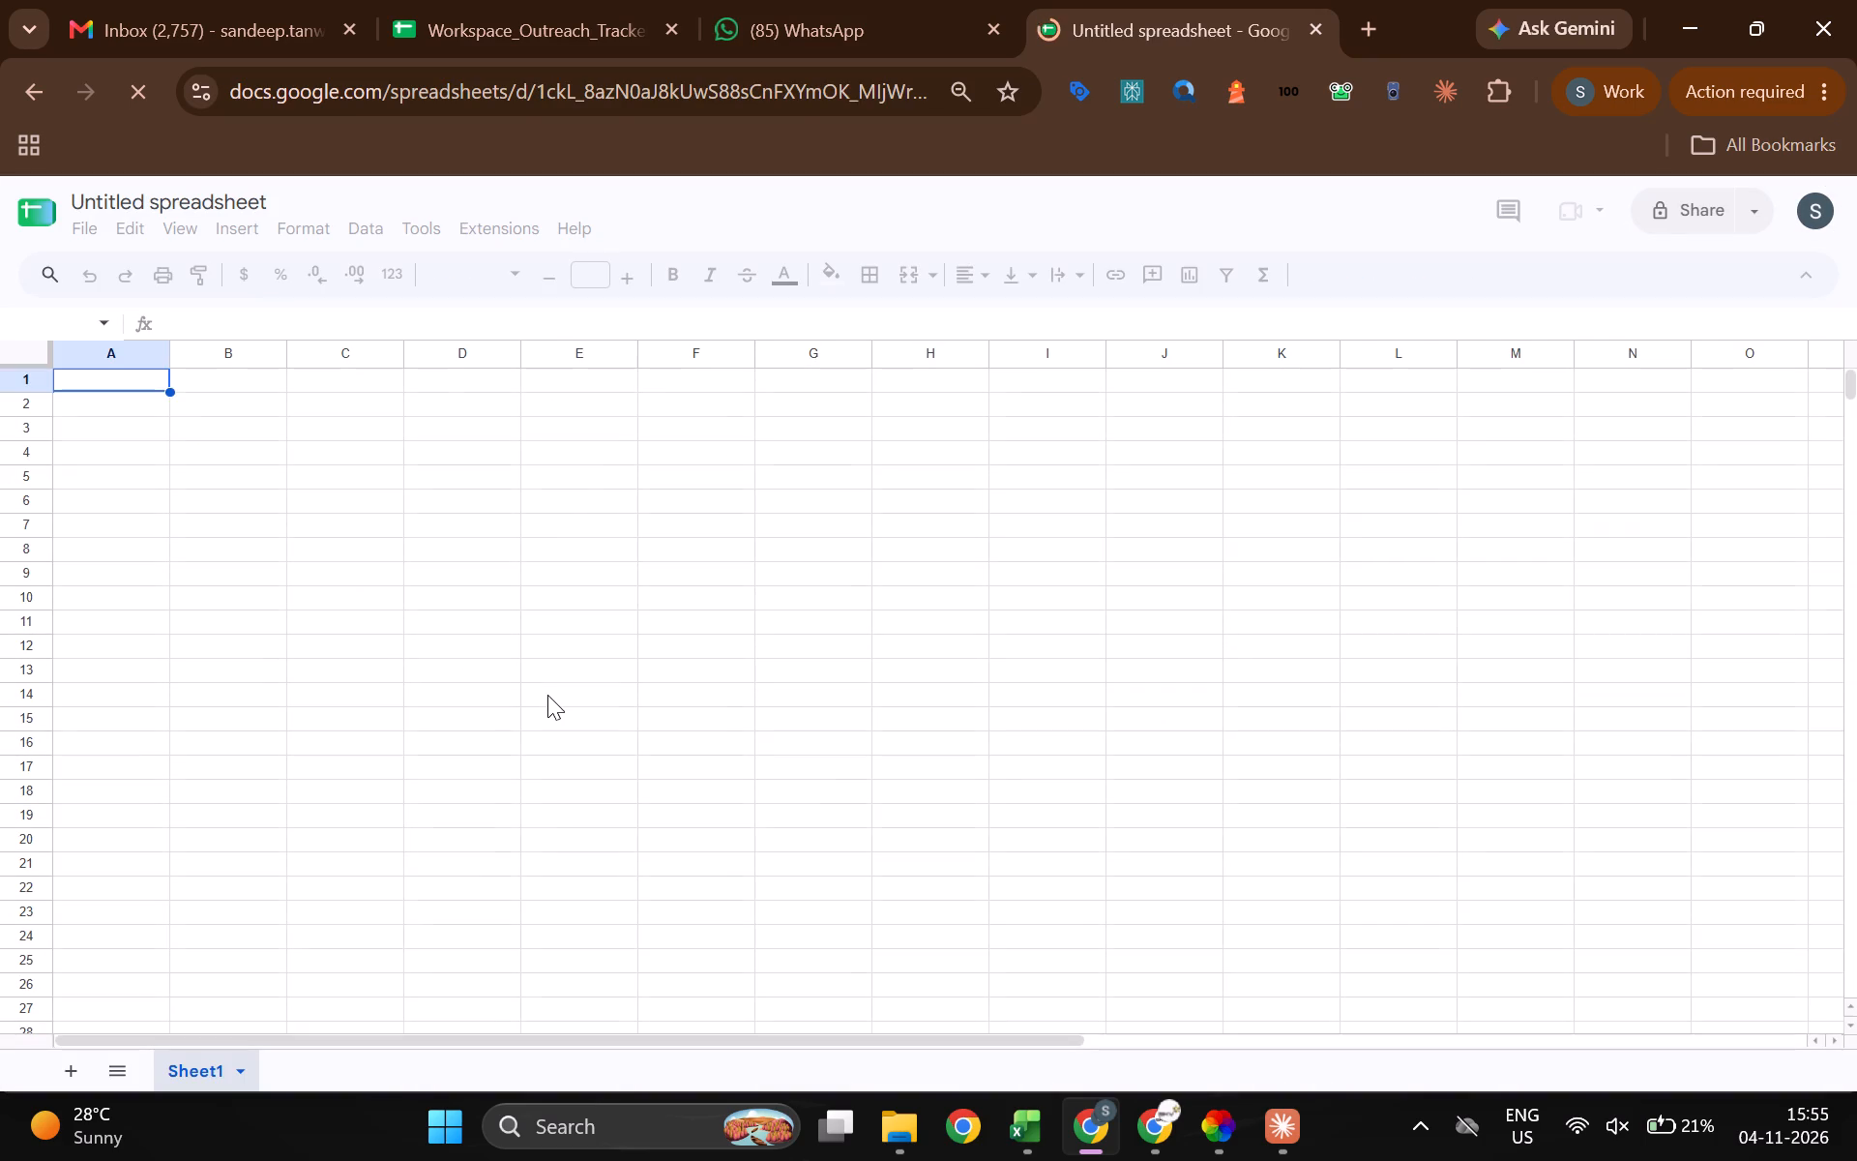
key("ctrl+v")
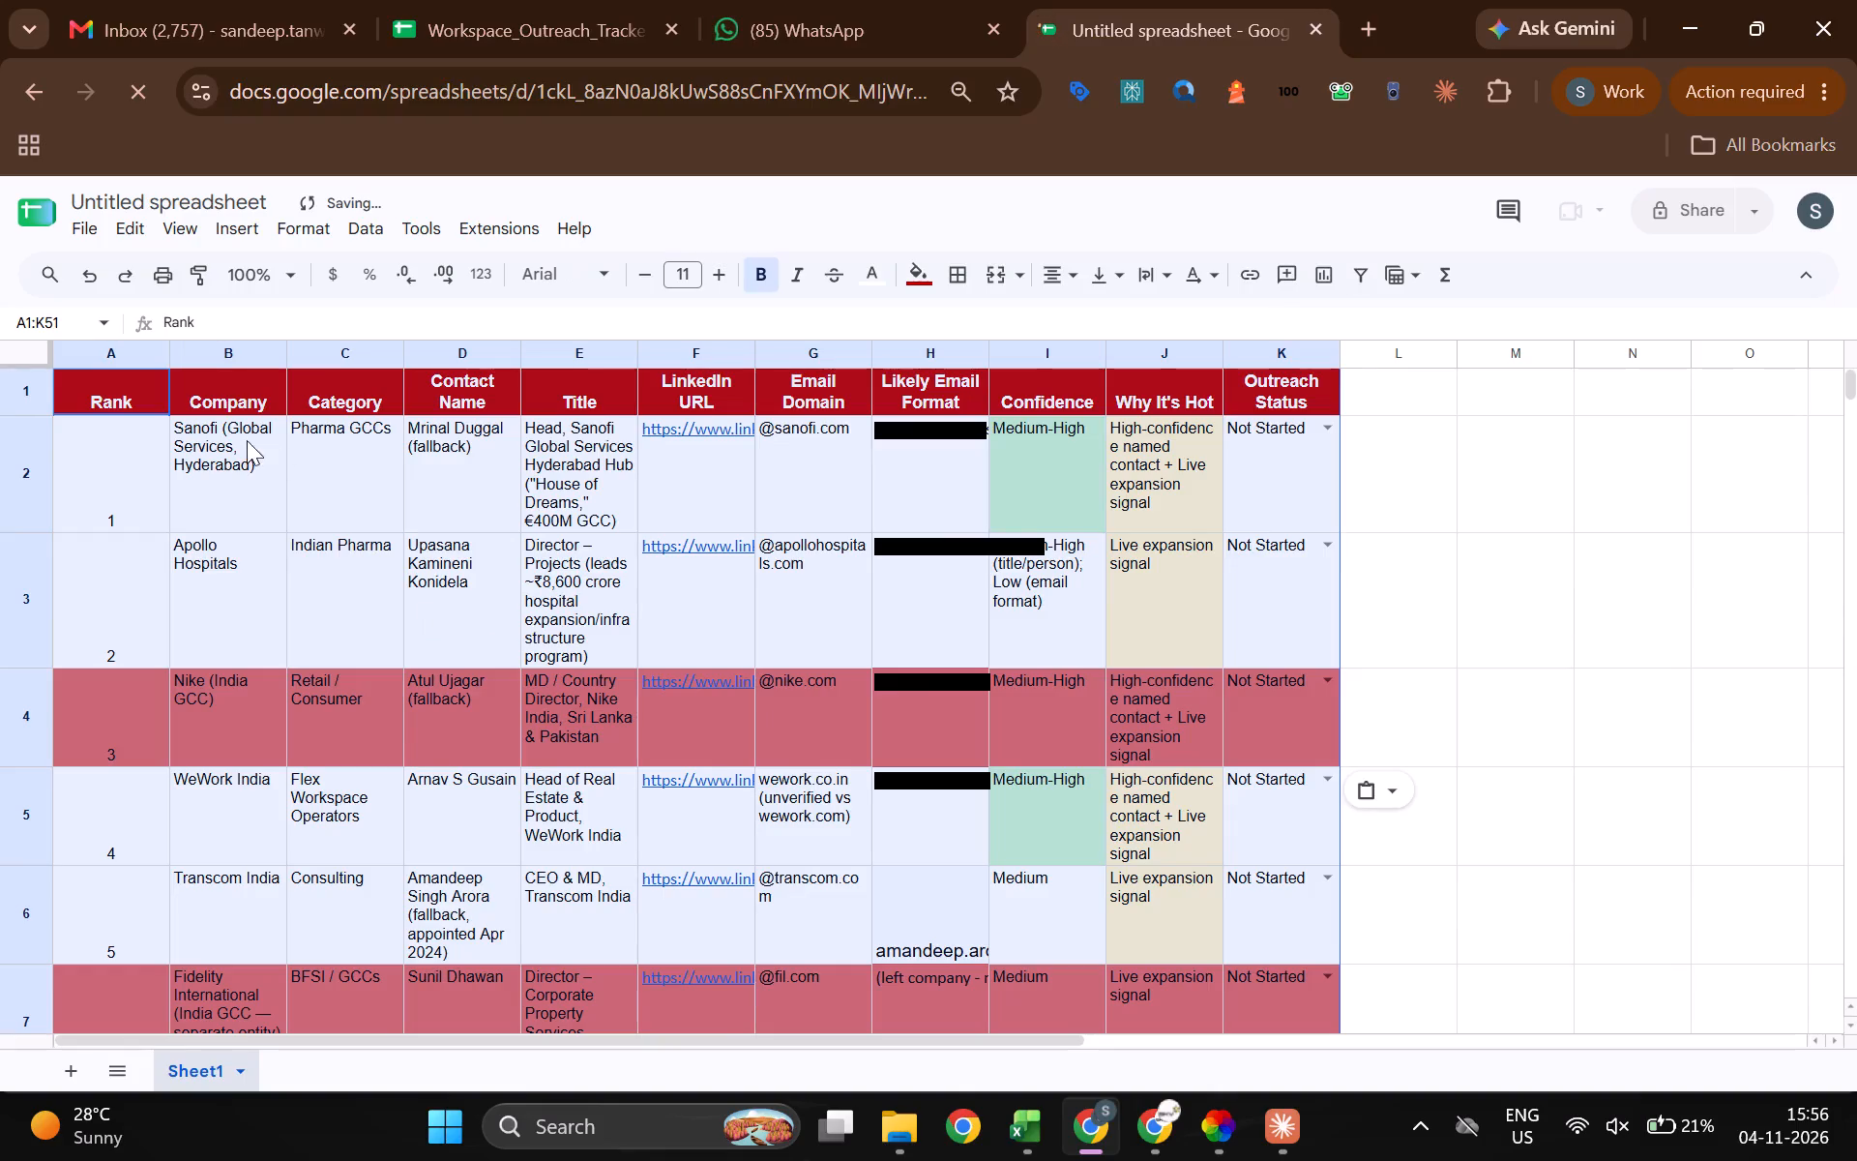
Select the whole new sheet and widen all its columns evenly so the wrapped text has more room.
left_click(2, 340)
left_click(29, 355)
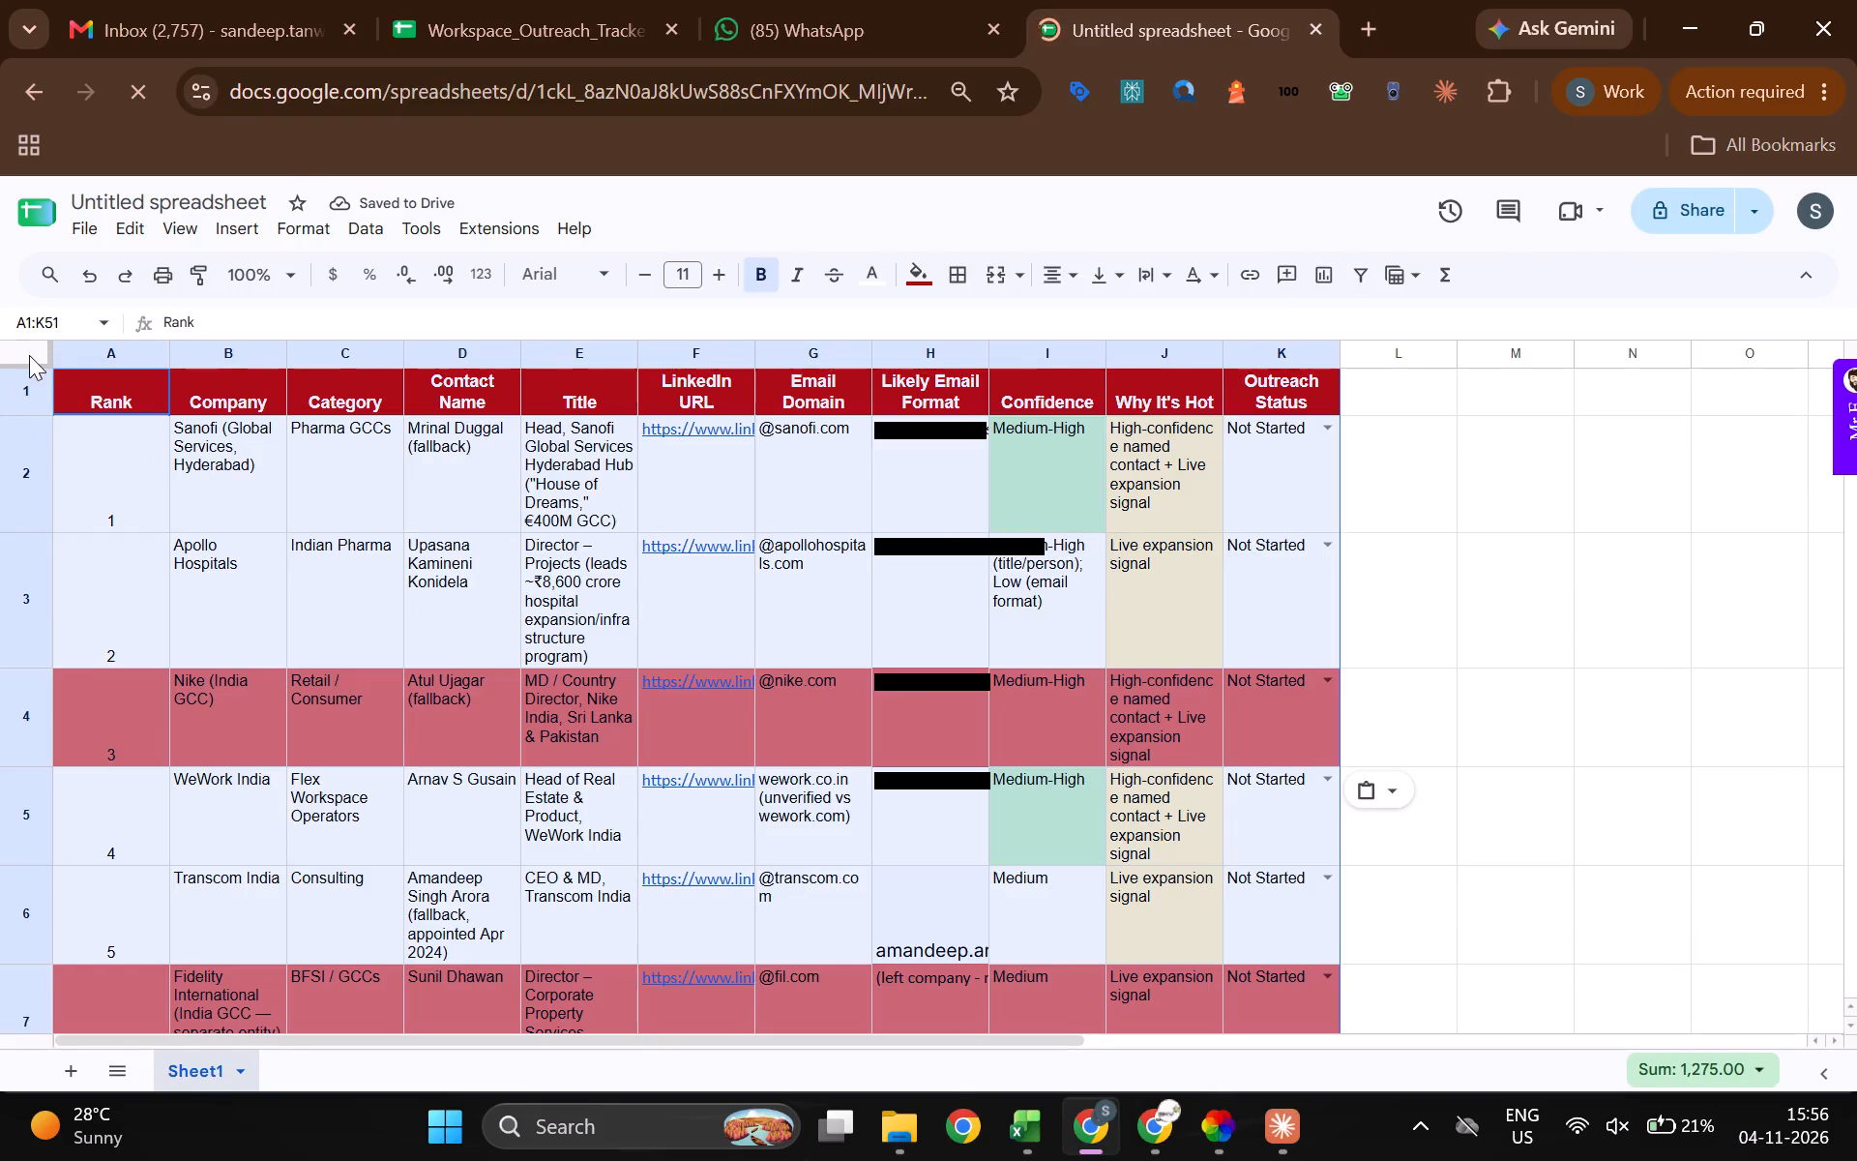
double_click(519, 354)
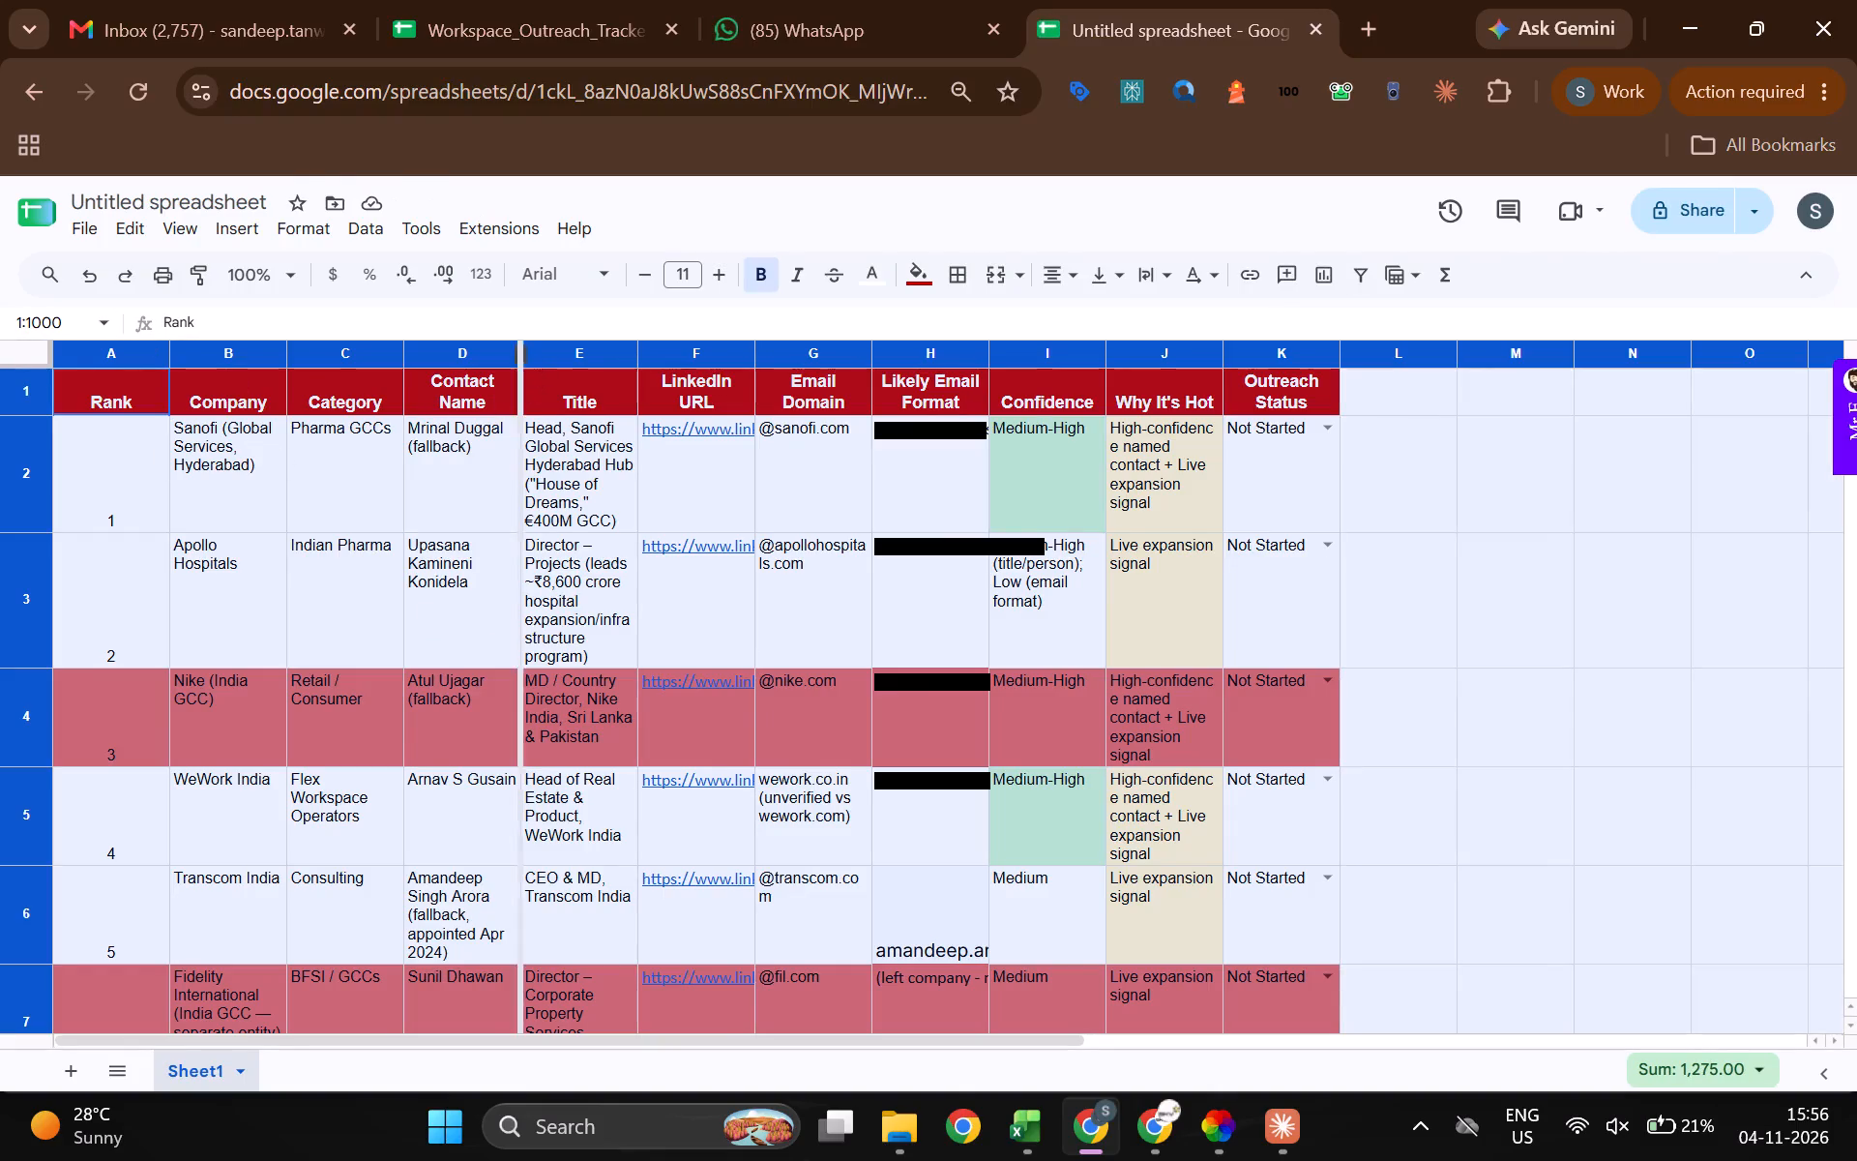
double_click(568, 351)
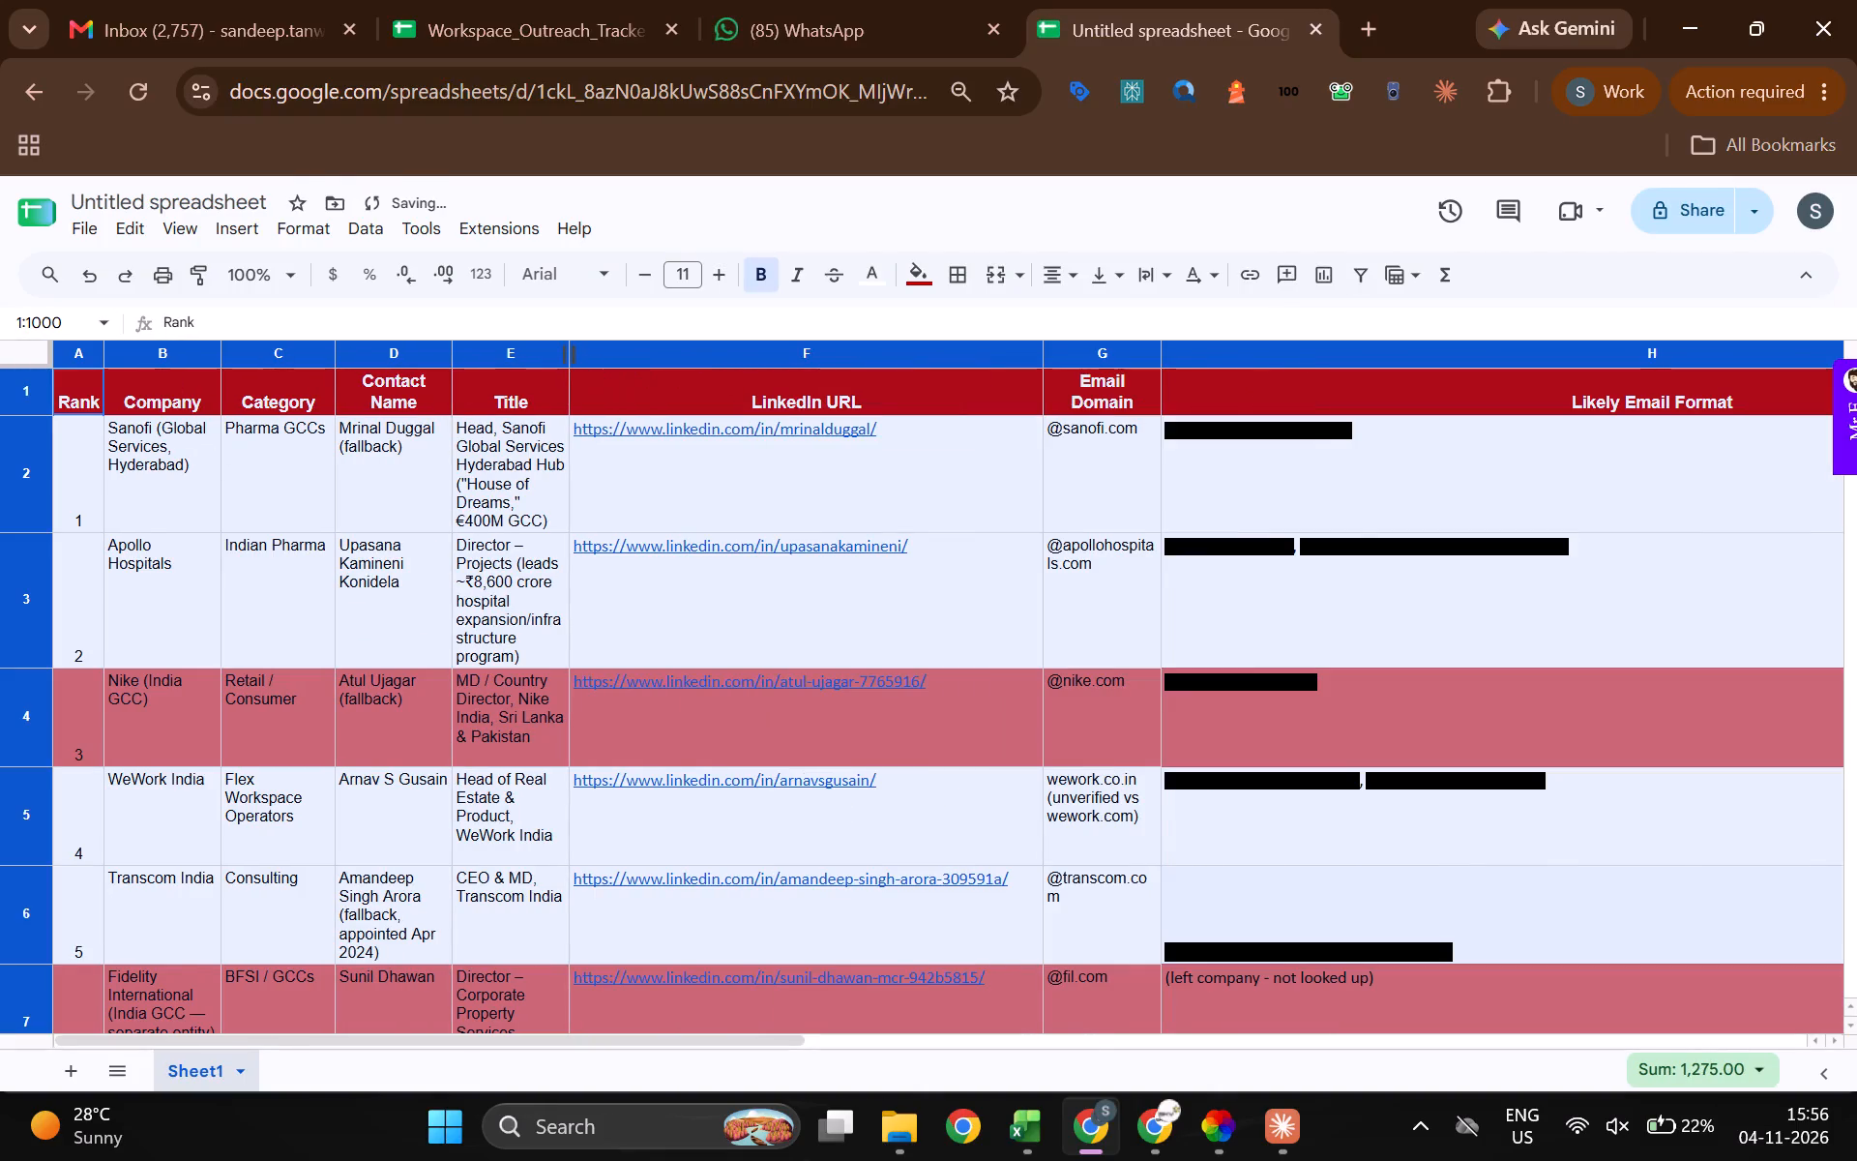
left_click_drag(568, 351, 734, 356)
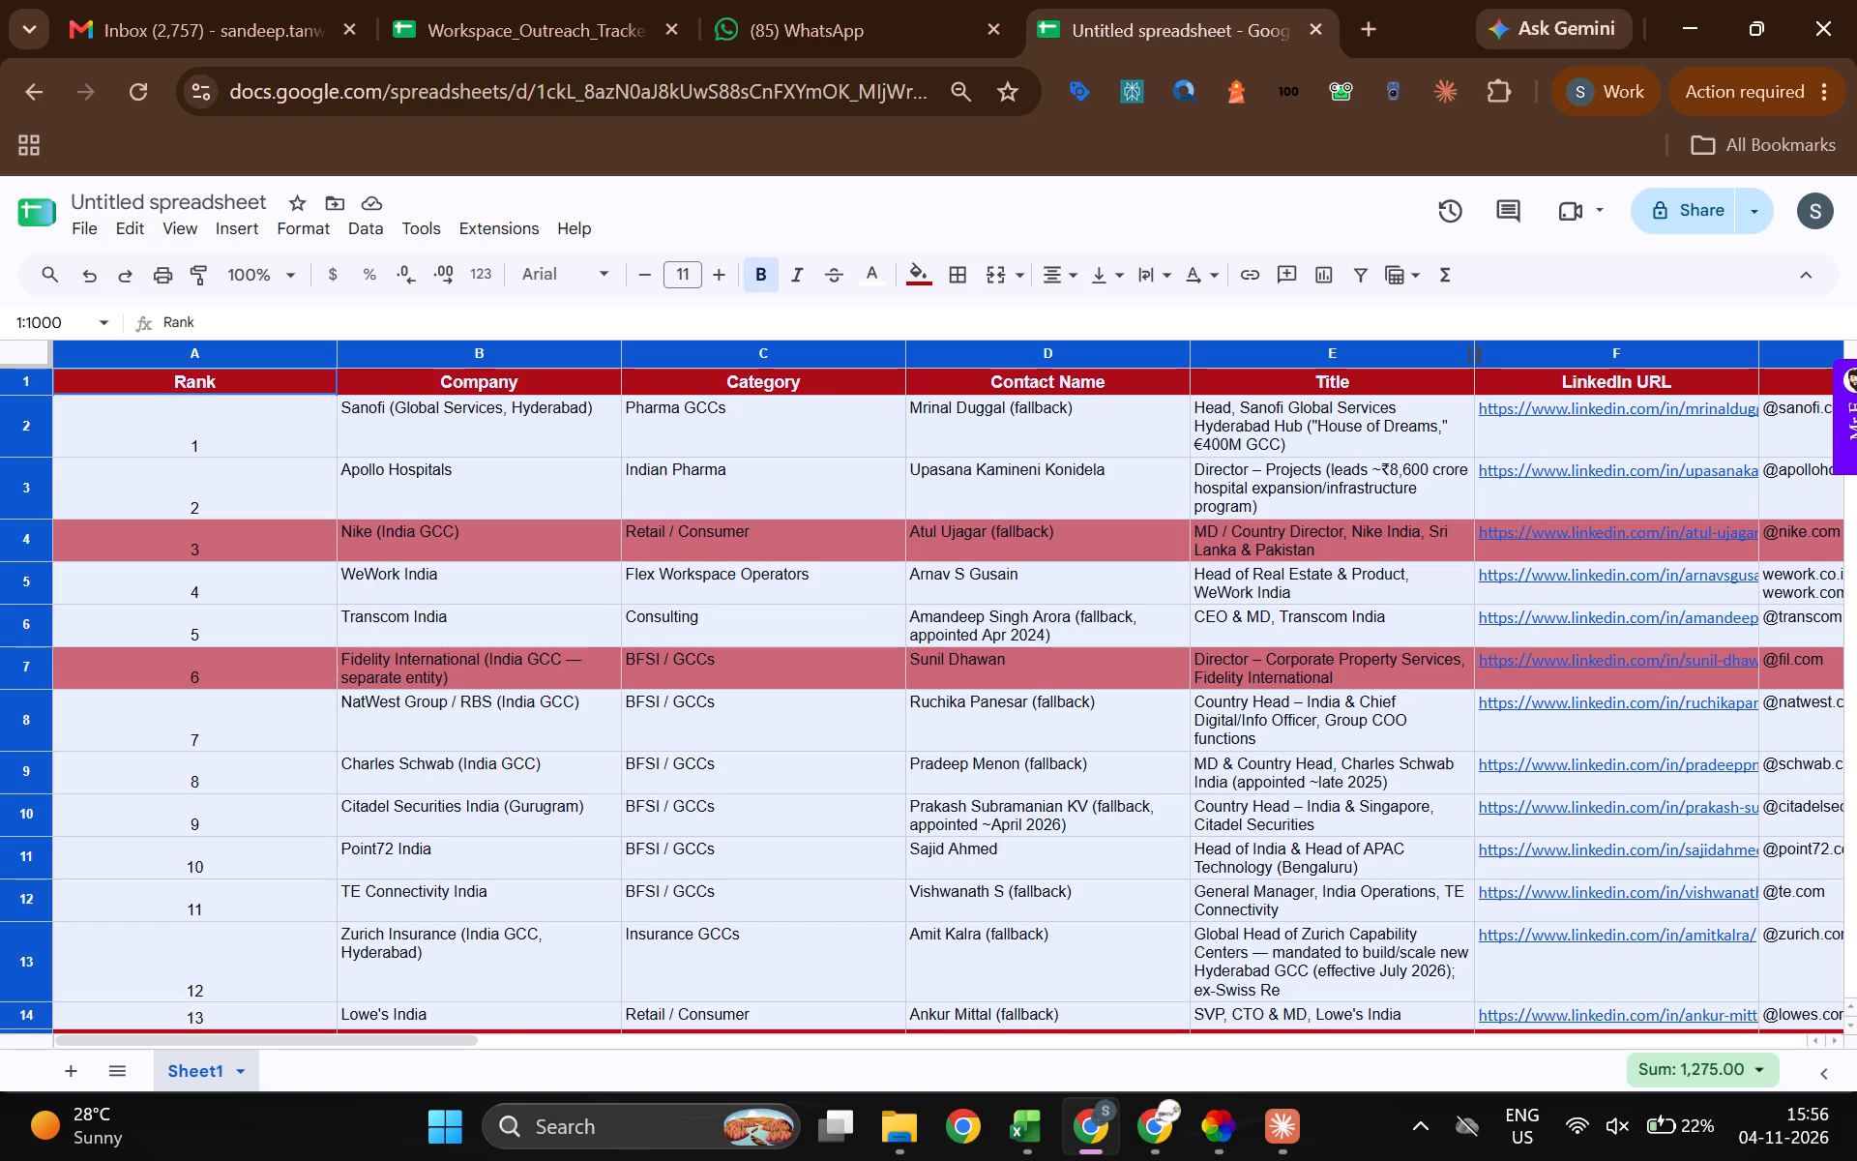
left_click_drag(1474, 354, 1580, 327)
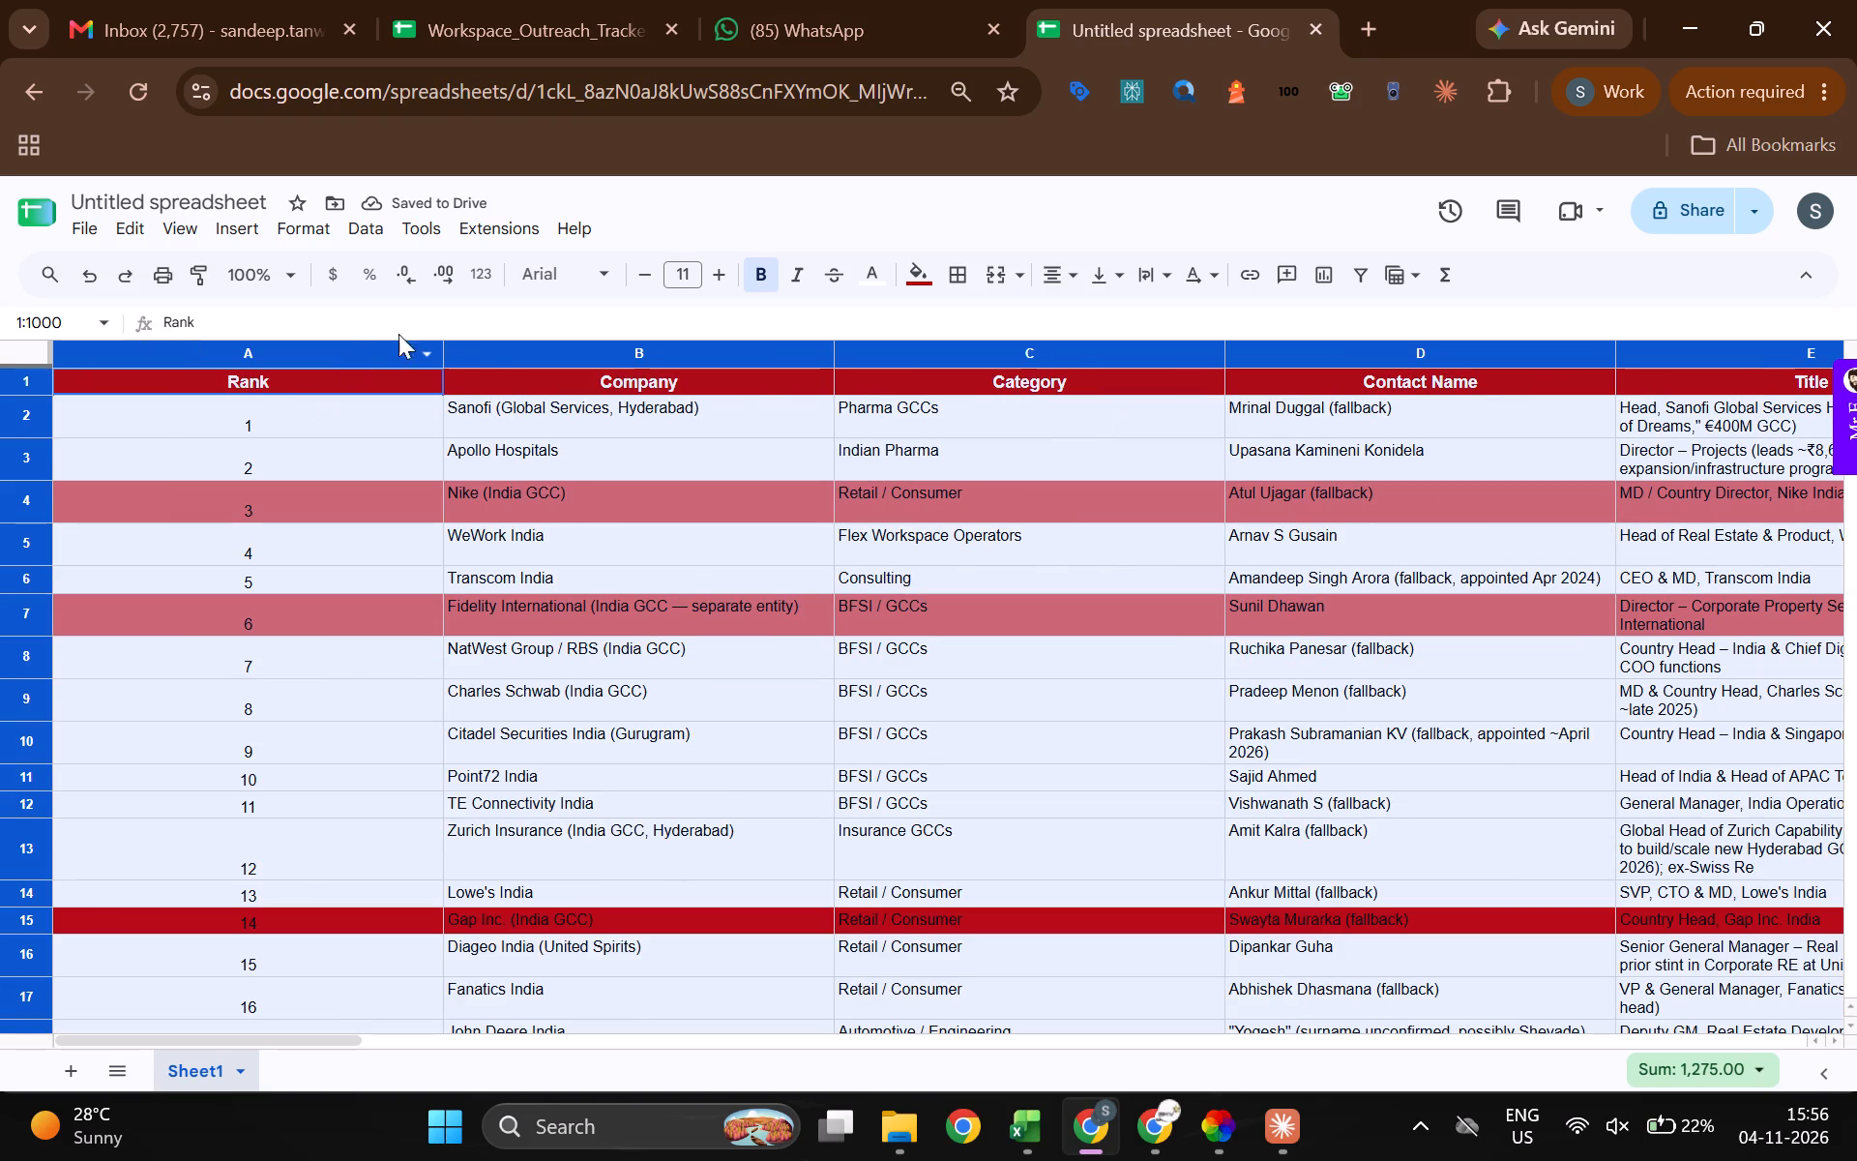
Fit all column widths and row heights of the new sheet to their contents.
double_click(445, 343)
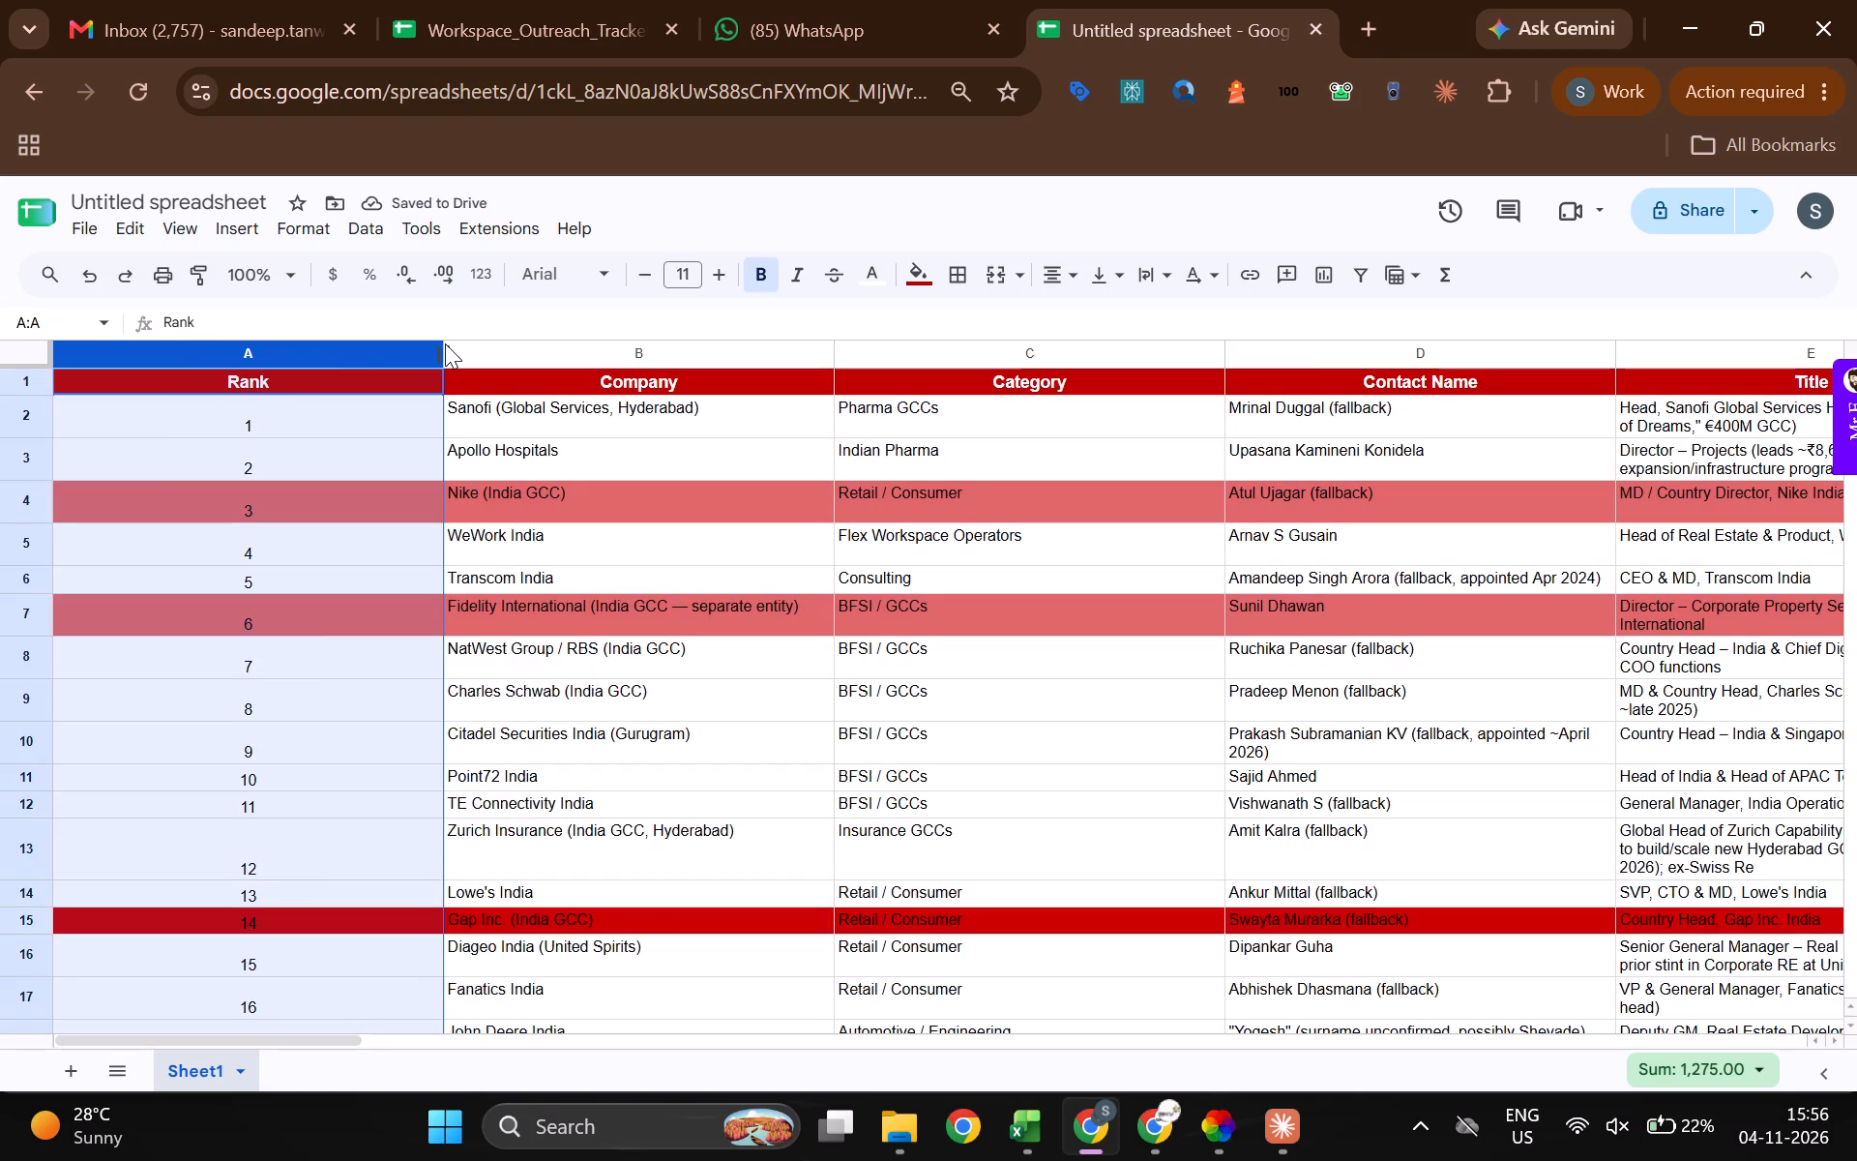
left_click(15, 353)
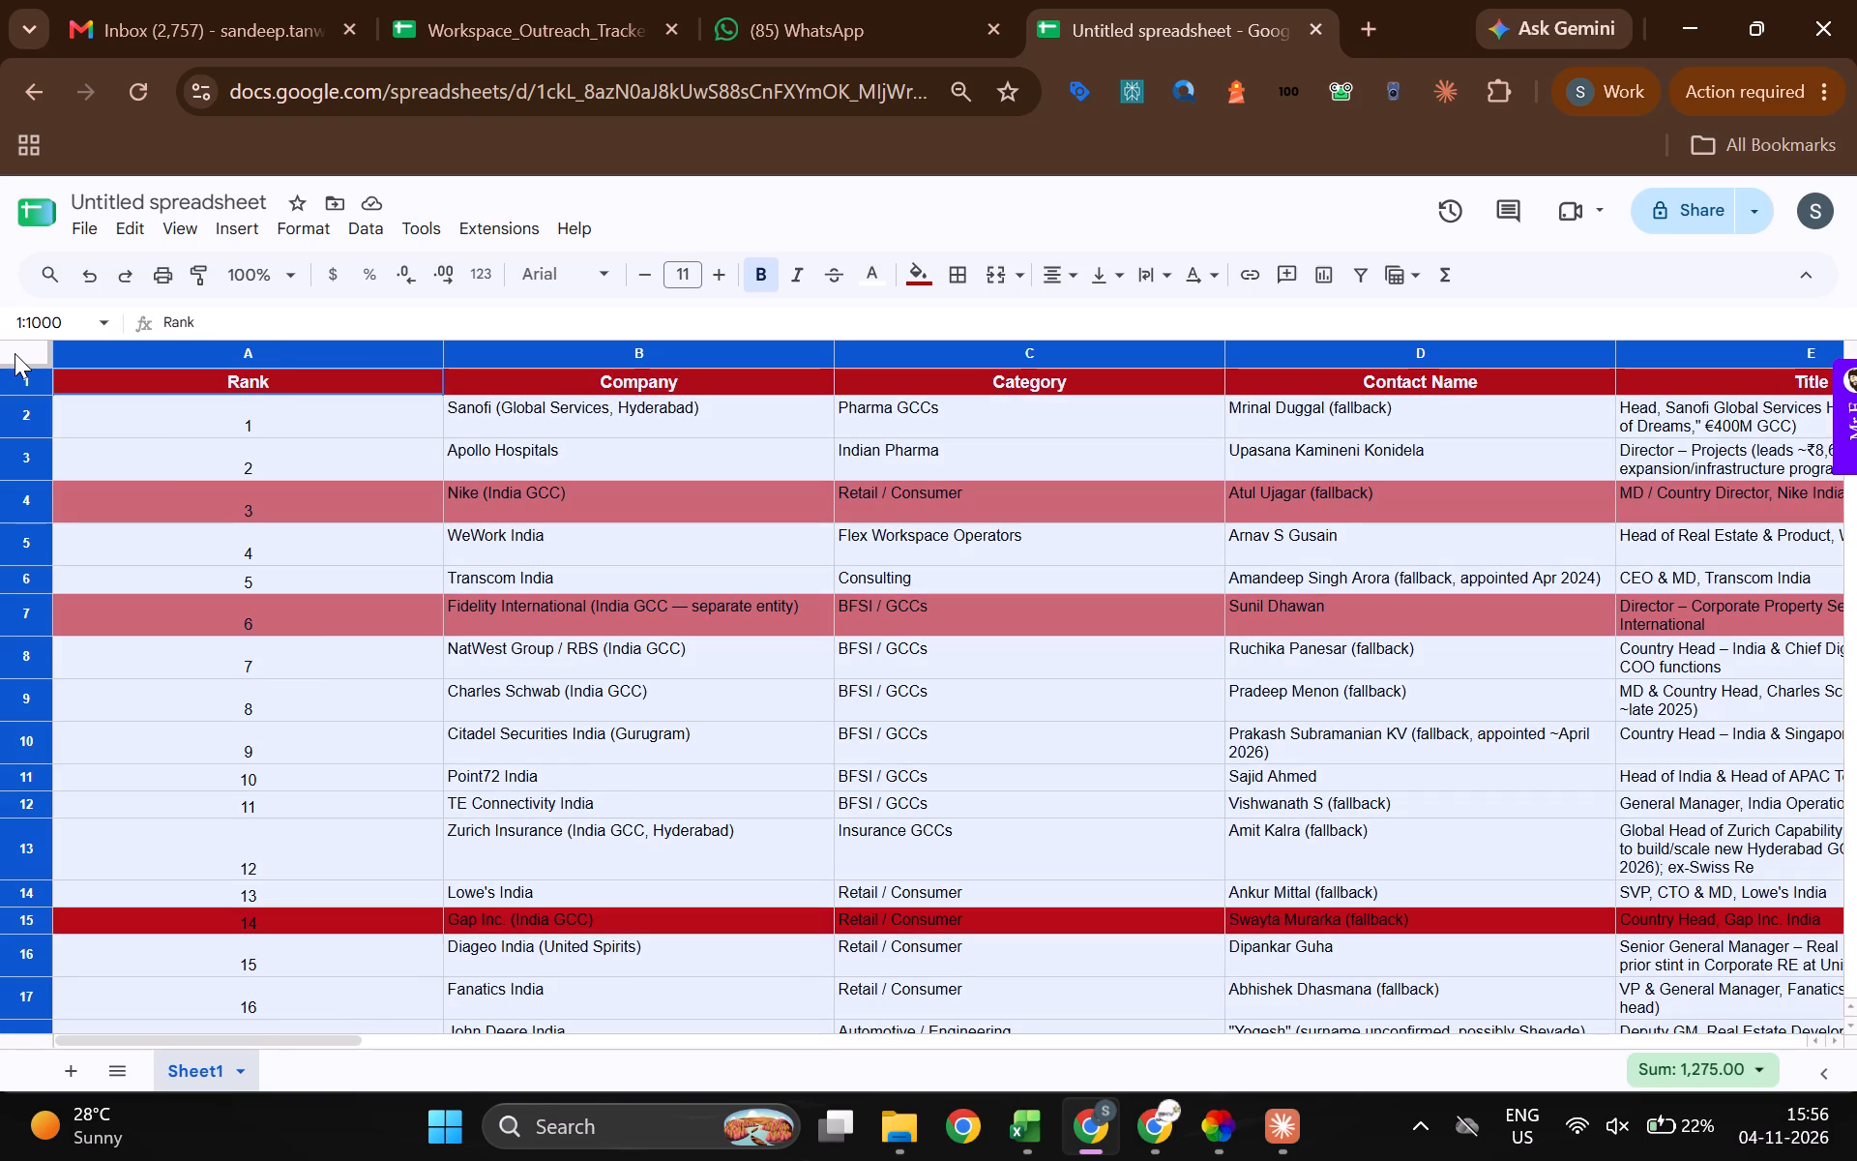
double_click(444, 358)
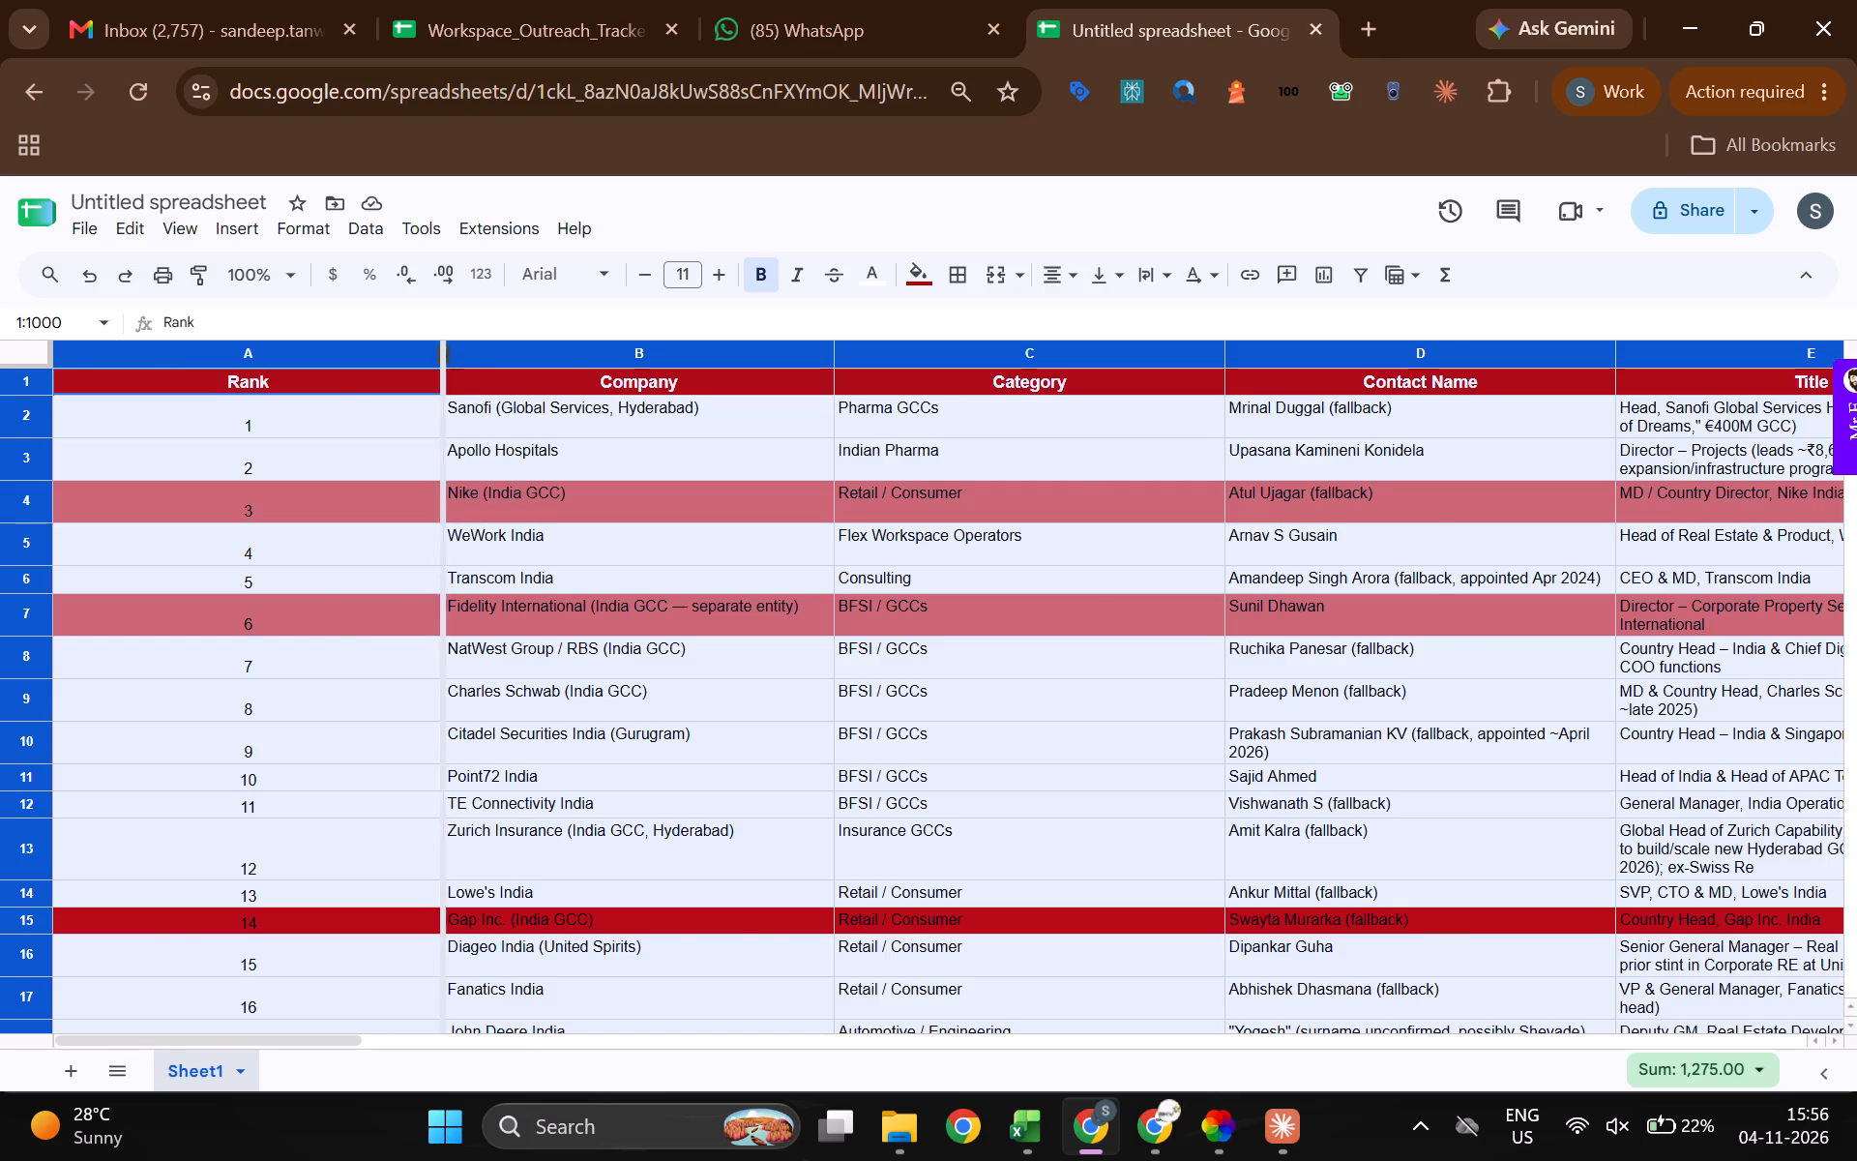
scroll(321, 508, "right", 2)
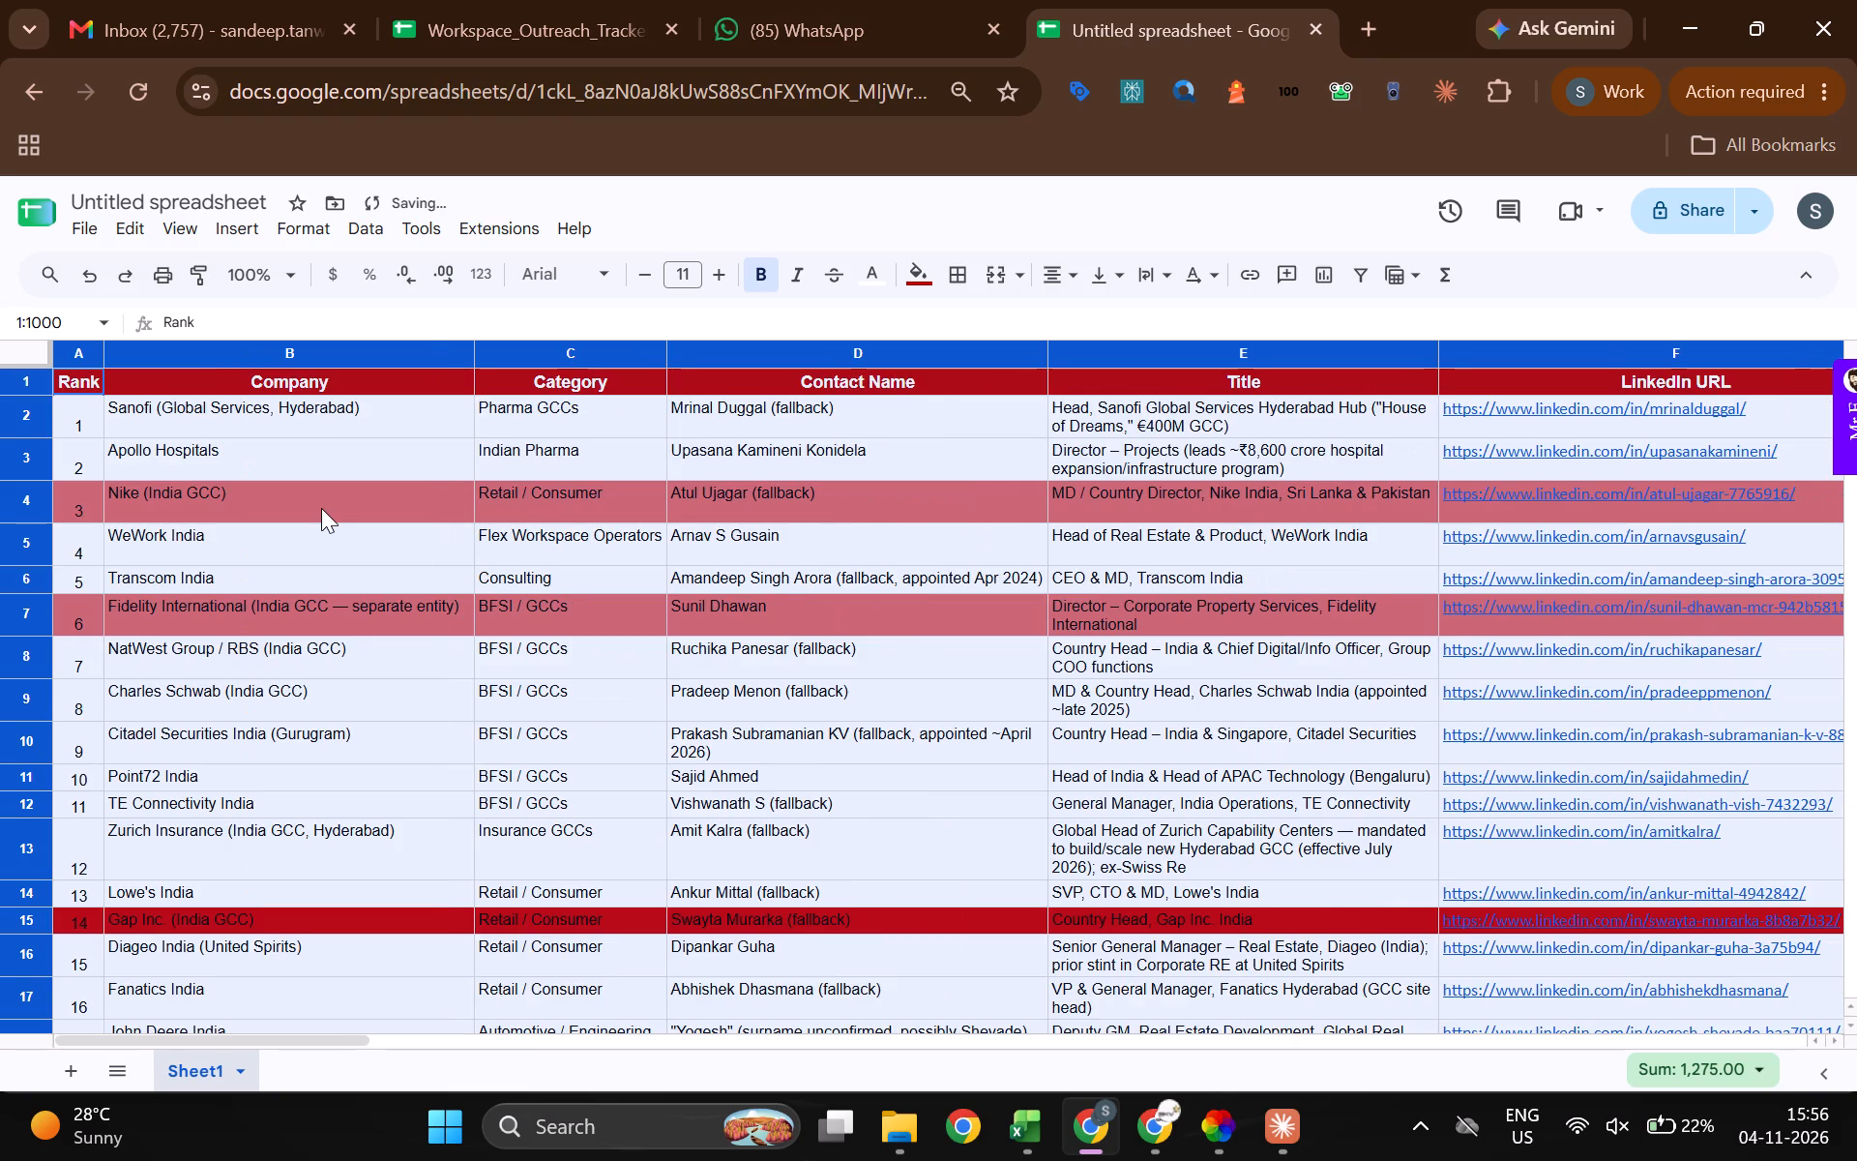
scroll(321, 508, "up", 5)
double_click(19, 434)
Look over the pasted leads table in the new spreadsheet, checking its layout and the rows near the top.
scroll(265, 596, "down", 4)
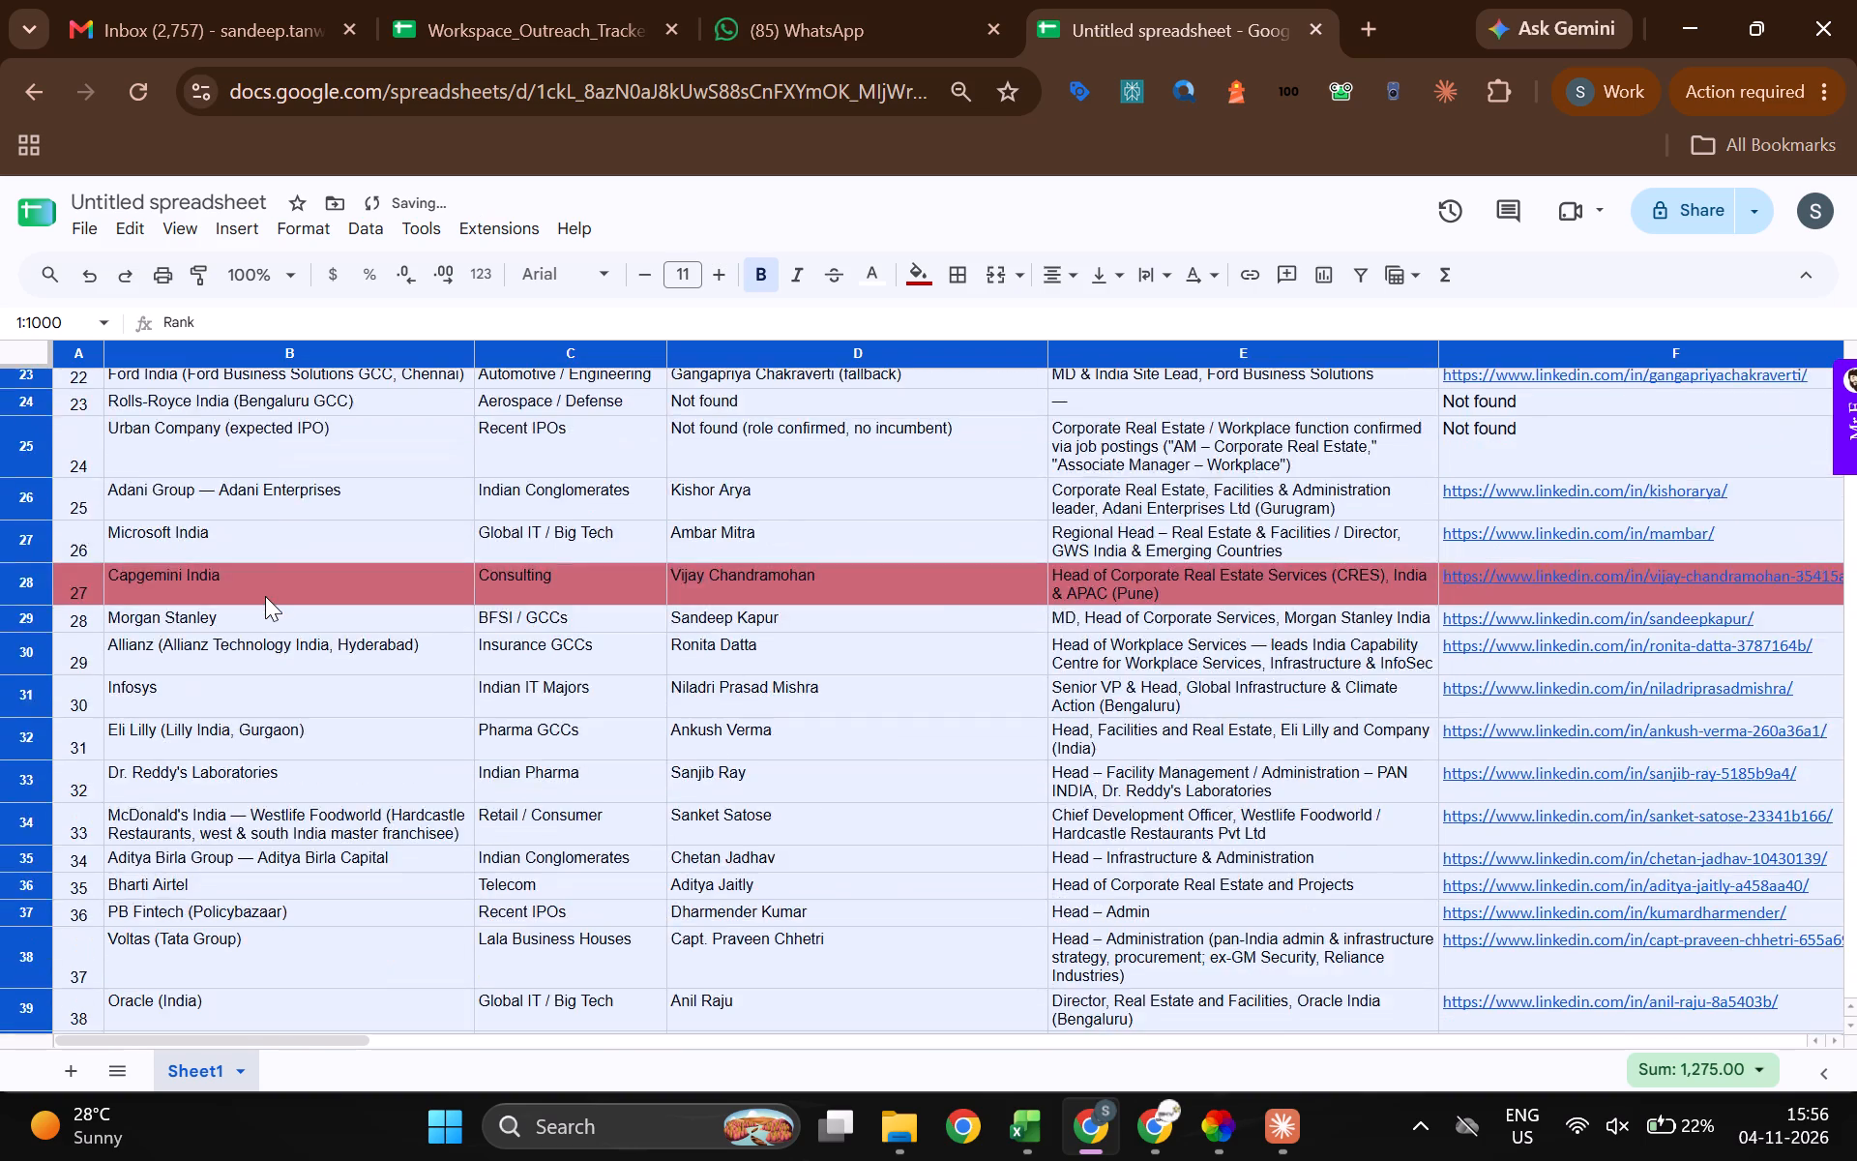
scroll(265, 596, "down", 4)
scroll(628, 586, "up", 14)
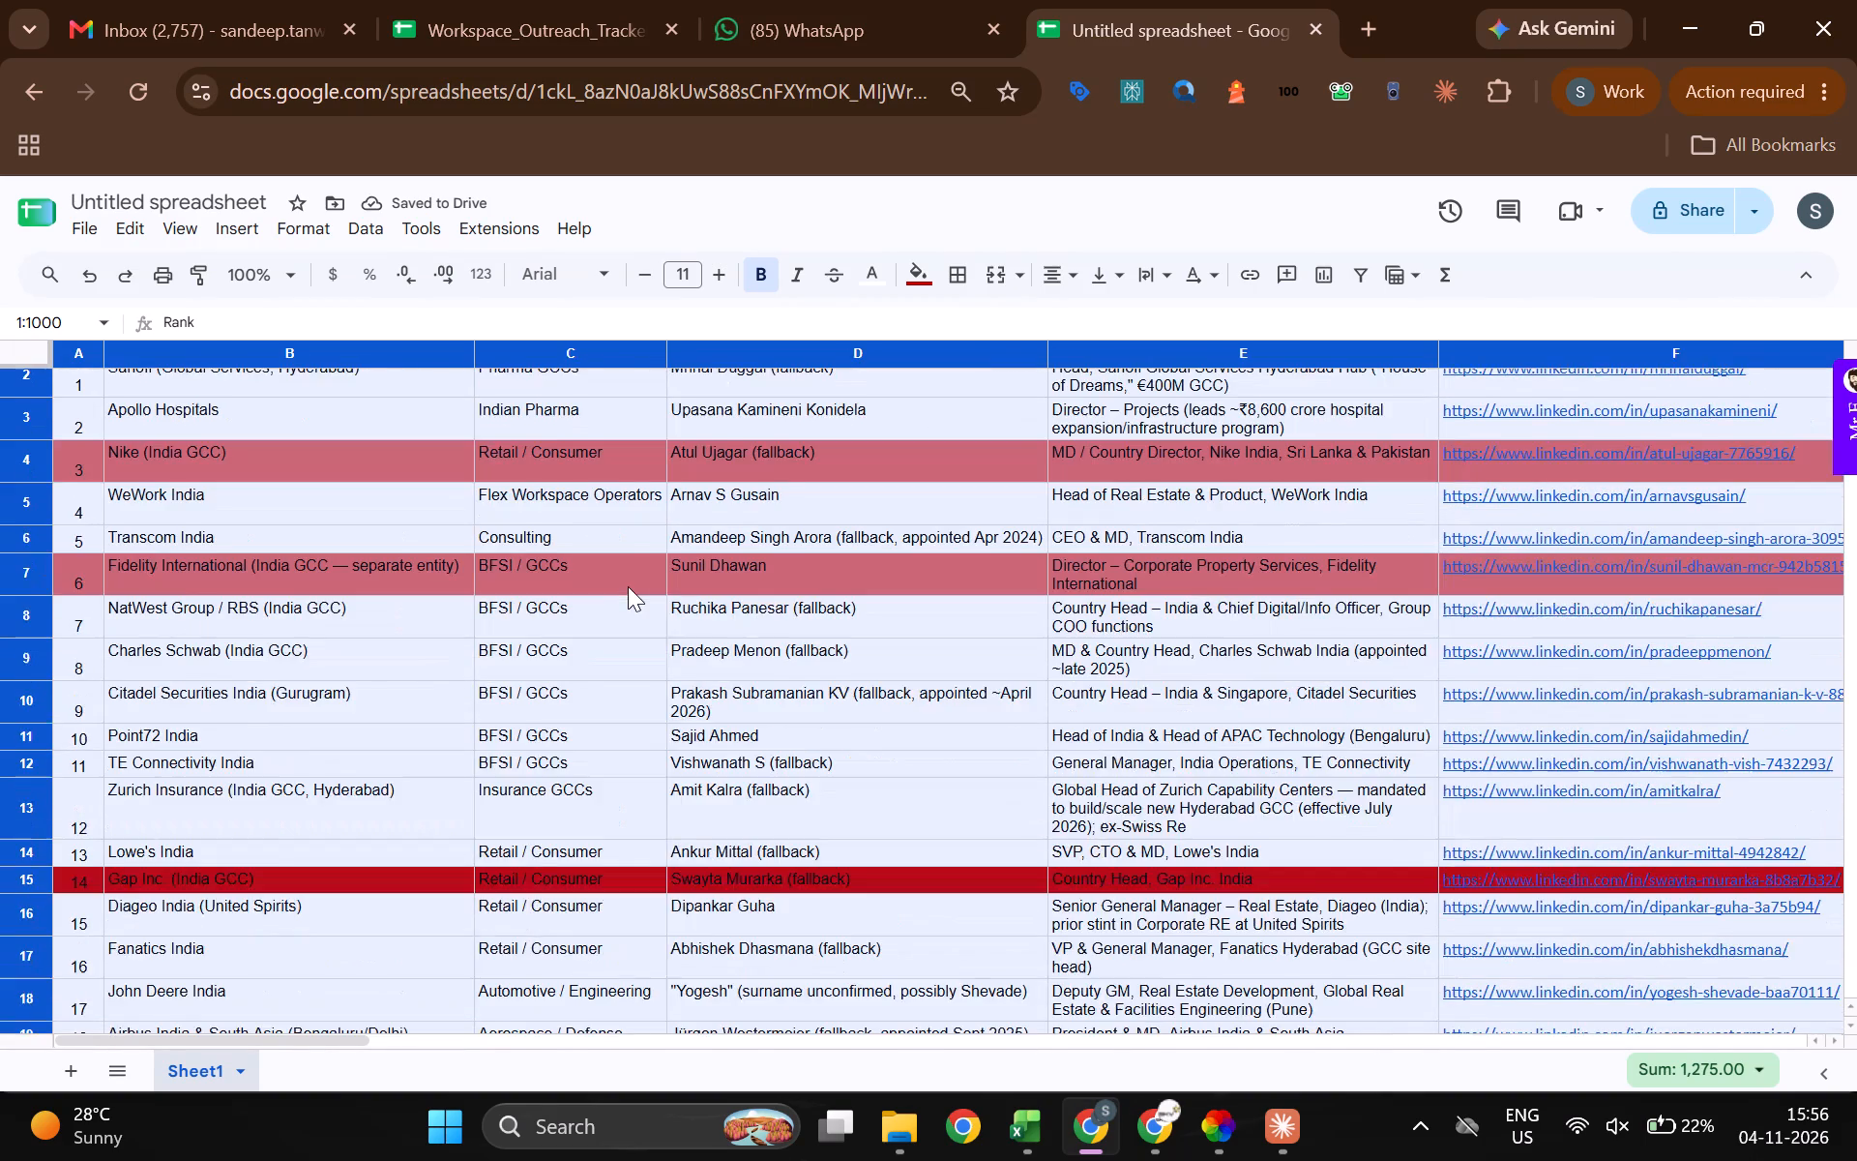
left_click(723, 555)
left_click(632, 564)
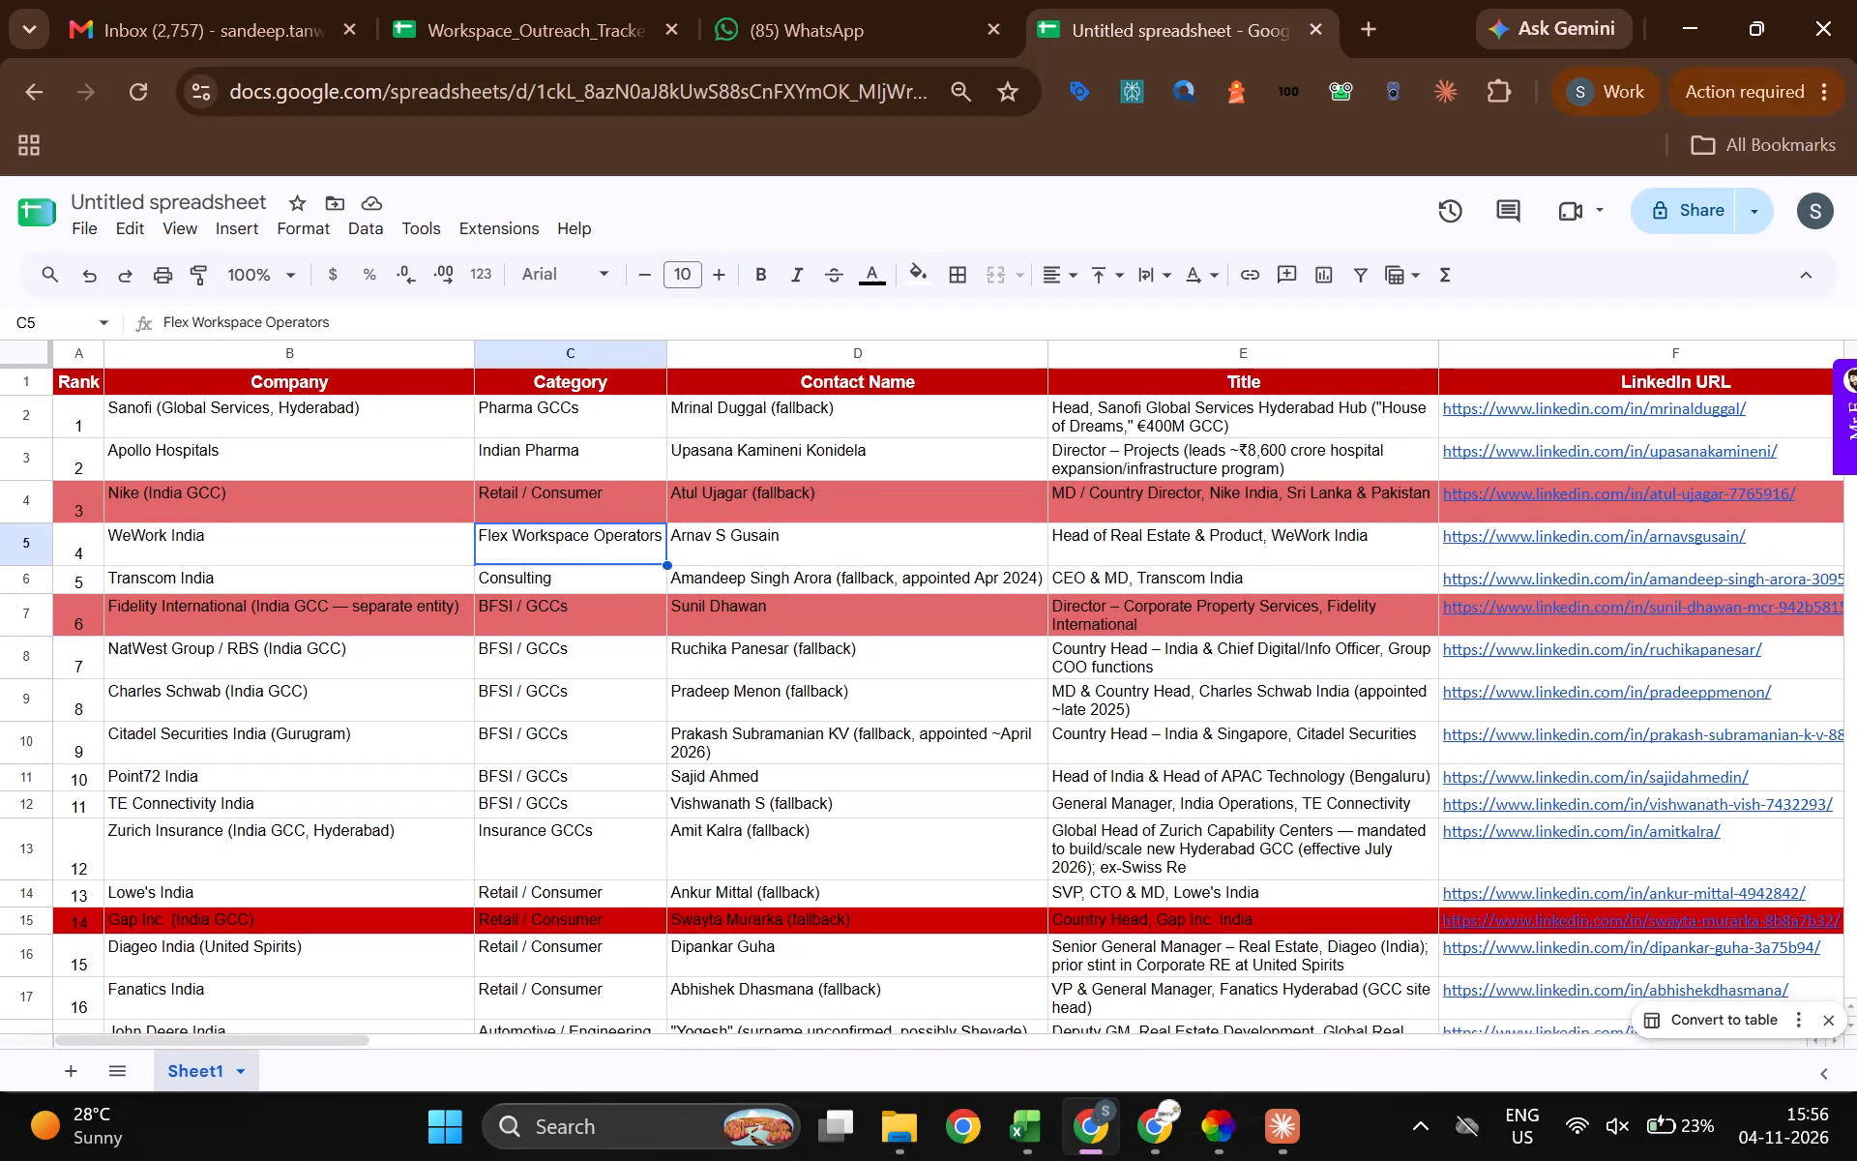
scroll(632, 564, "up", 7)
left_click(593, 453)
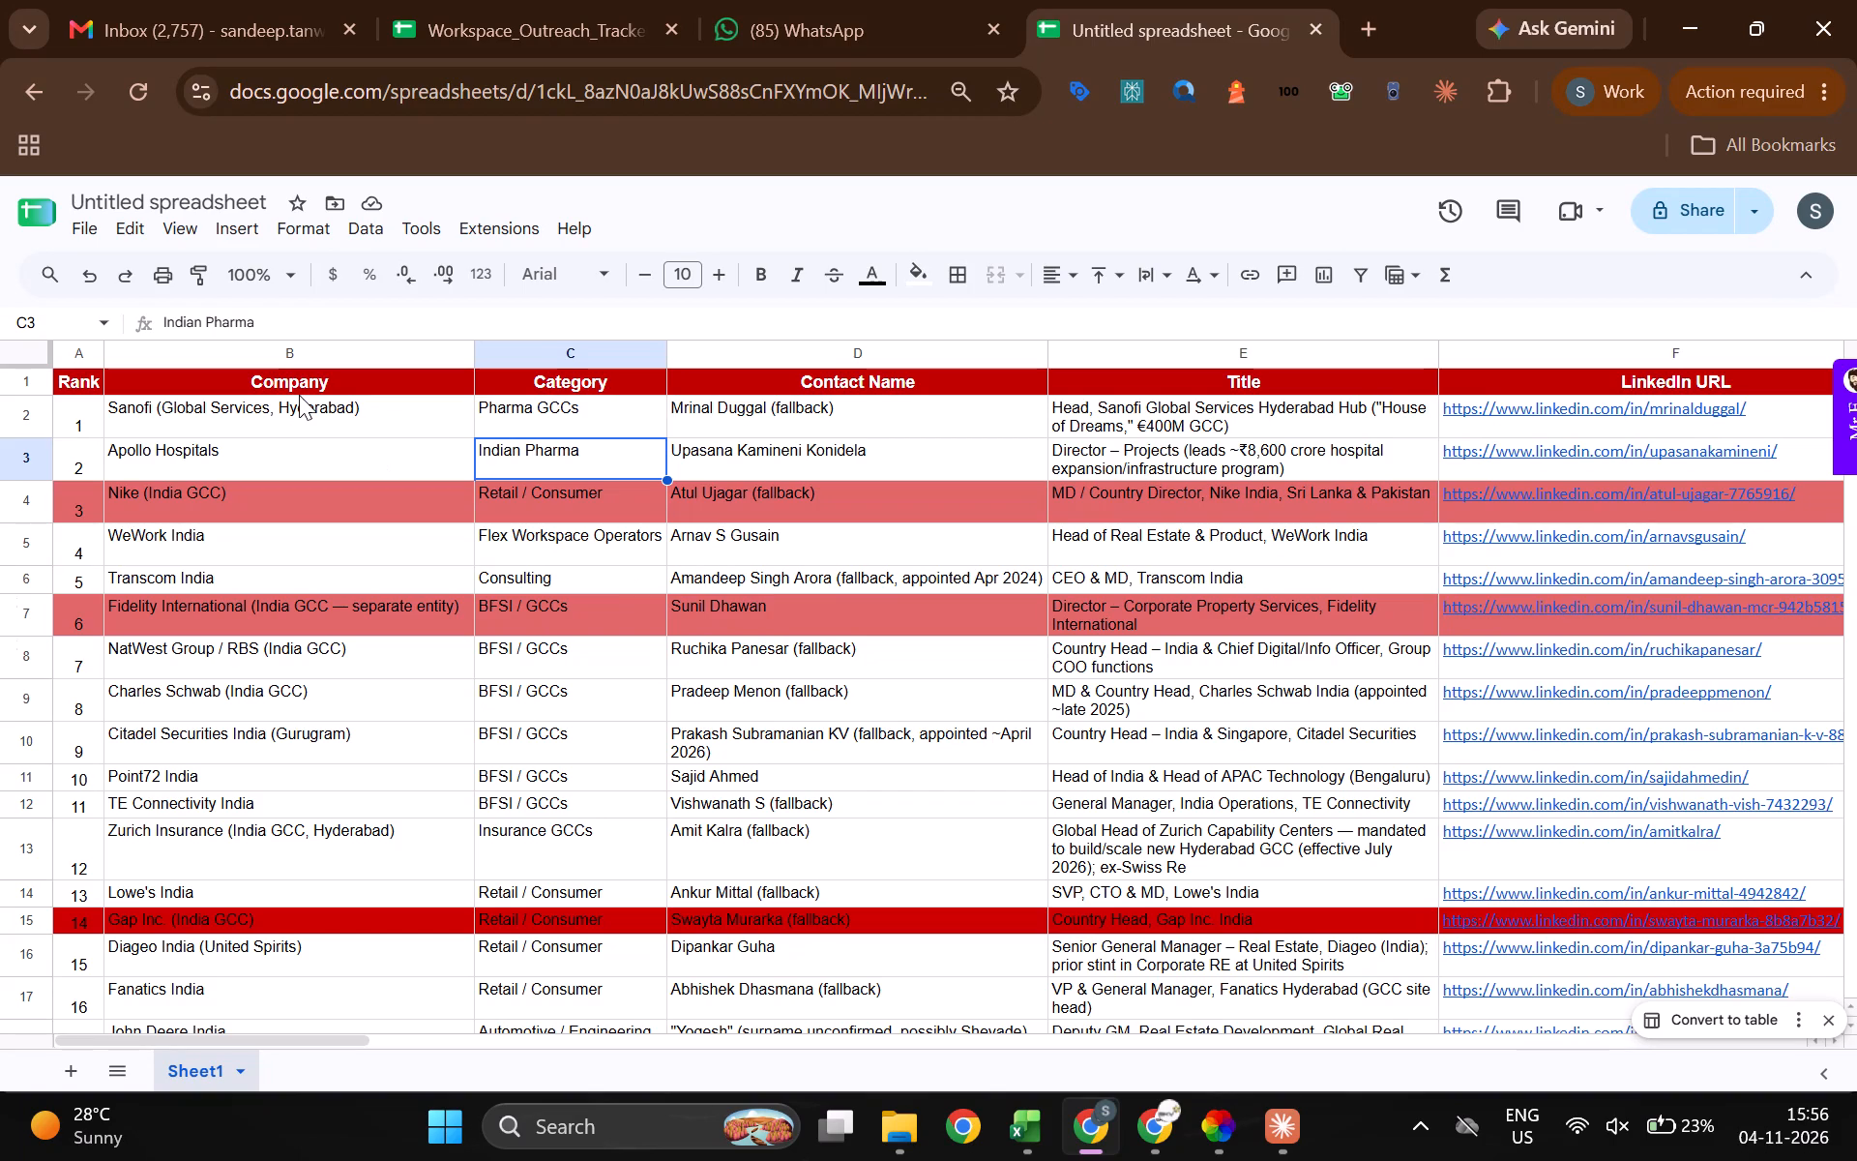
left_click(305, 402)
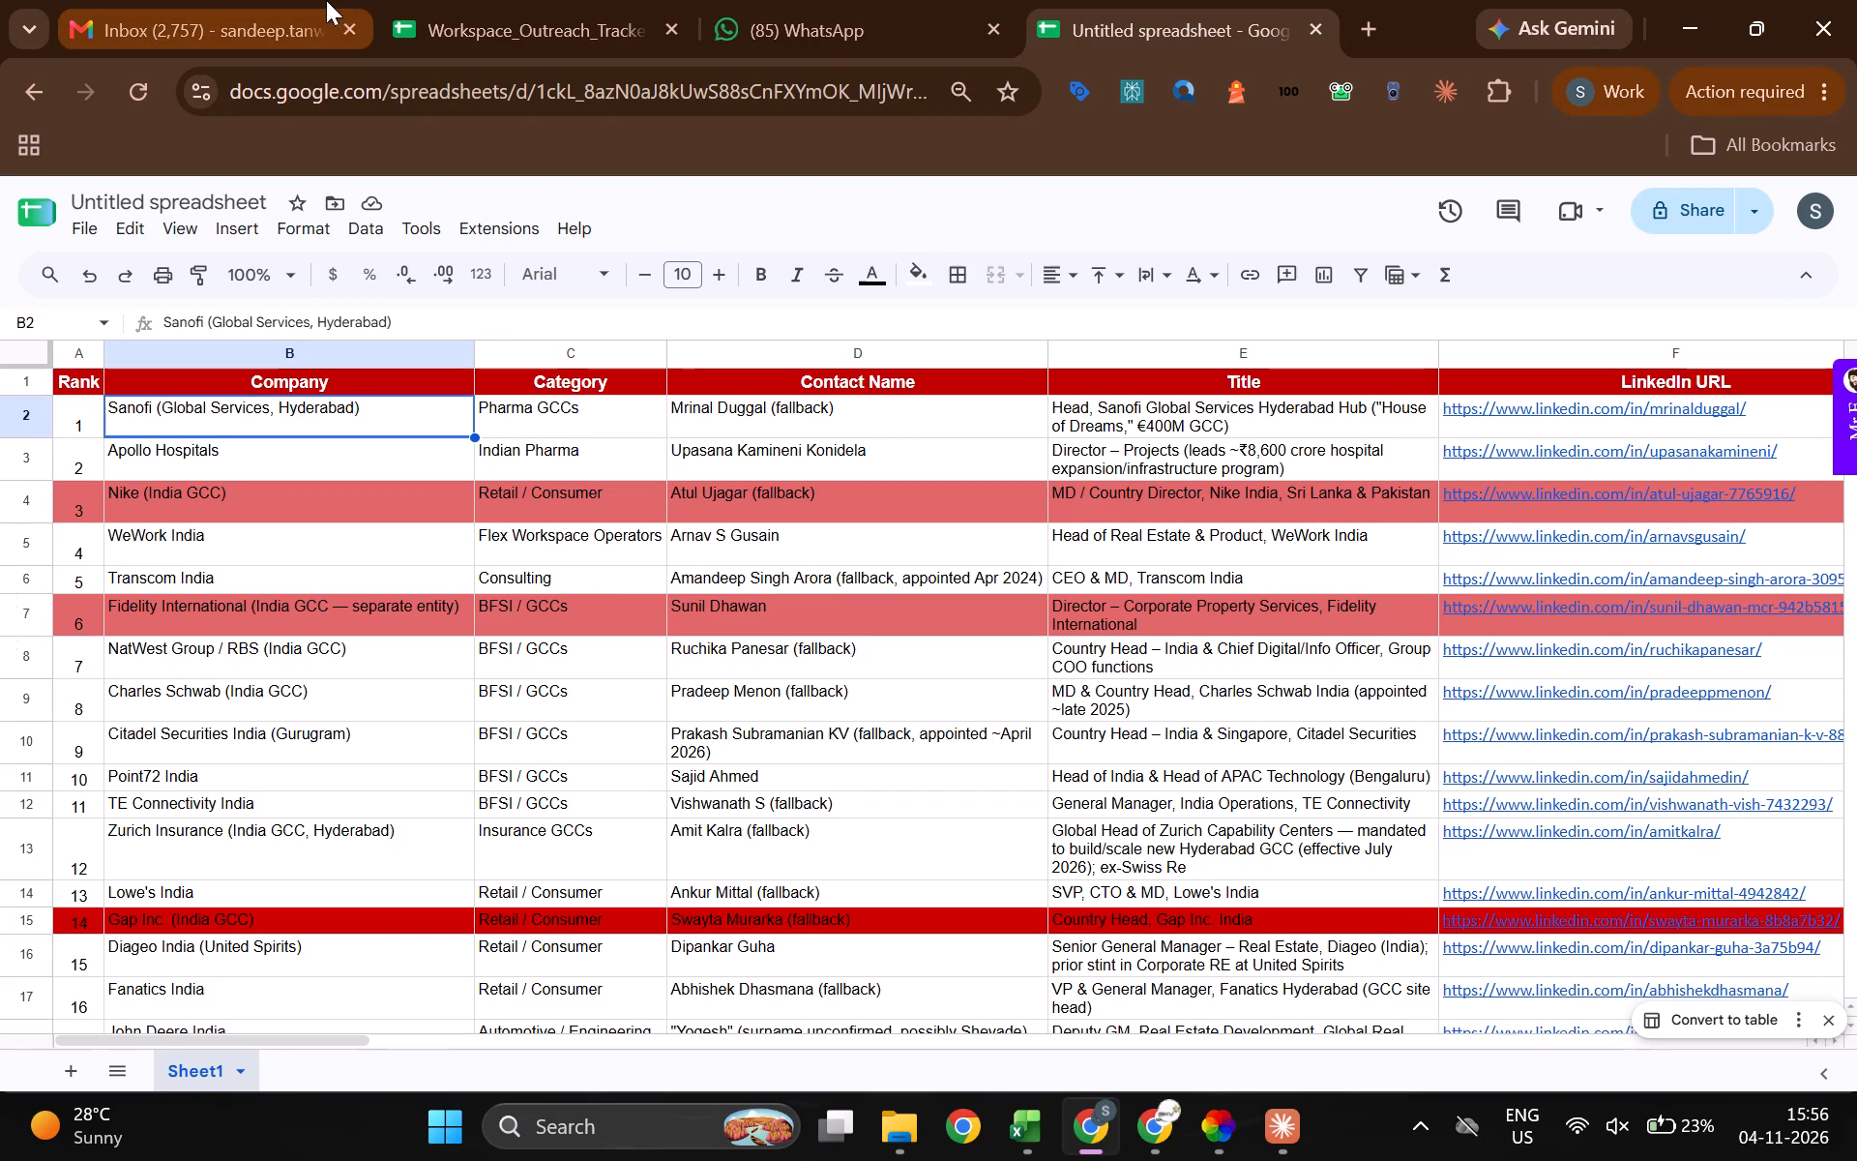
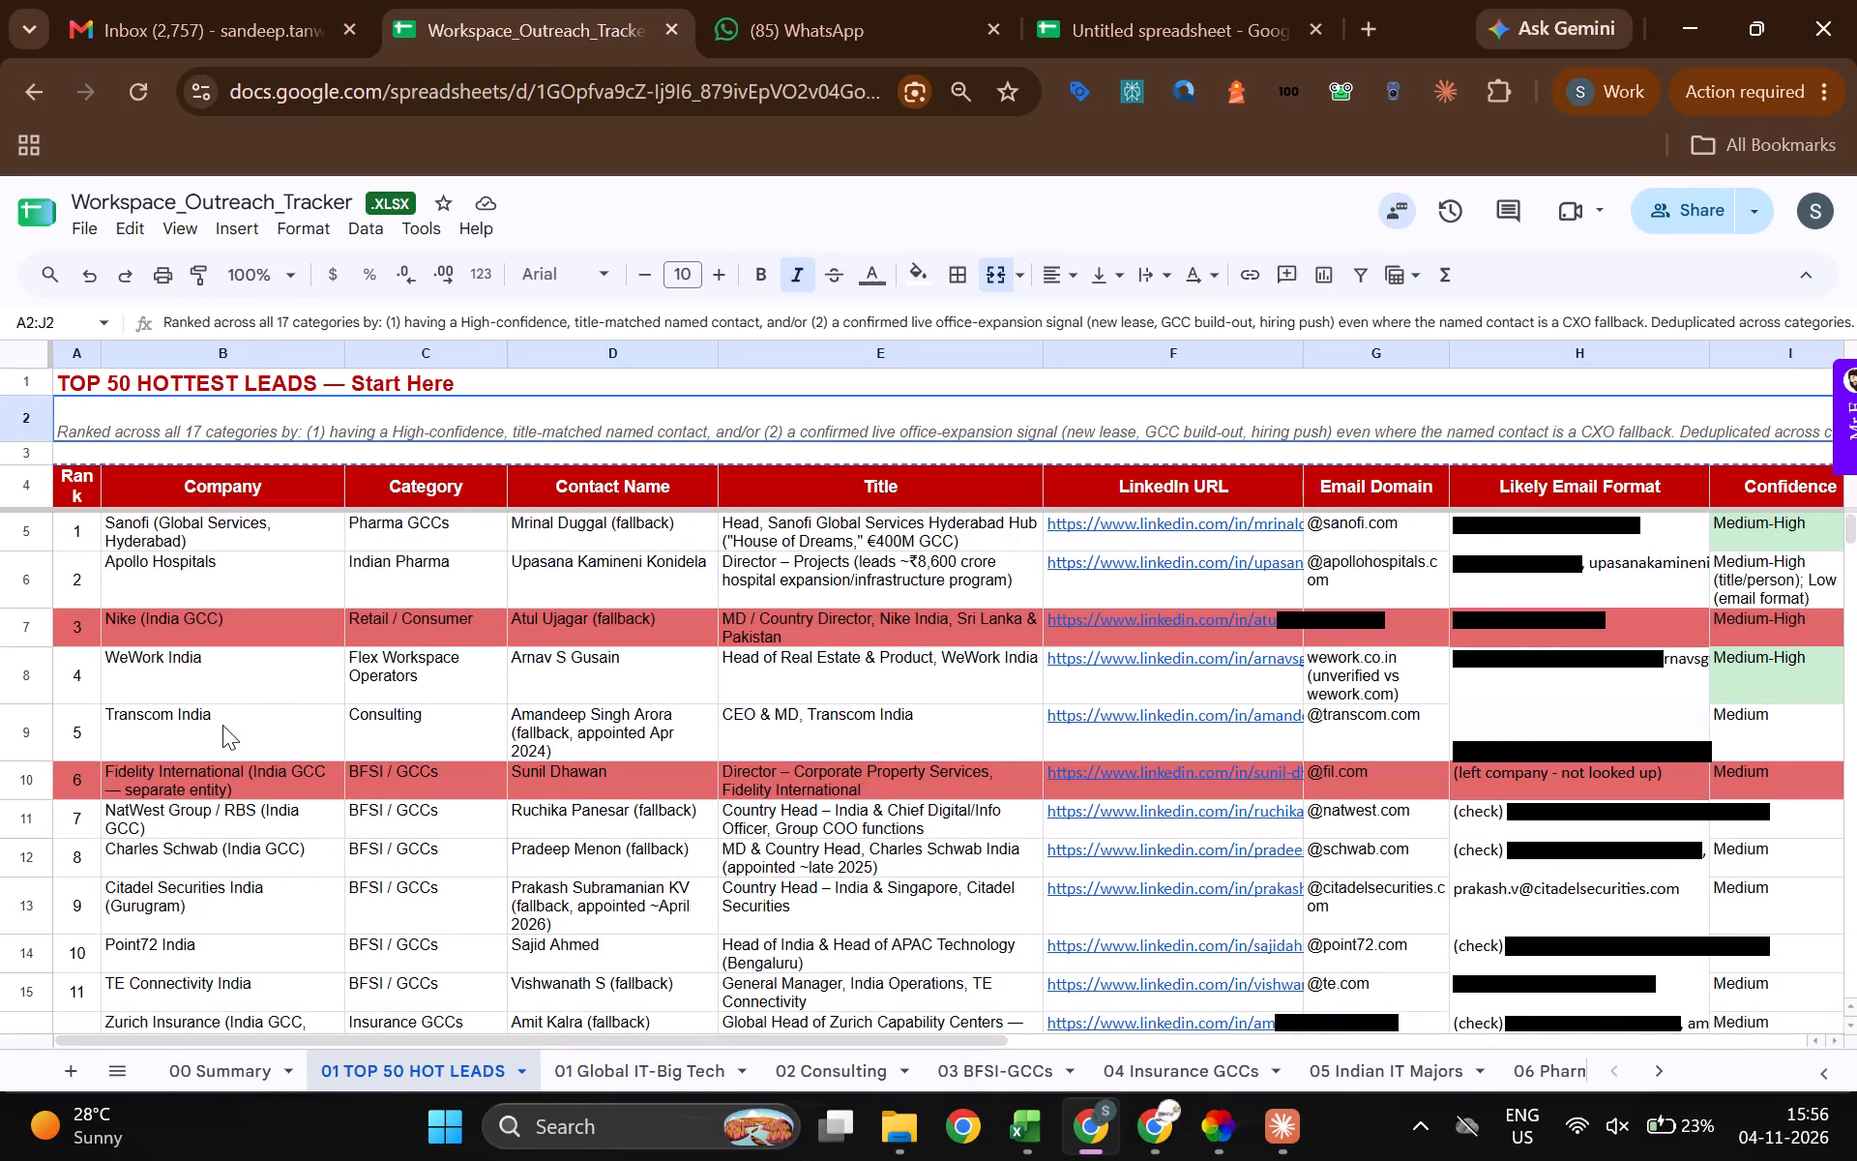
Review the first leads in the tracker's 01 TOP 50 HOT LEADS sheet, checking company, category, contact name, title, email domain and likely email.
left_click(222, 725)
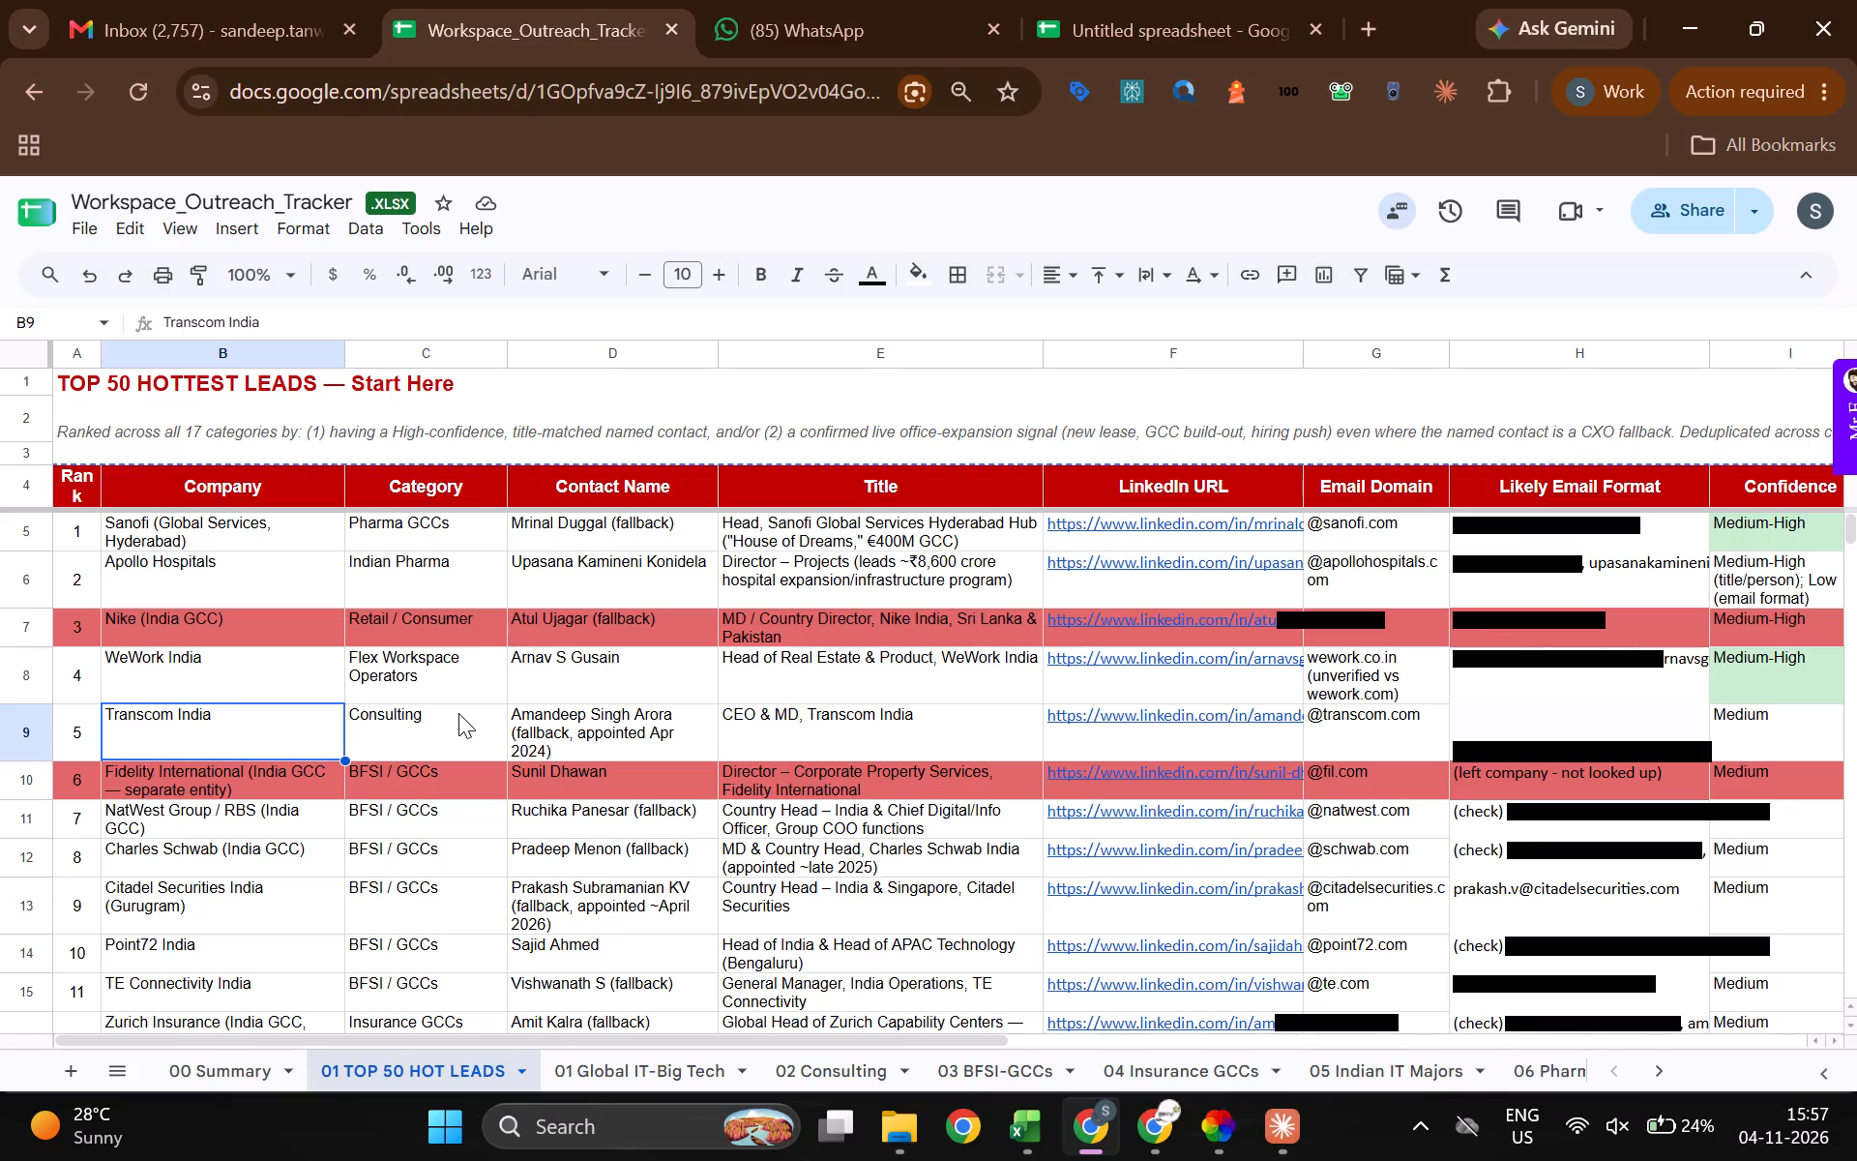
left_click(315, 672)
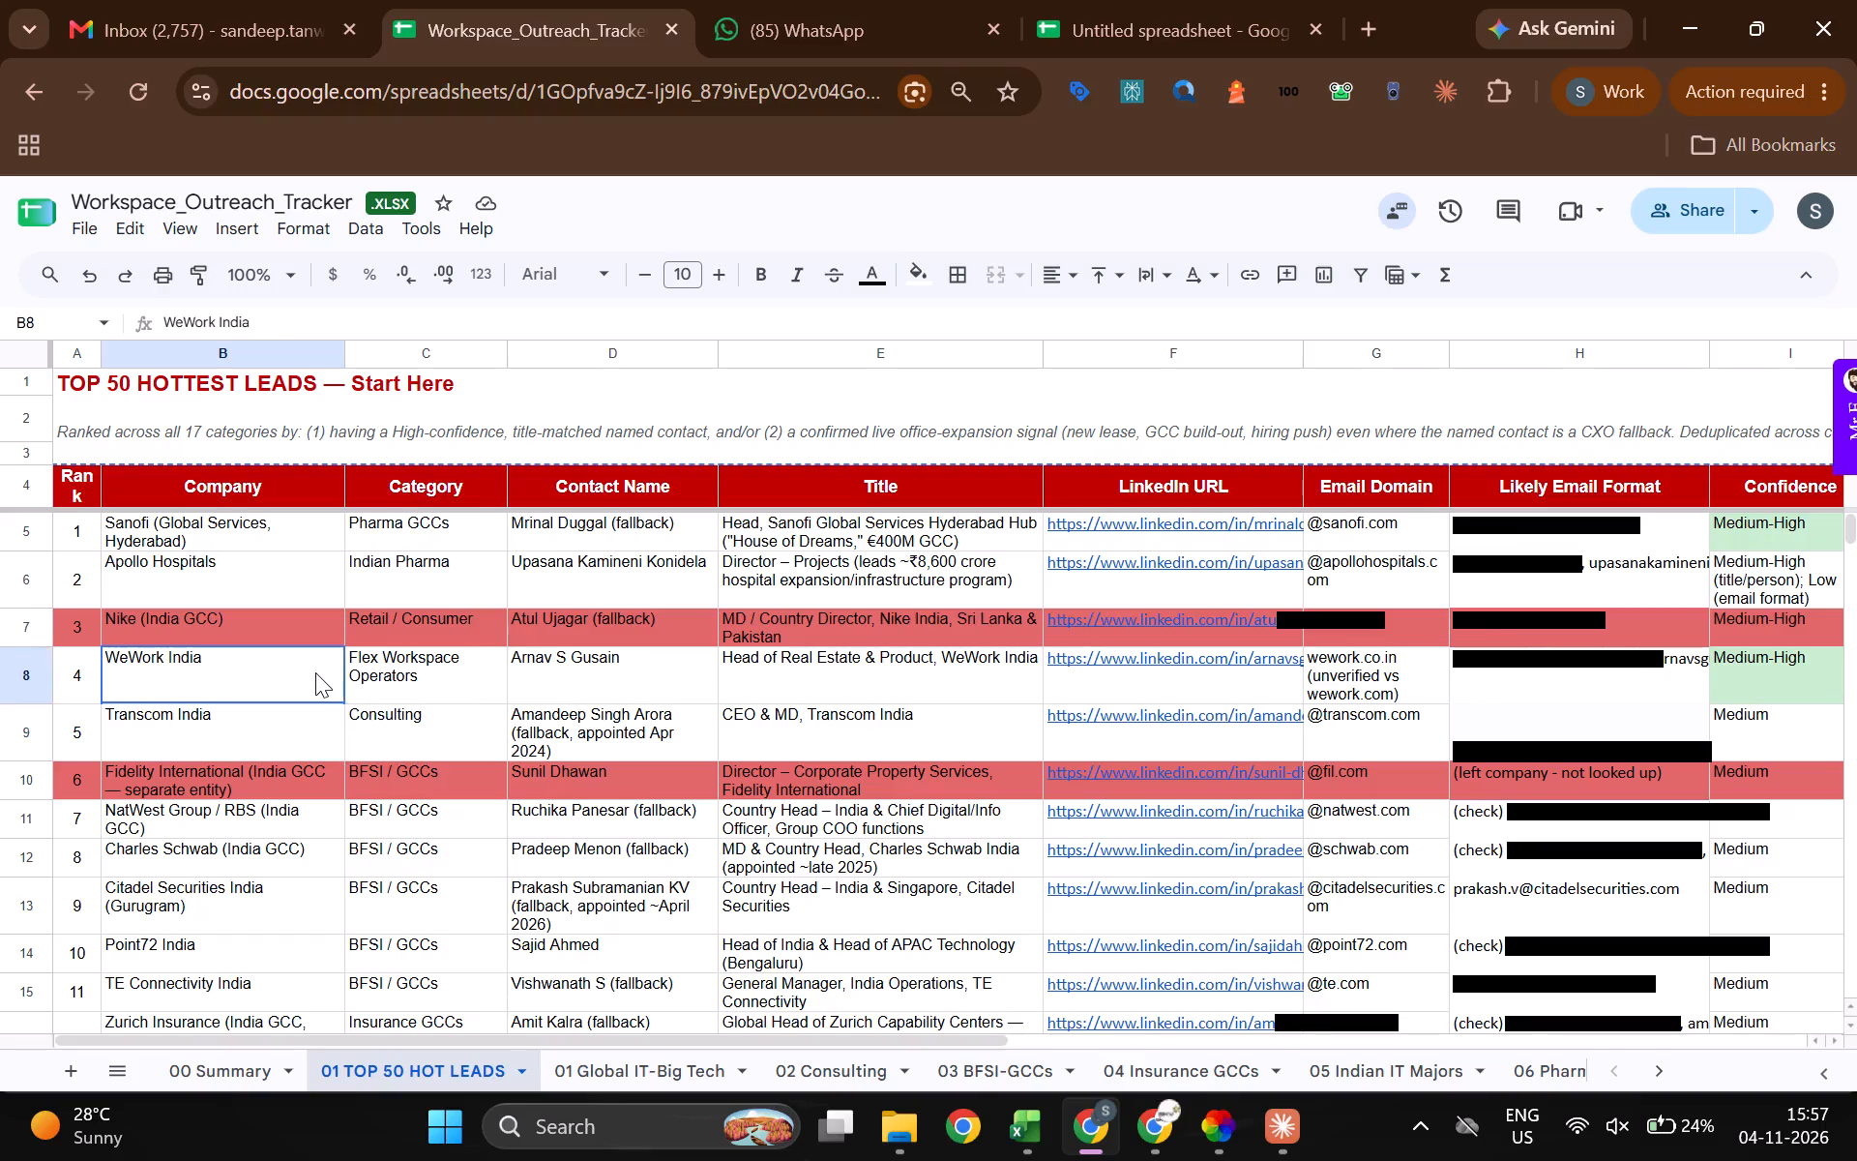
left_click(274, 561)
left_click(295, 536)
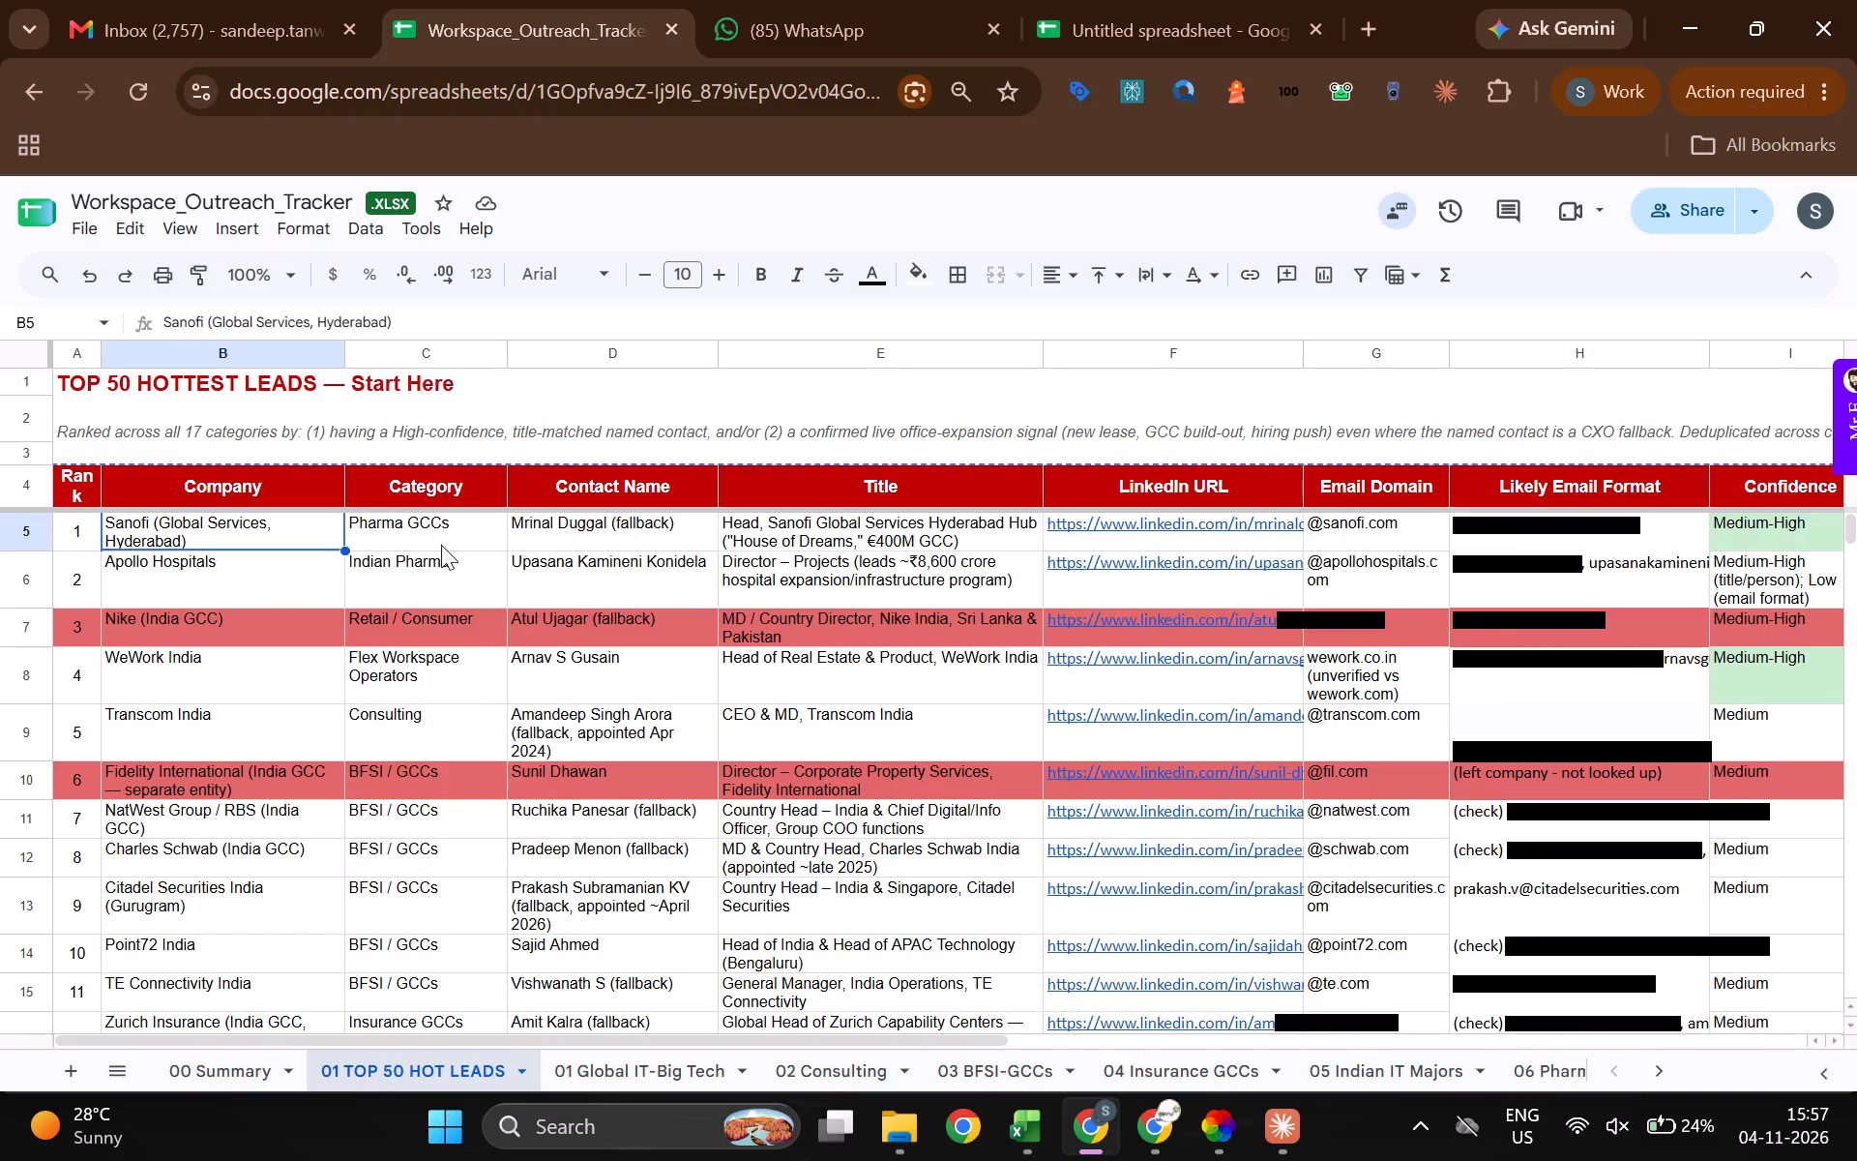
left_click(441, 545)
left_click(600, 553)
left_click(584, 547)
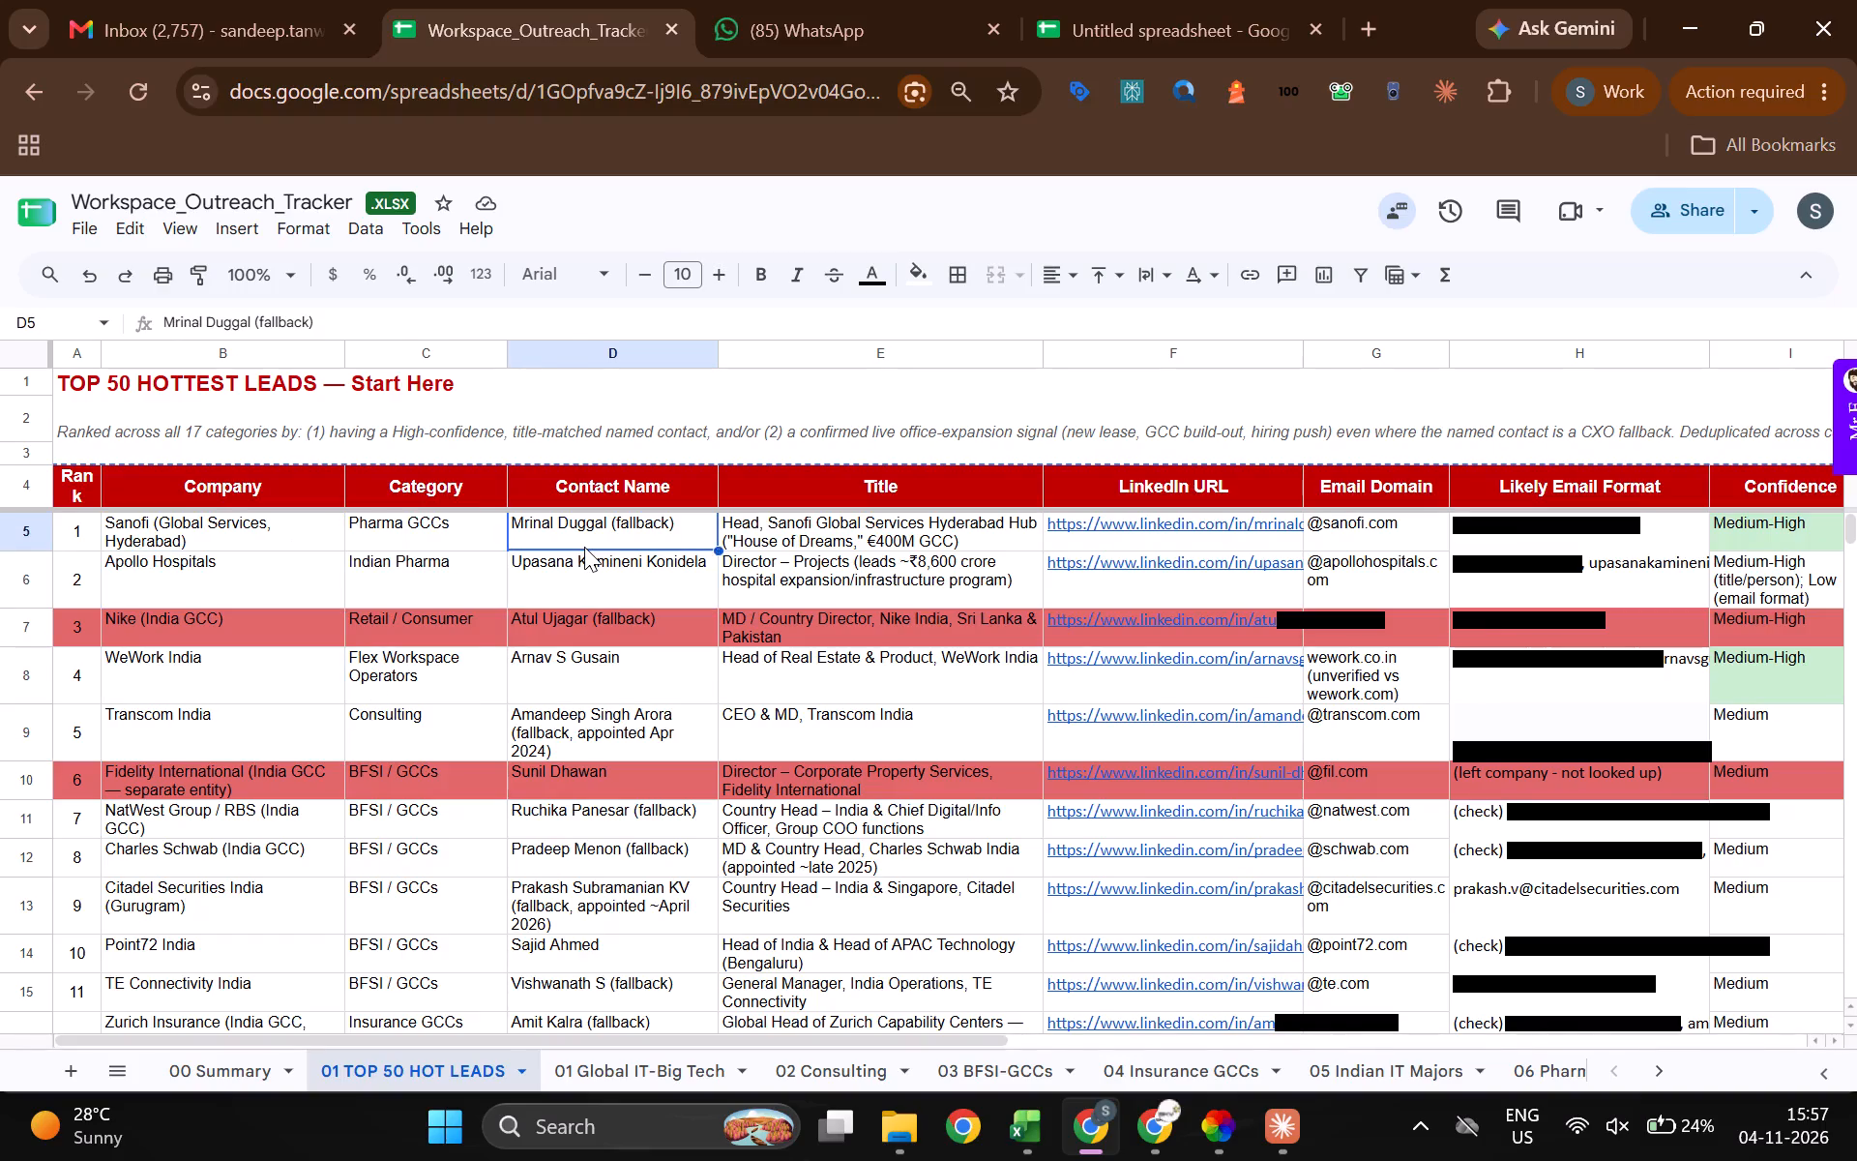
left_click(745, 549)
left_click(769, 568)
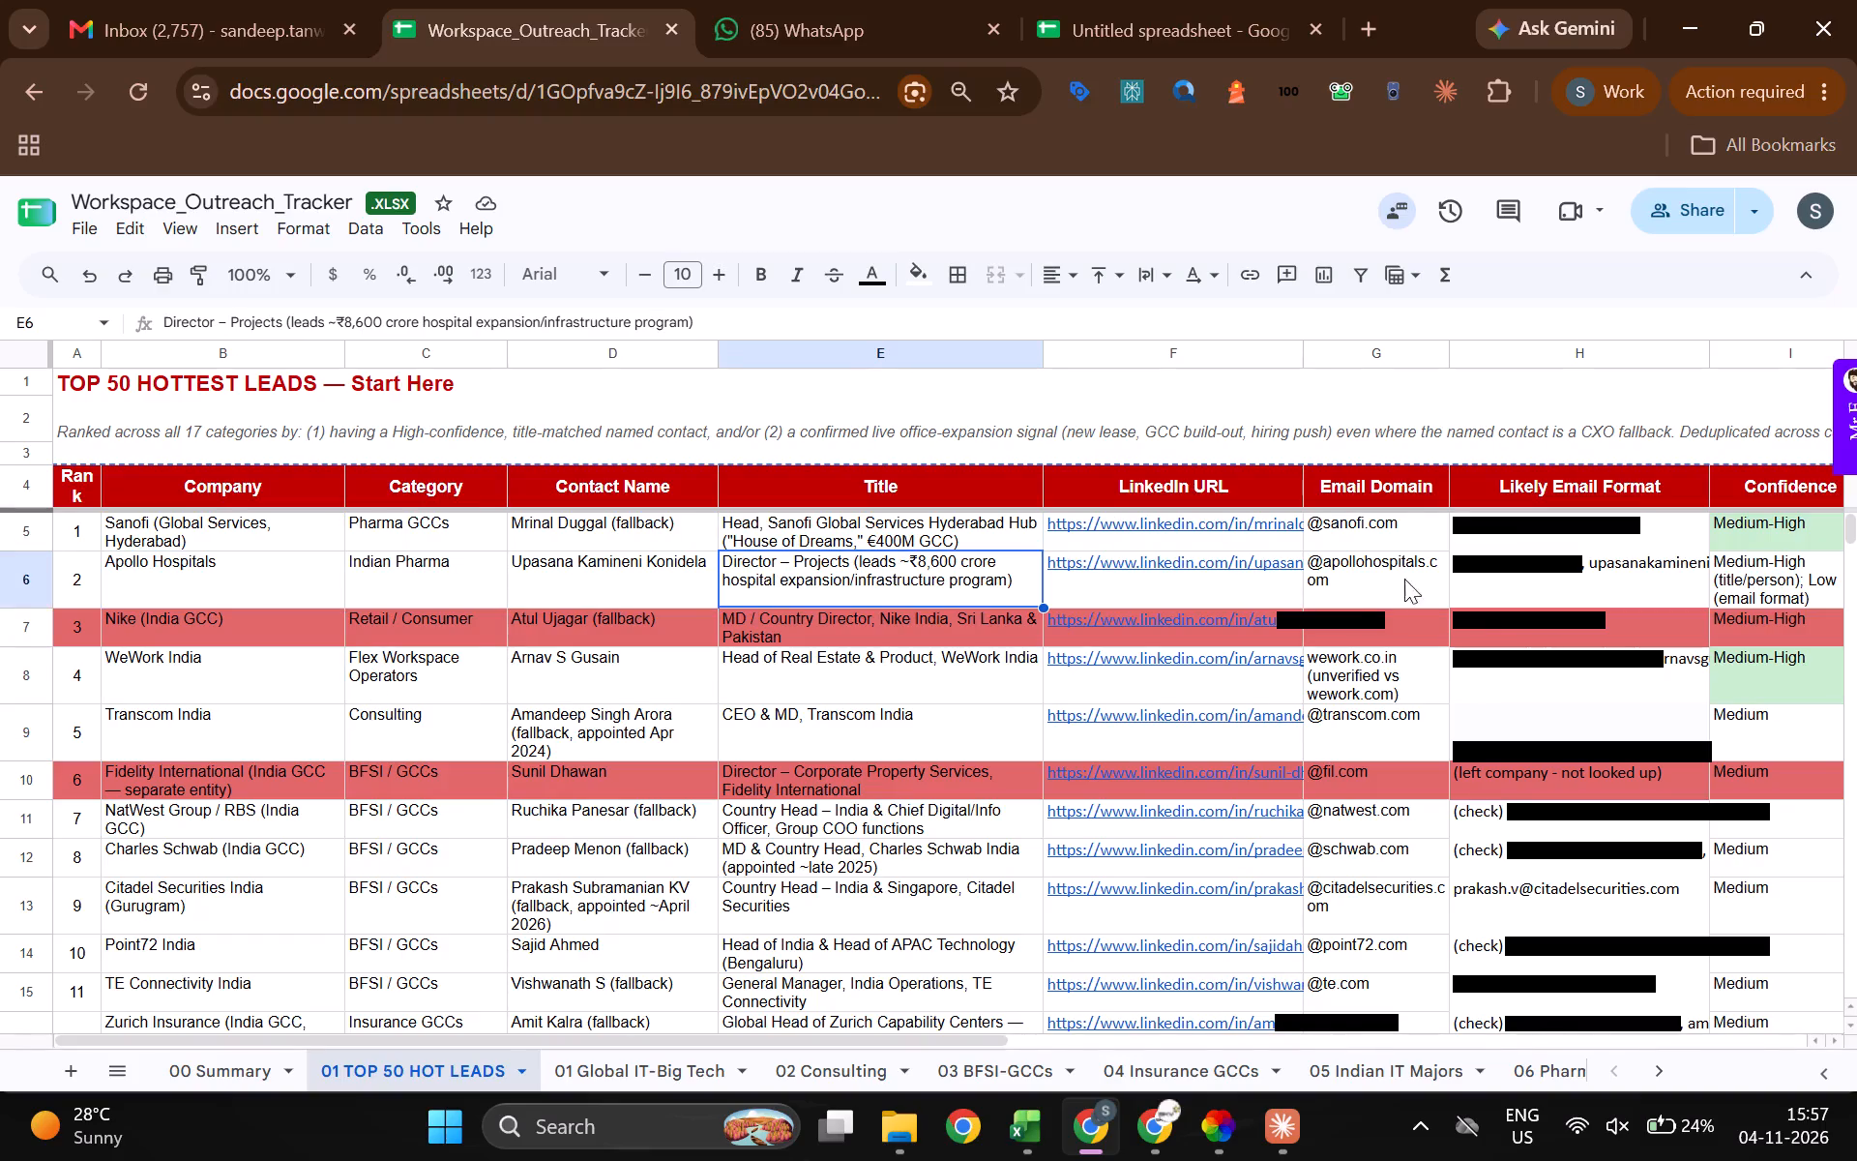
left_click(1400, 514)
left_click(1407, 572)
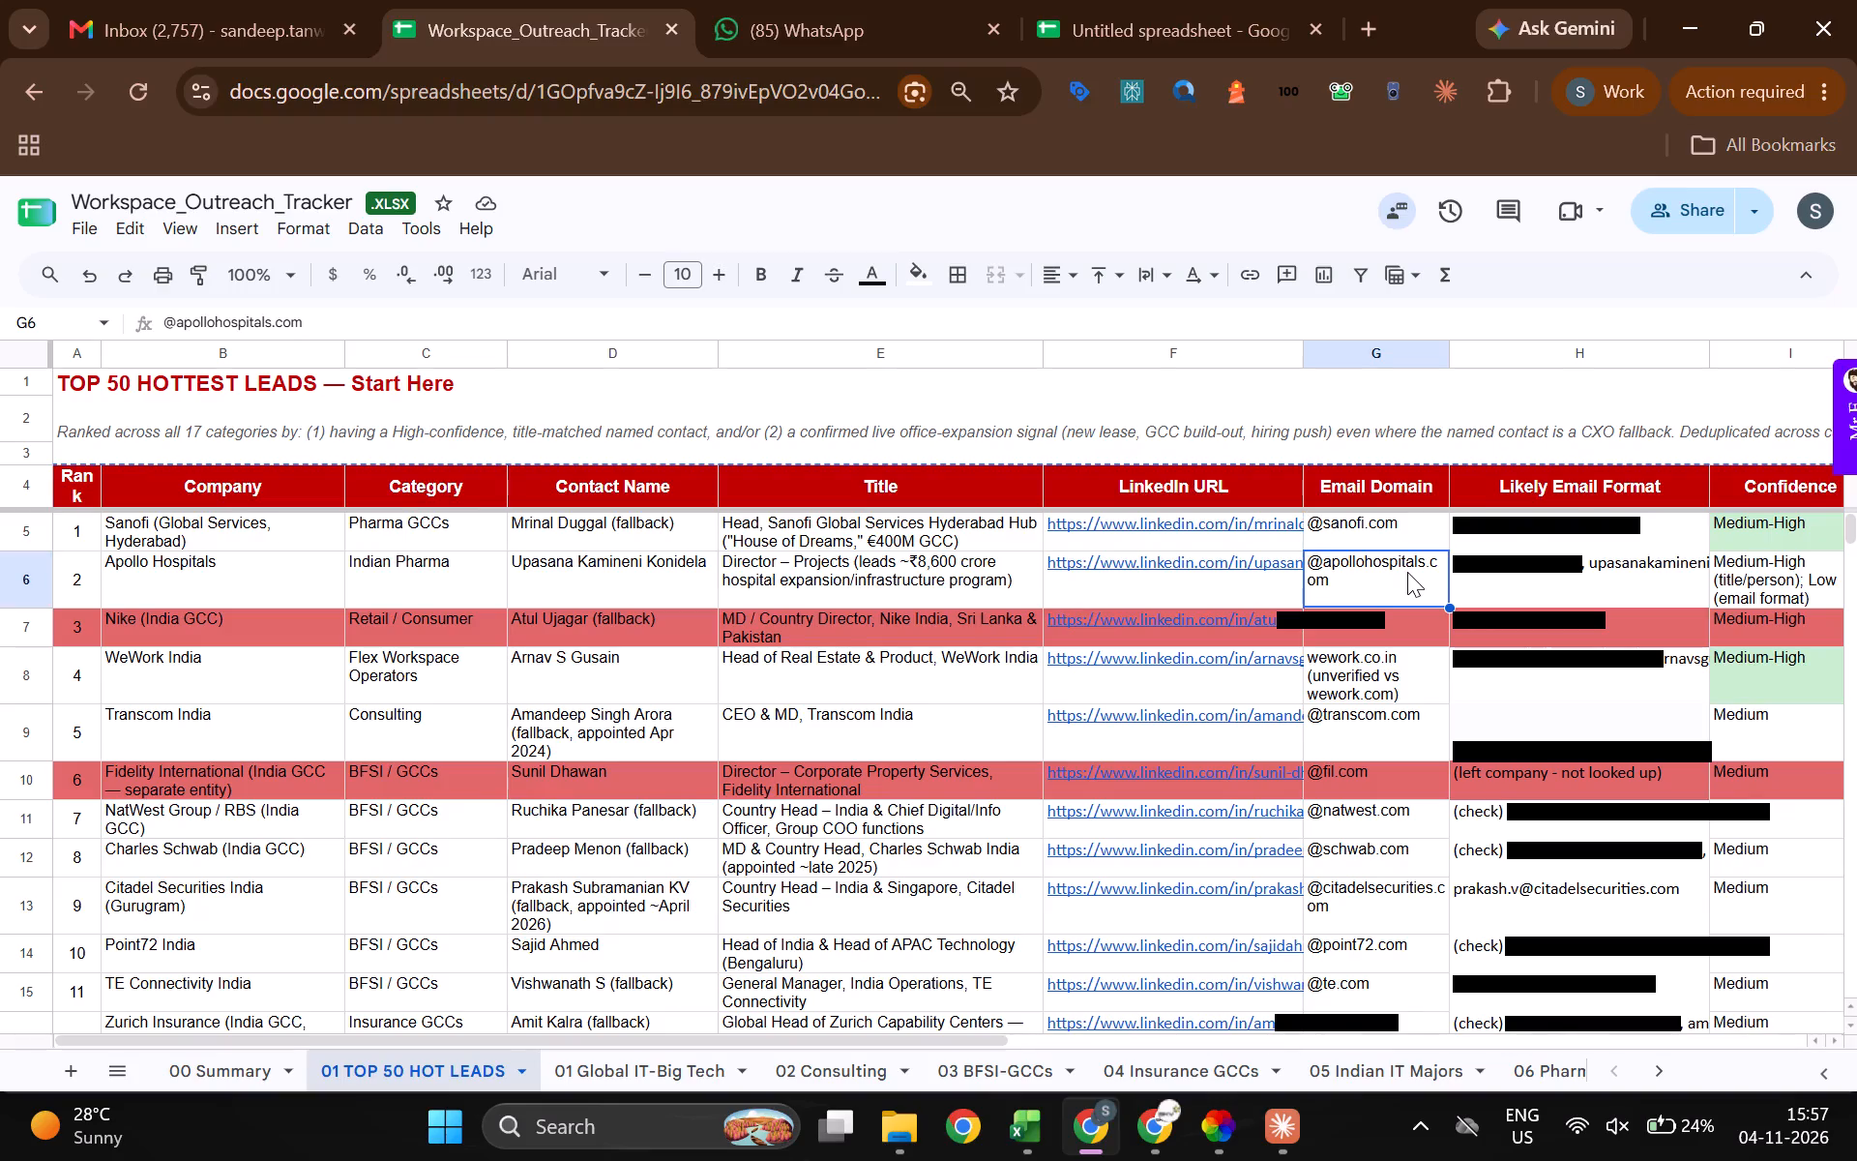
left_click(1515, 523)
left_click(1531, 555)
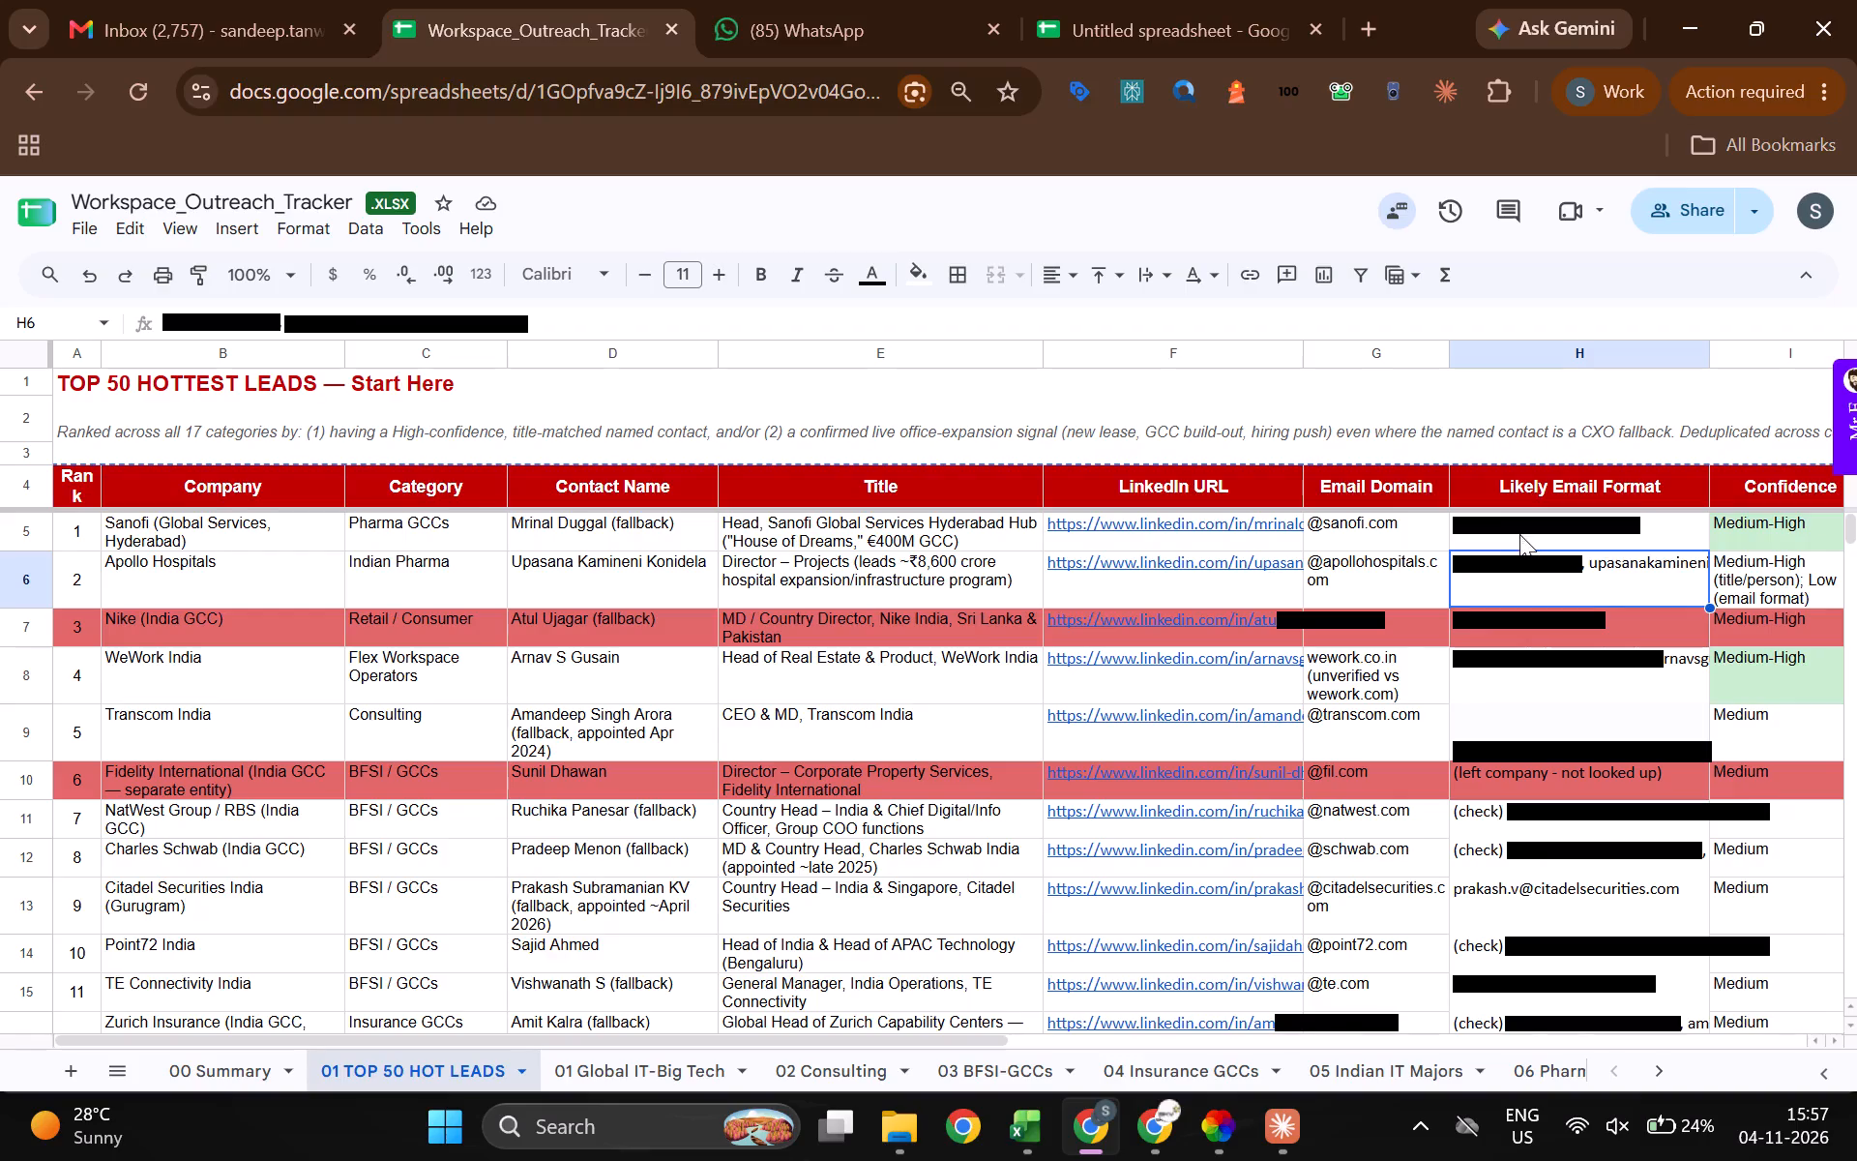
left_click(1519, 534)
left_click(1337, 527)
left_click(1346, 568)
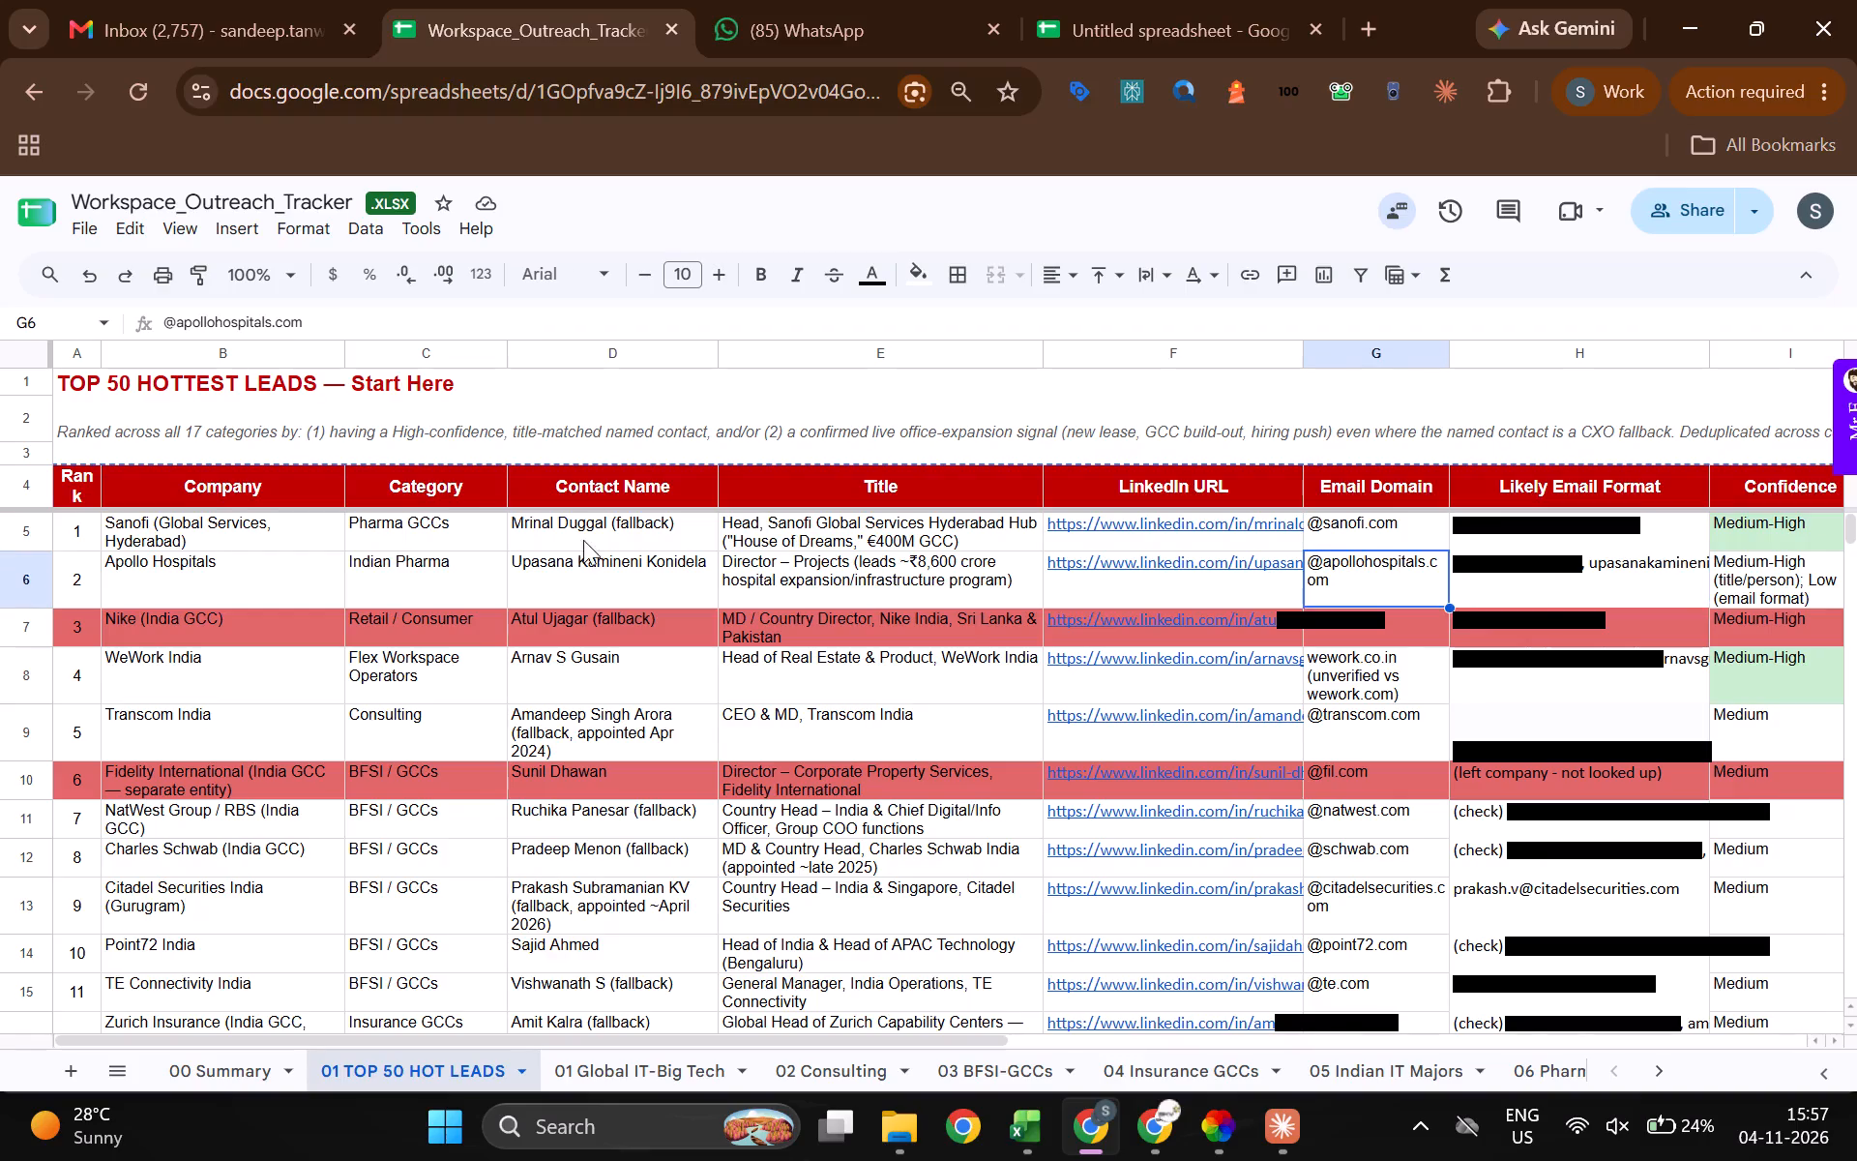
left_click(550, 524)
left_click(565, 555)
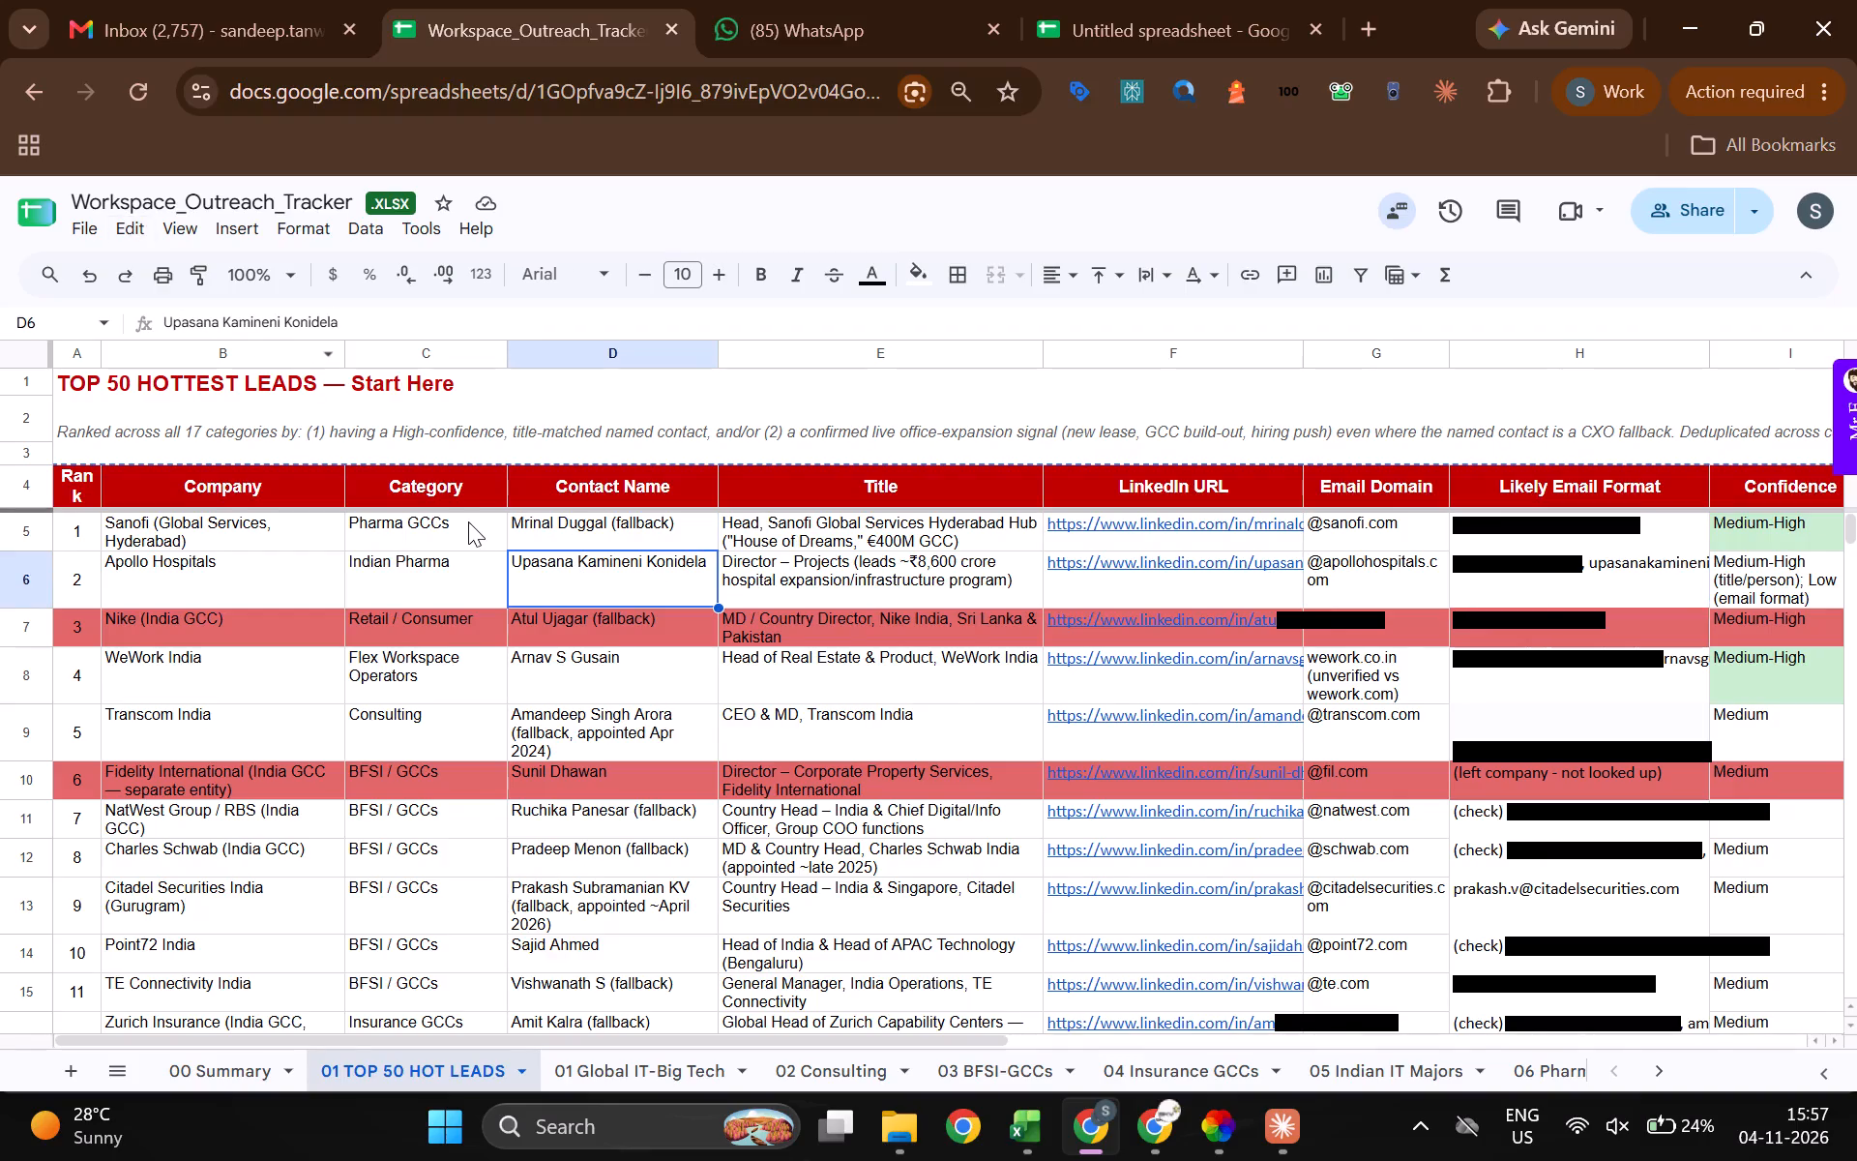
Inspect the Likely Email Format entries for the first leads, including Sanofi, Apollo Hospitals and WeWork India.
scroll(468, 521, "down", 7)
scroll(468, 521, "right", 1)
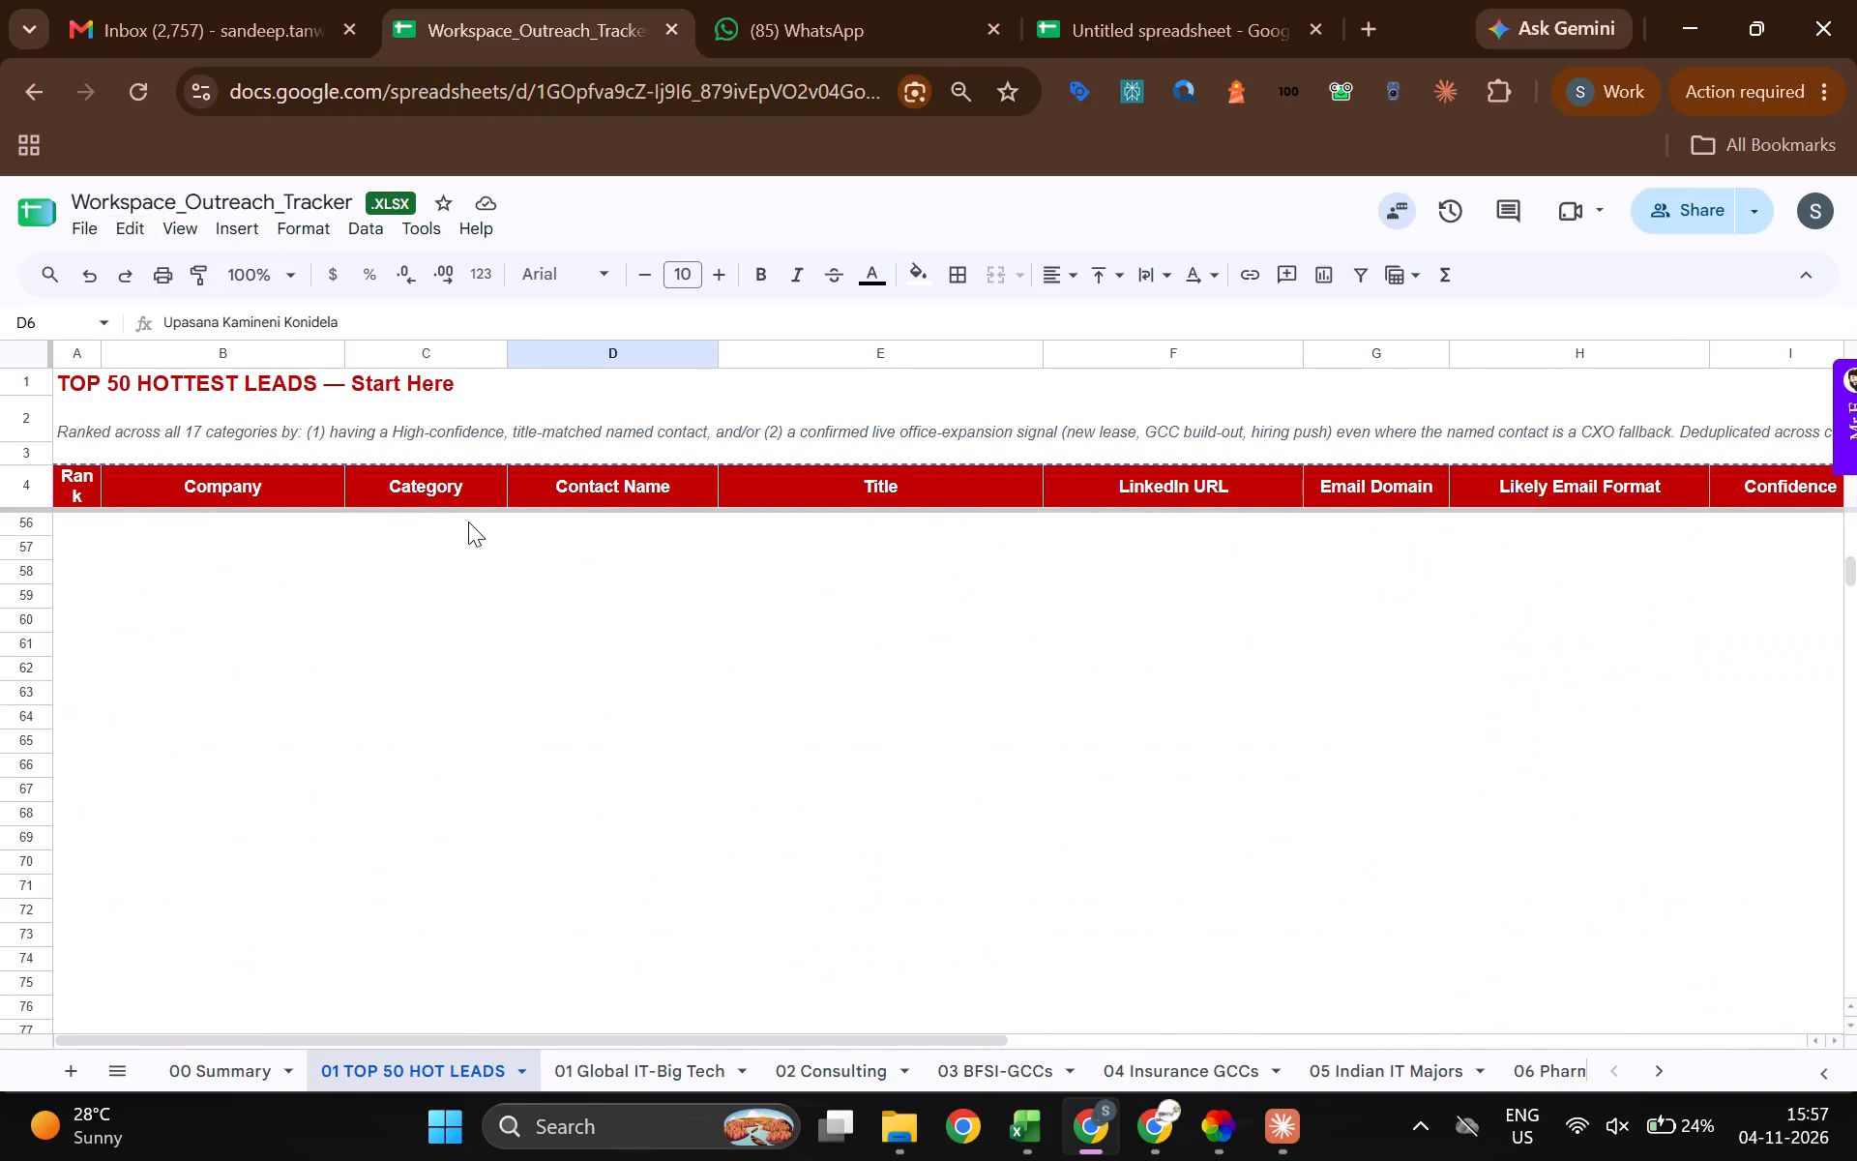
scroll(468, 521, "right", 1)
scroll(468, 521, "up", 10)
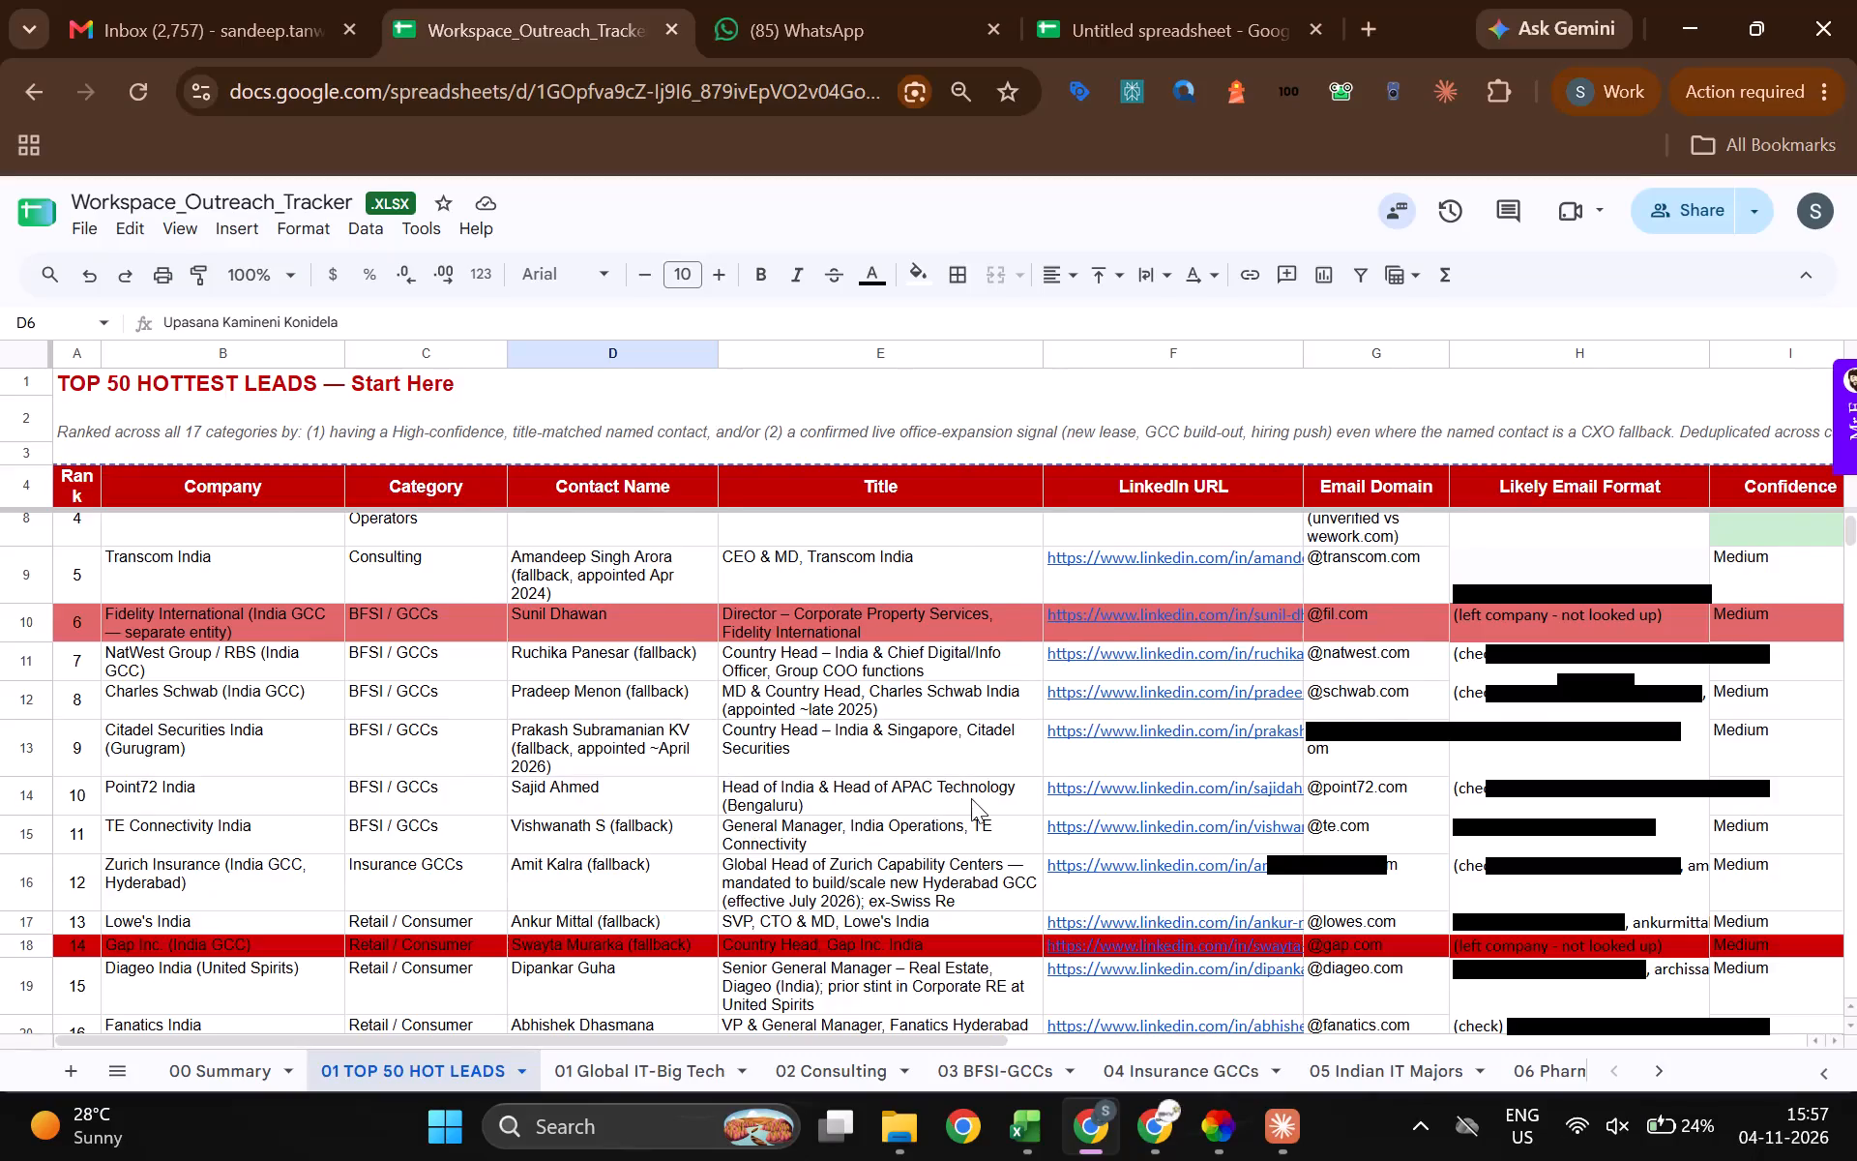
scroll(971, 798, "left", 1)
left_click(1228, 535)
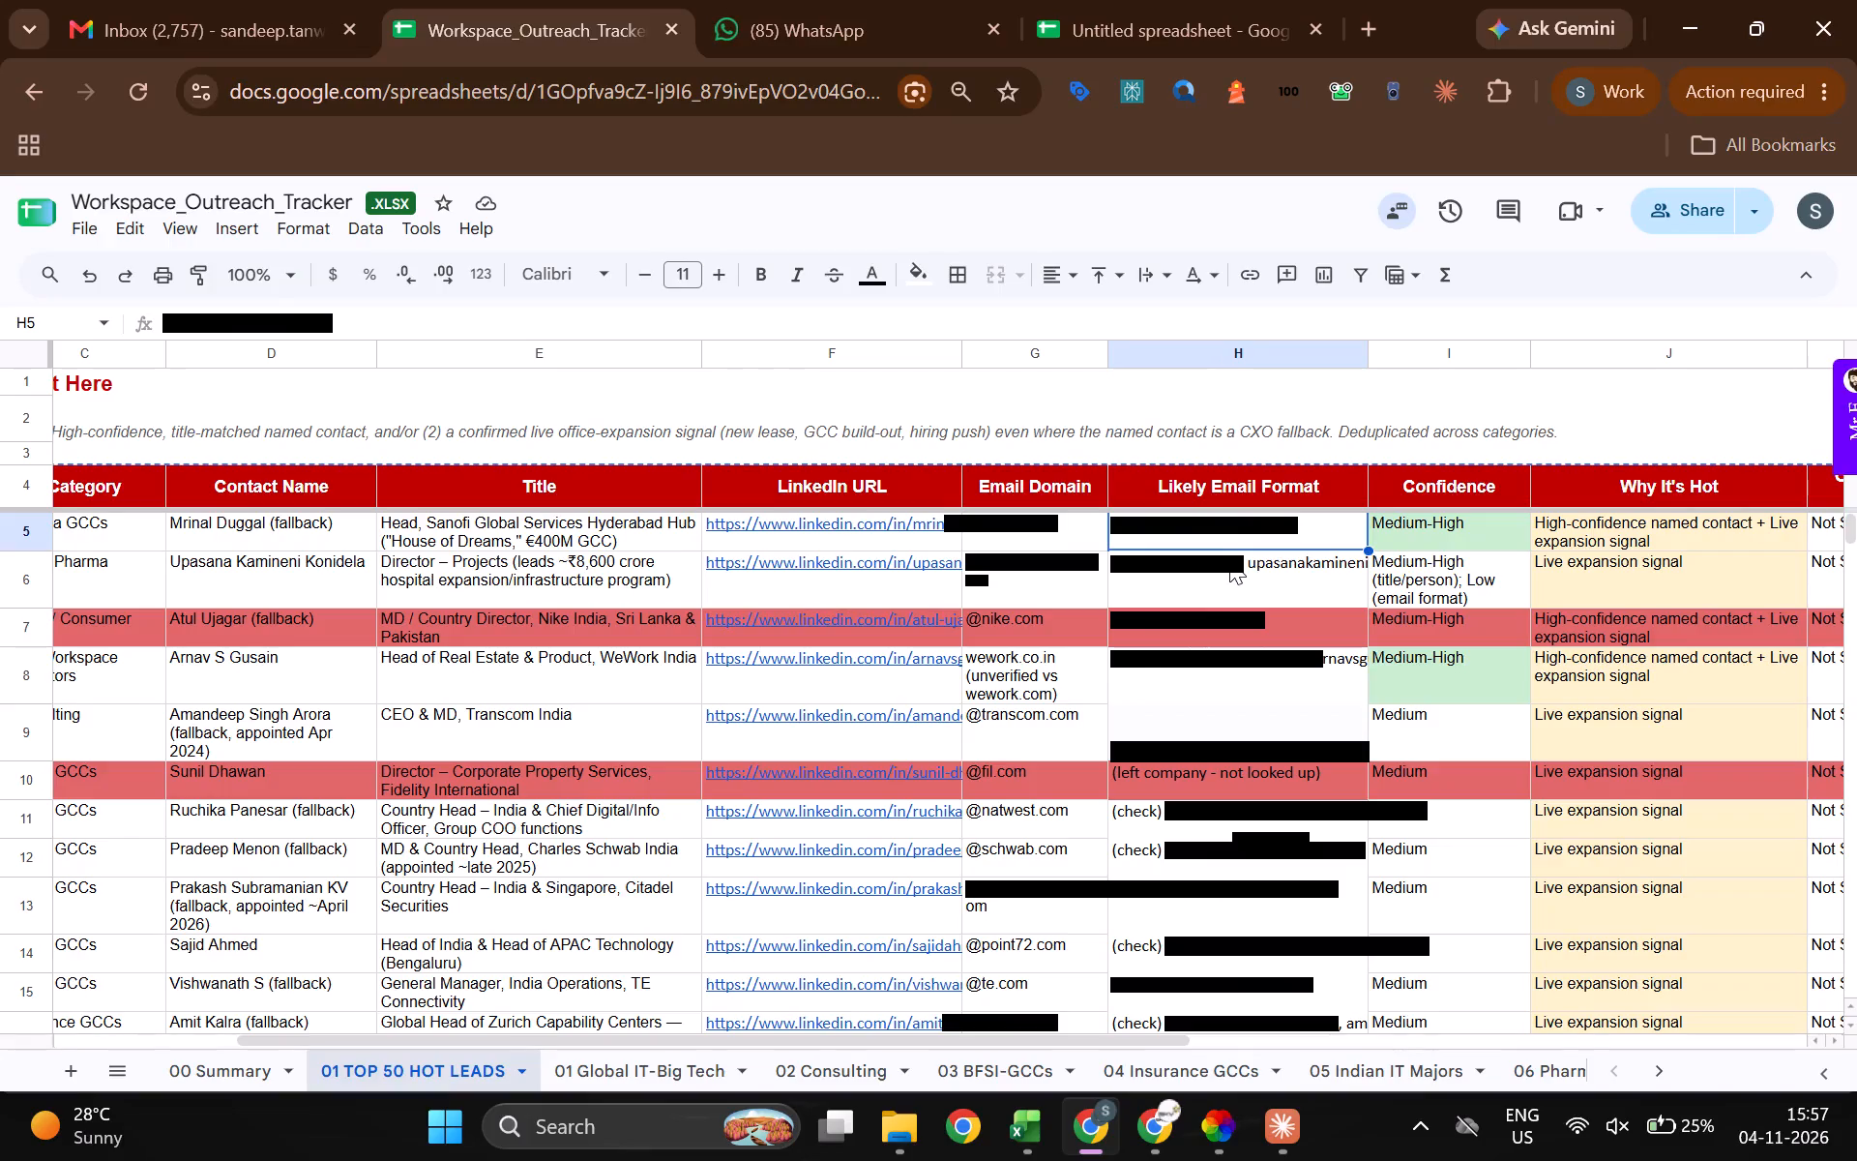
left_click(1229, 559)
left_click(1209, 700)
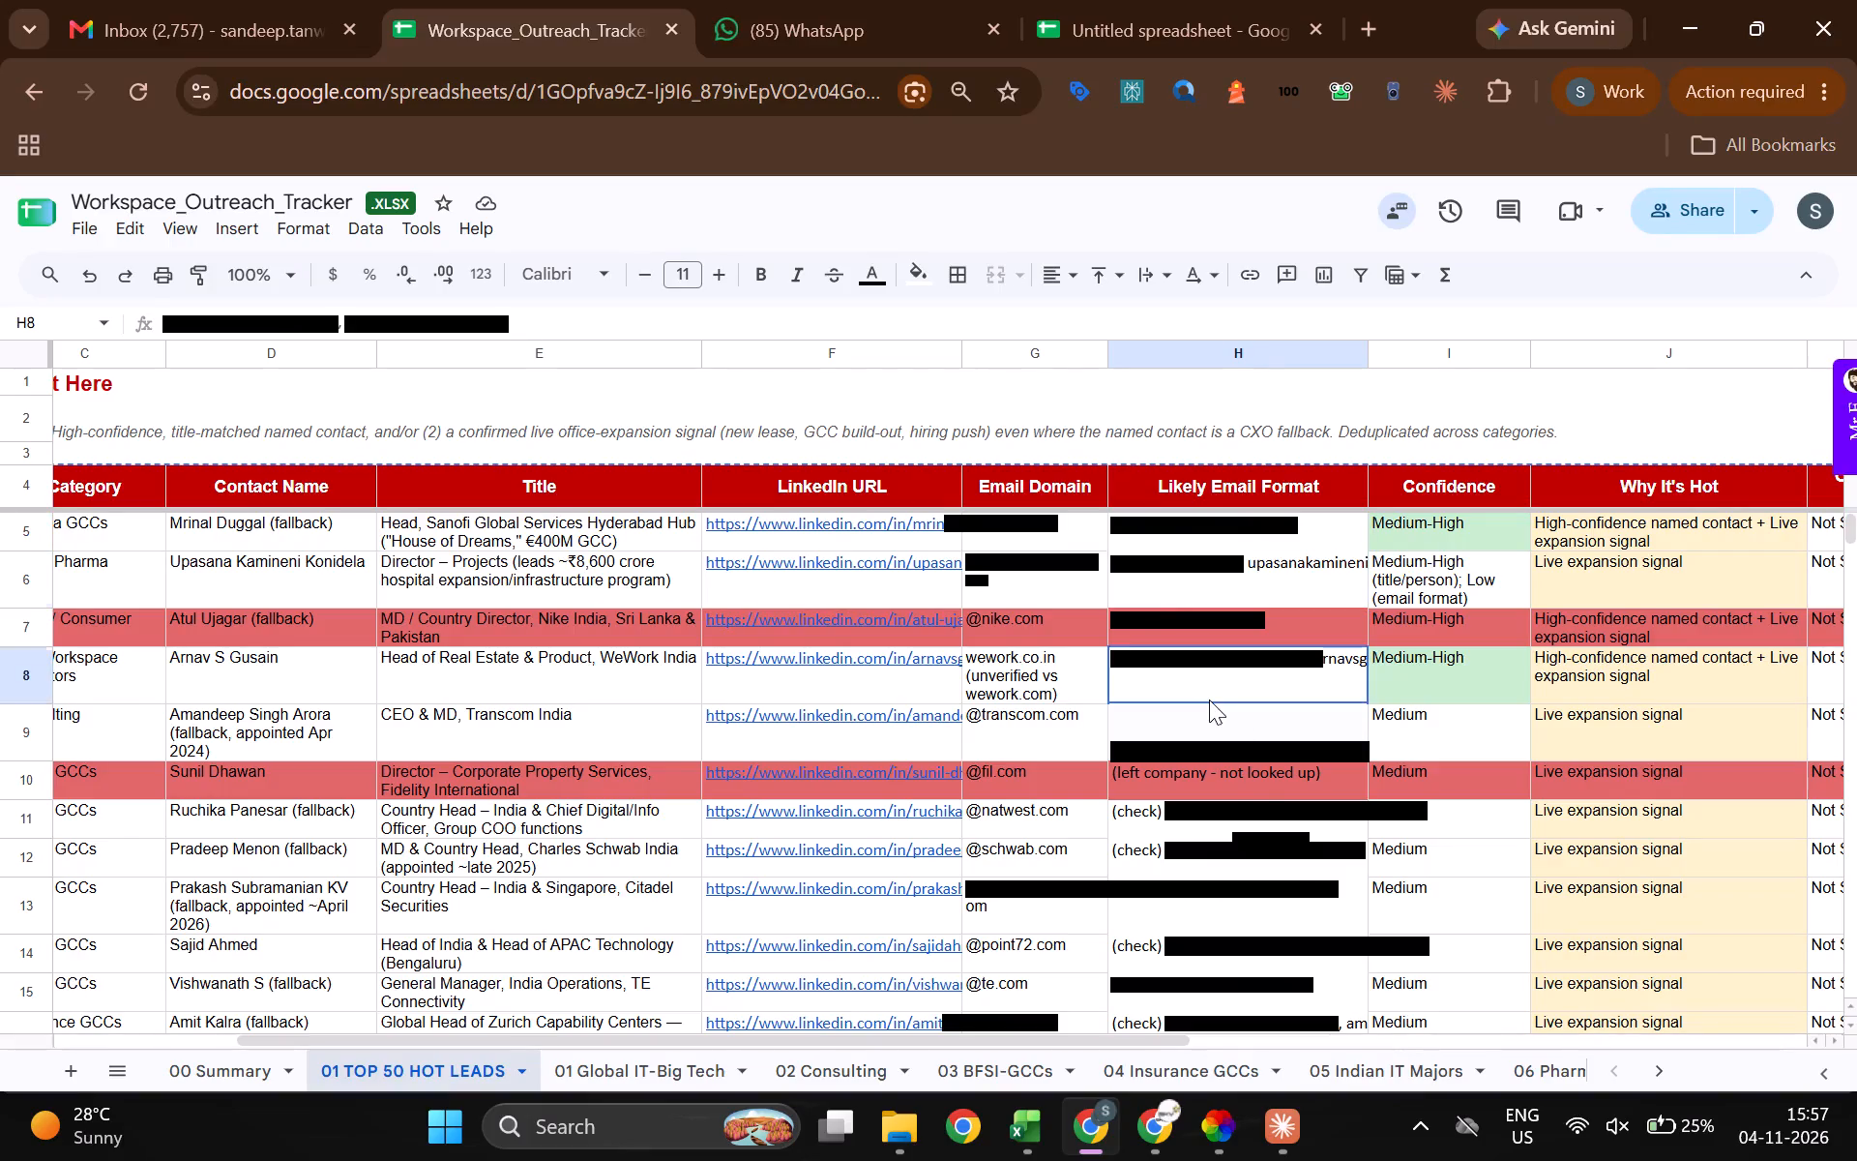
Set the font size of Transcom India's Likely Email Format cell to 10, comparing it with the neighbouring email cells.
left_click(1229, 739)
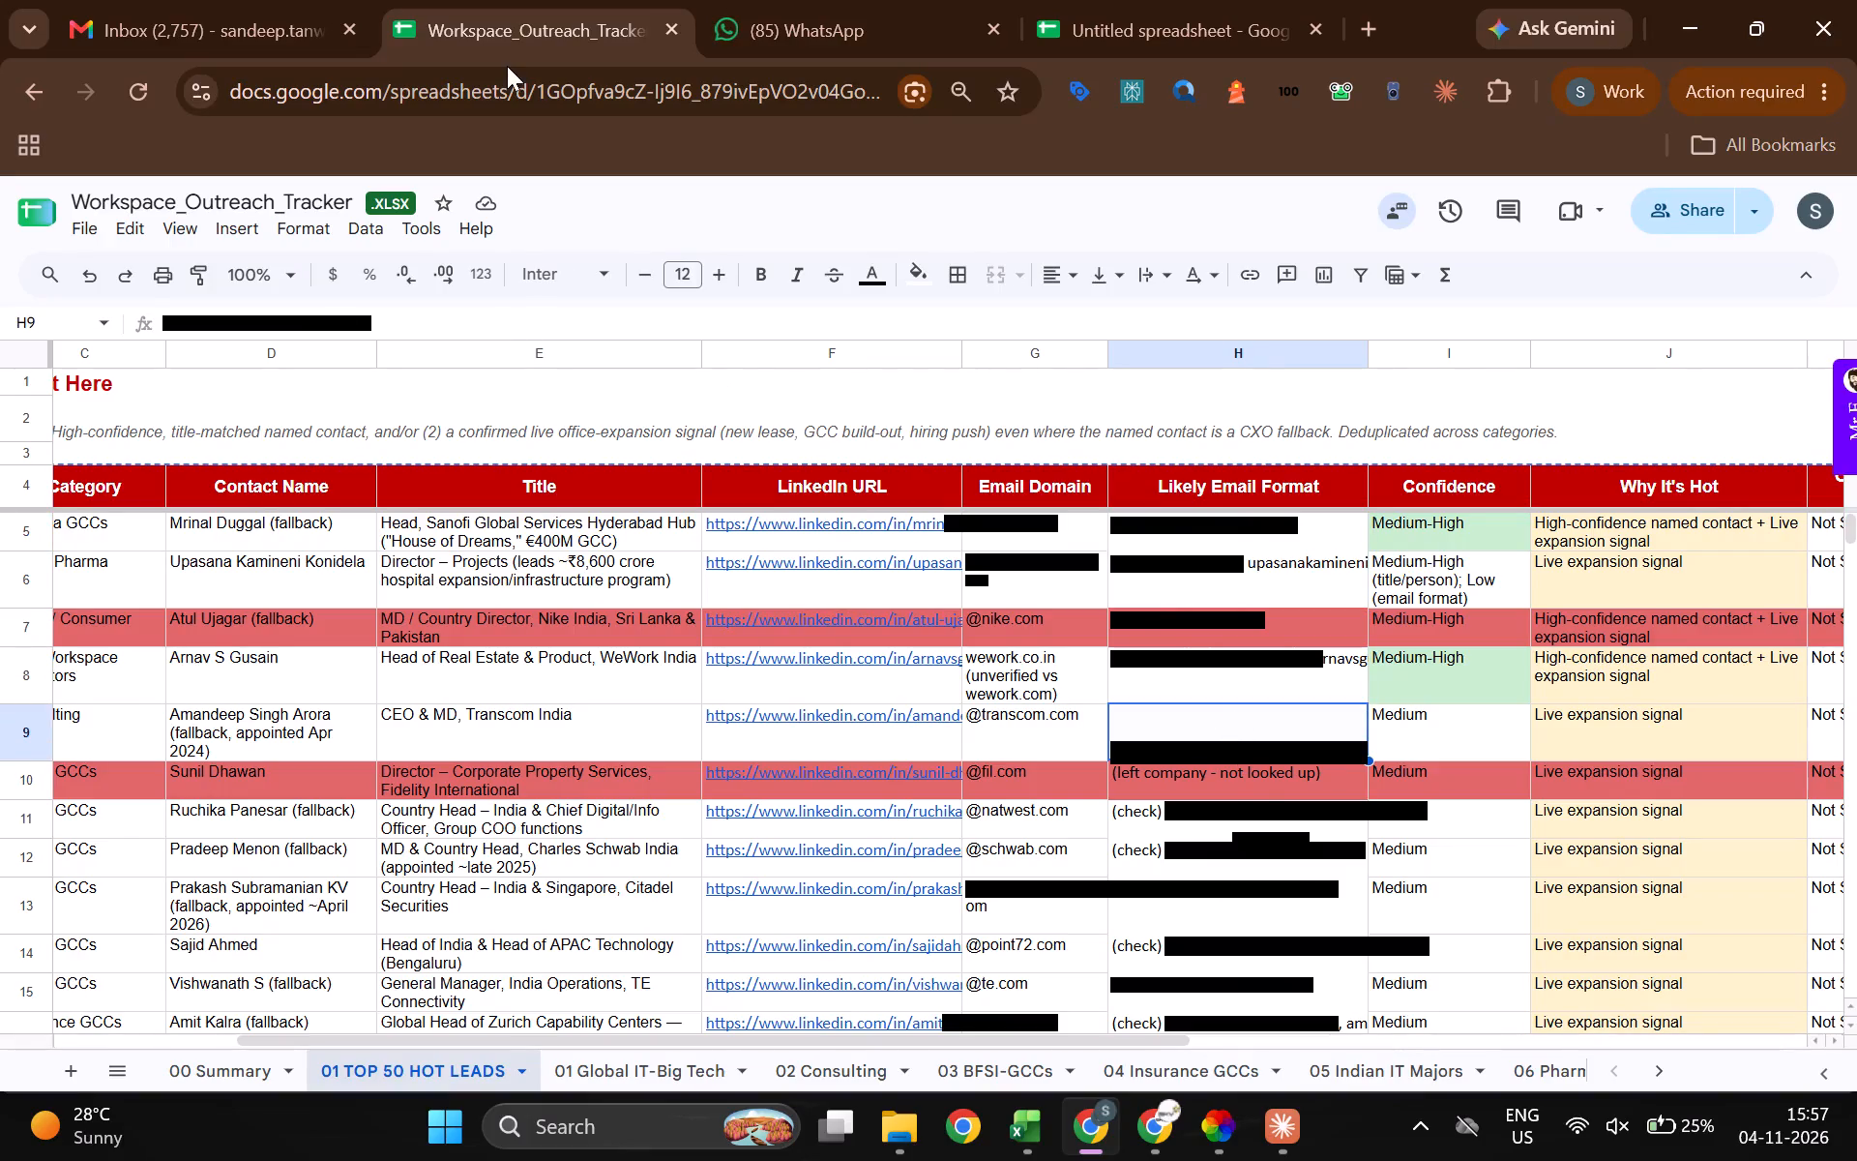
left_click(659, 268)
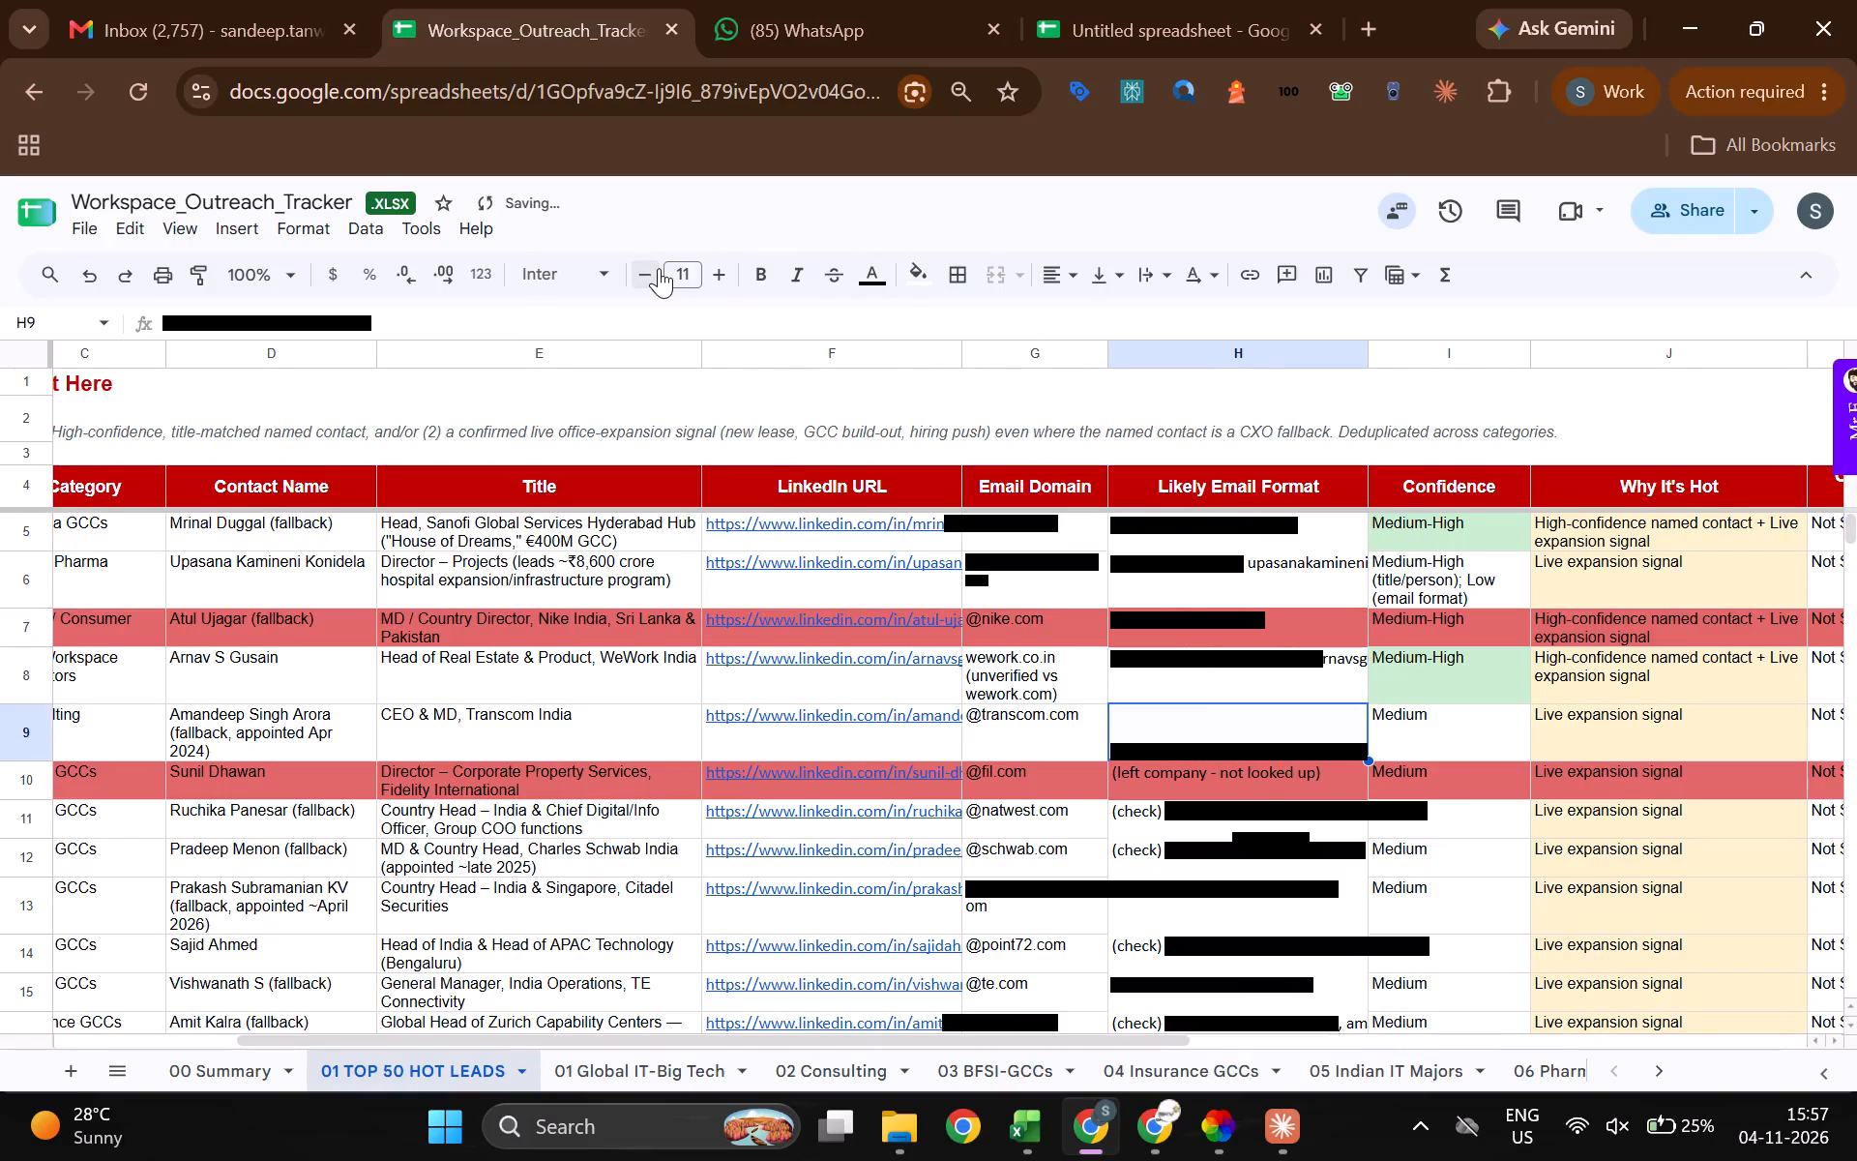
left_click(632, 271)
left_click(1222, 818)
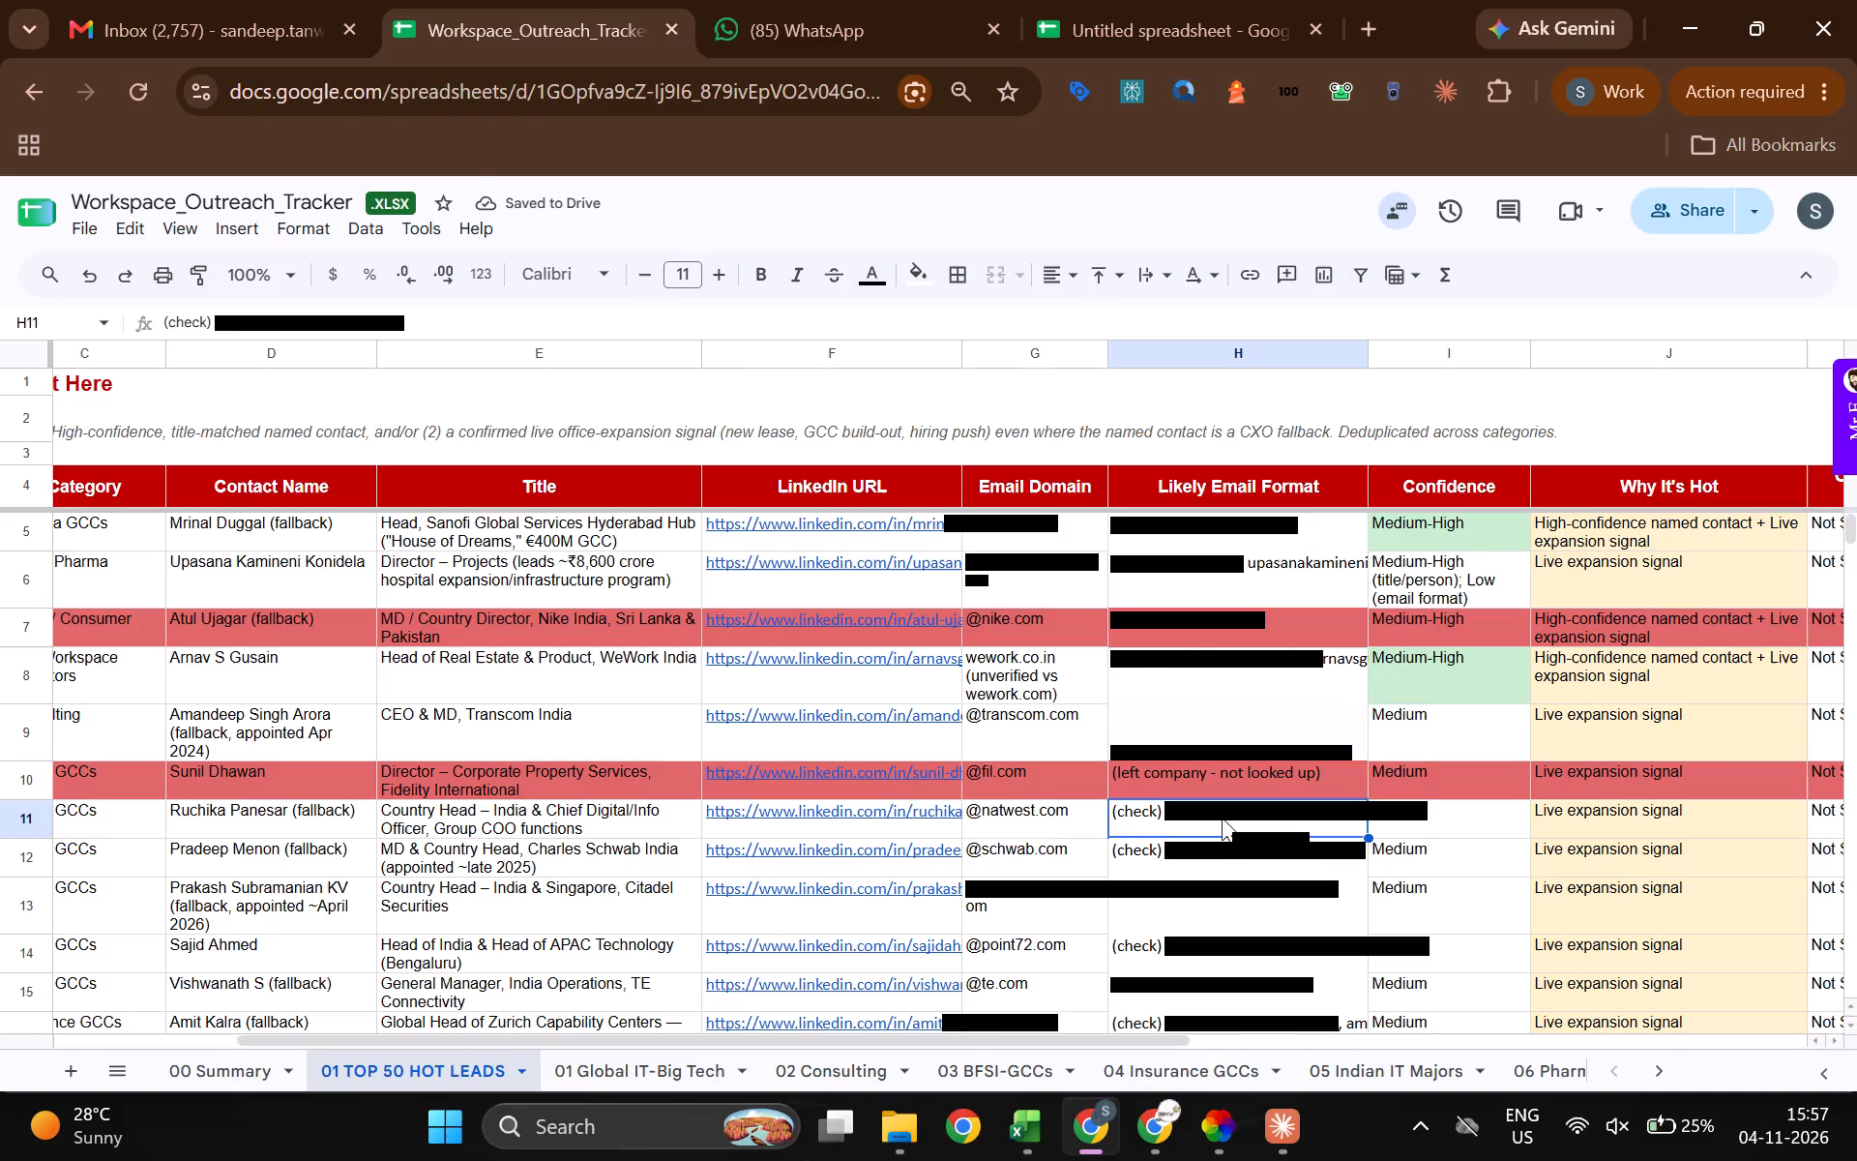
left_click(1188, 756)
left_click(1172, 833)
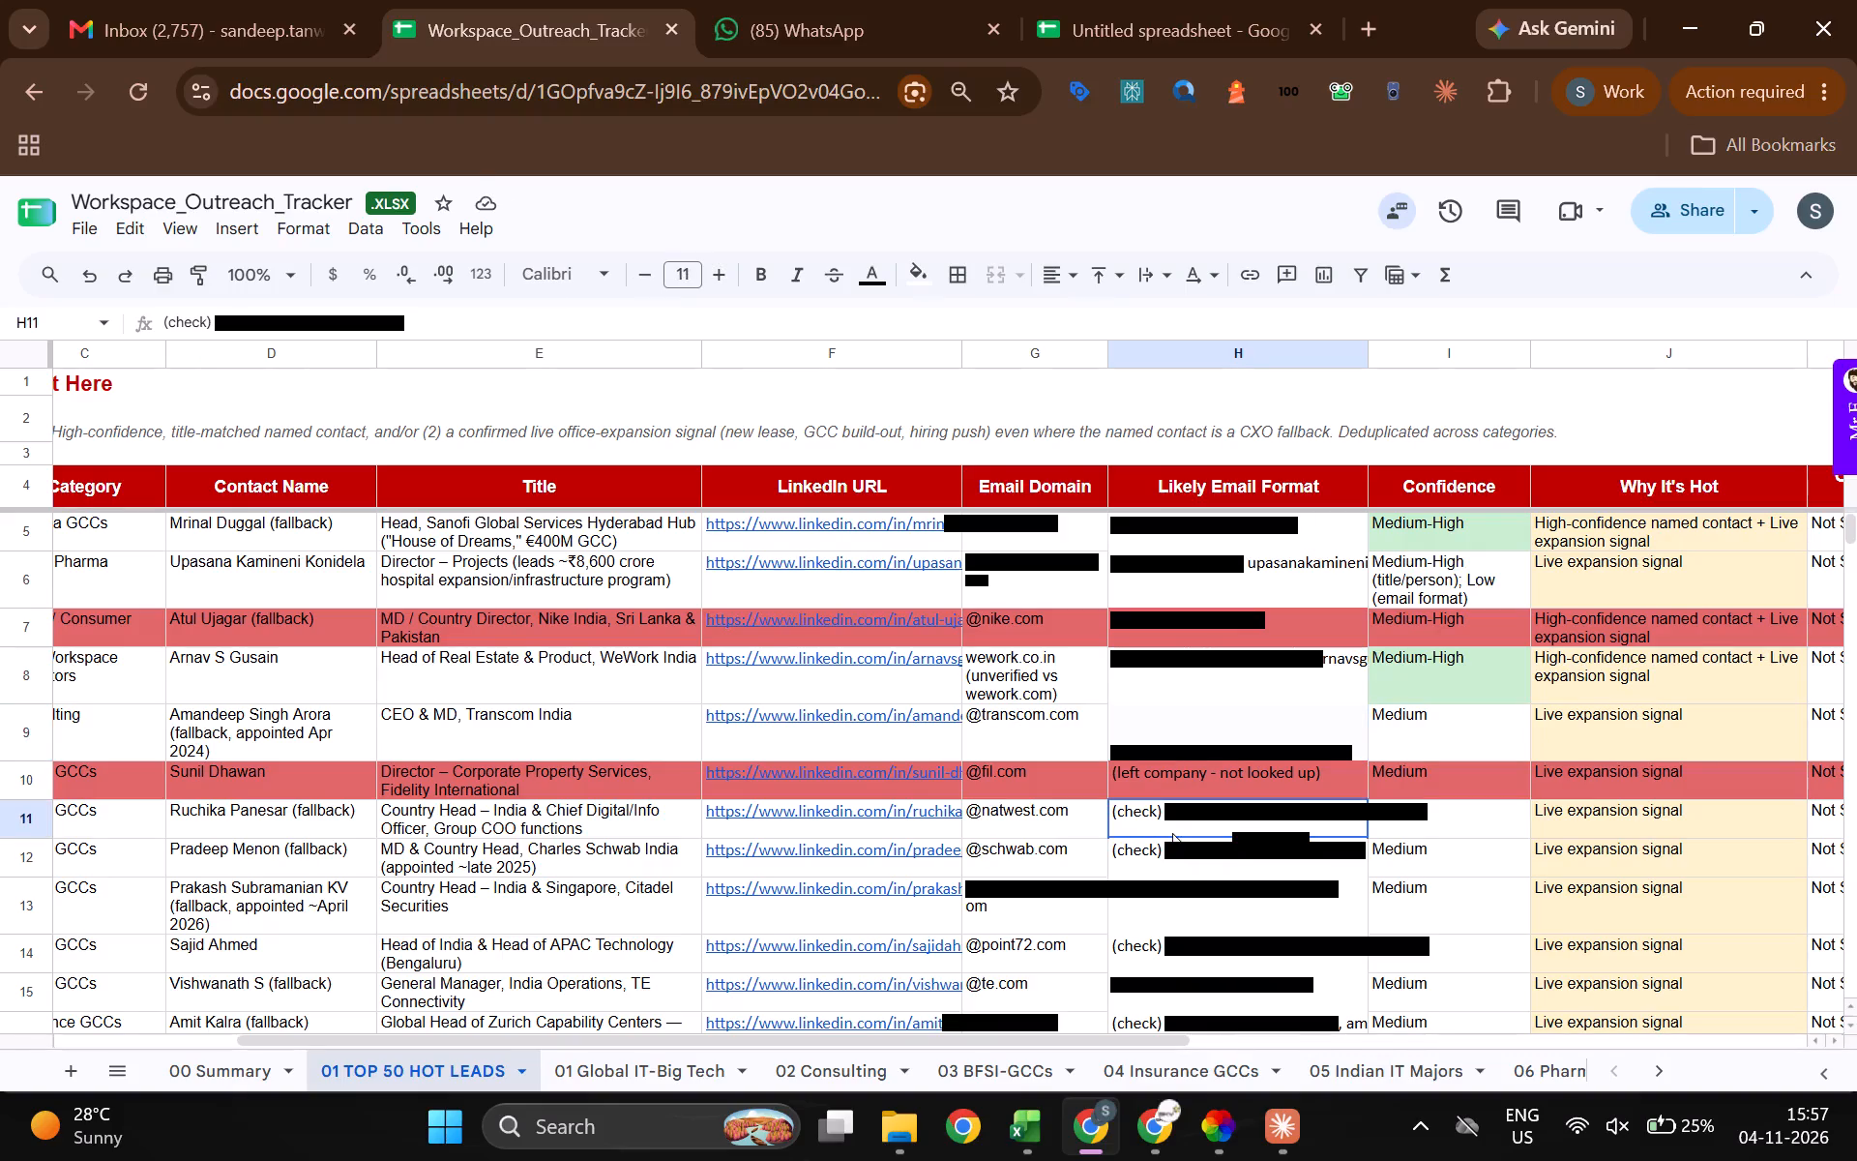
left_click(1187, 744)
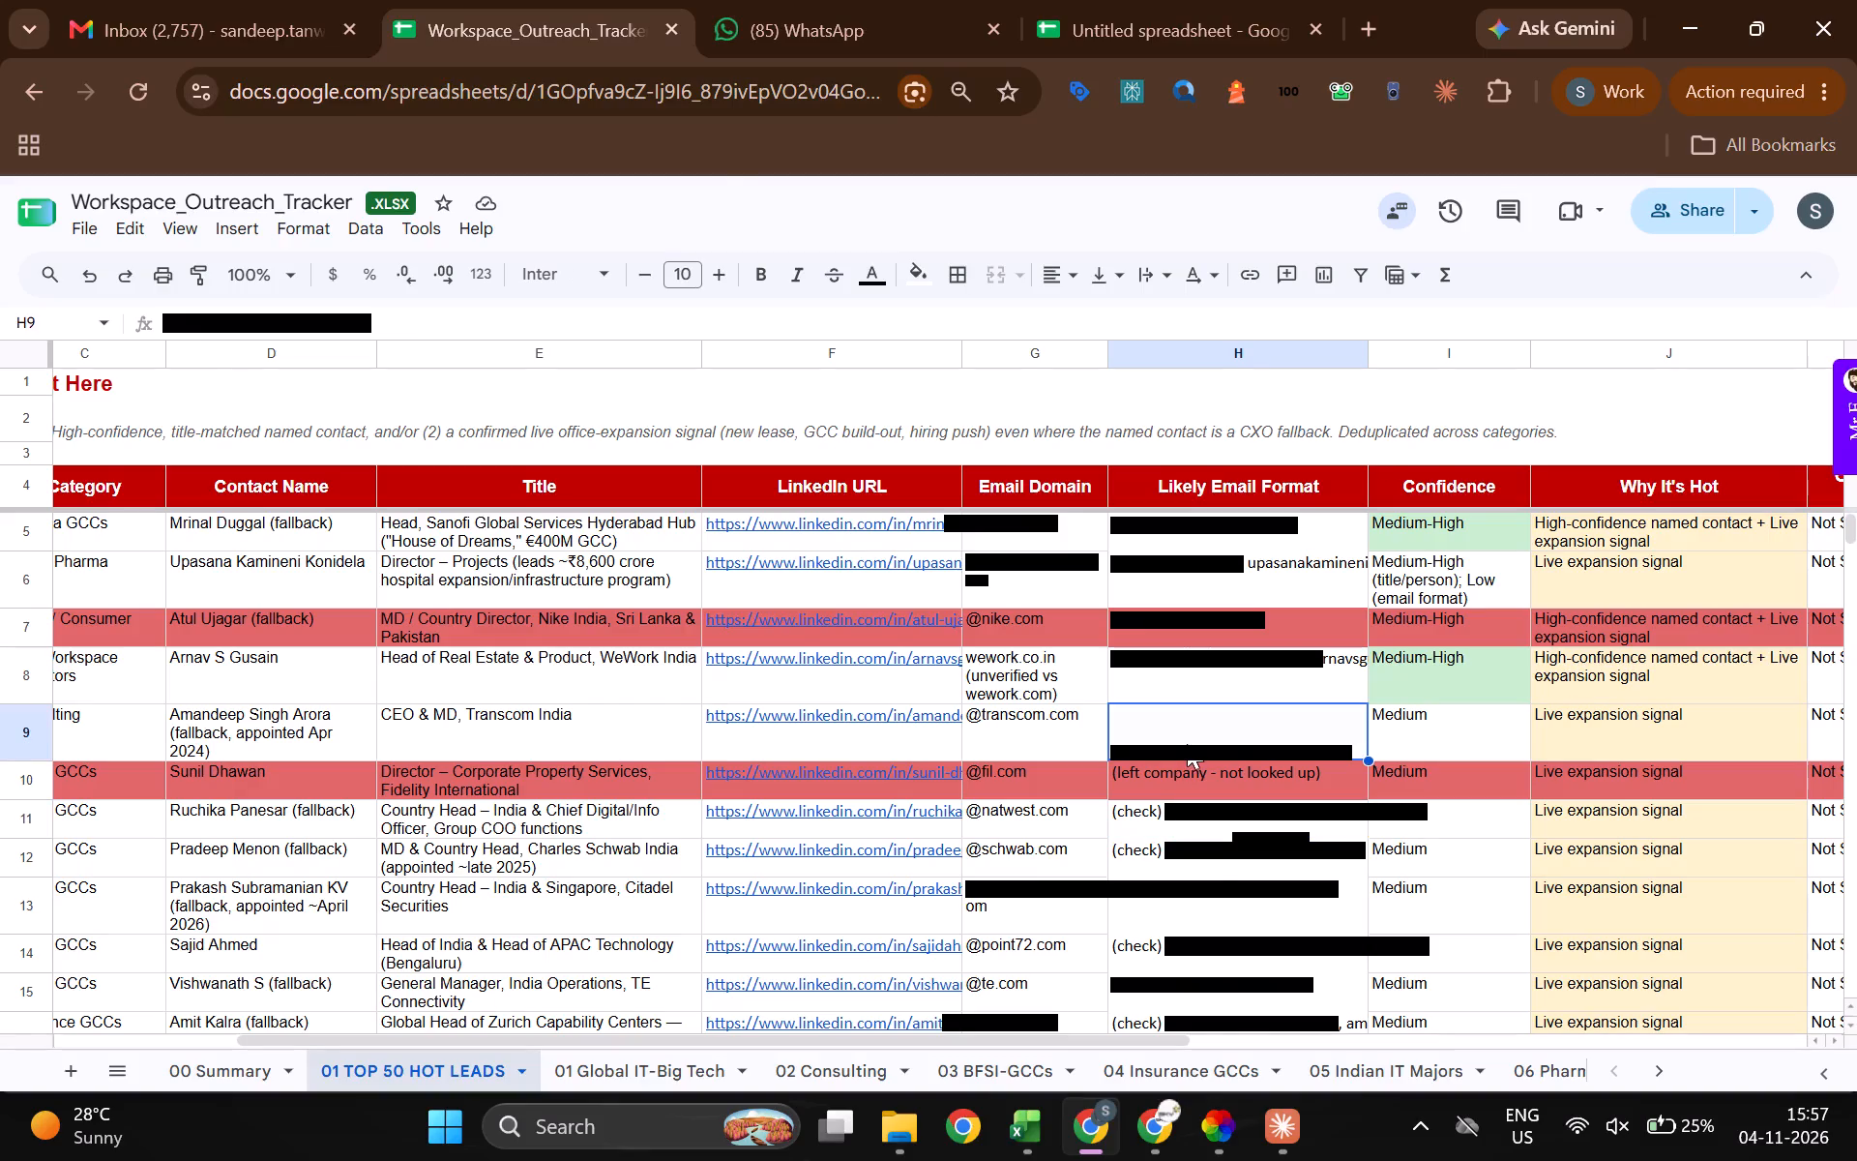
left_click(719, 278)
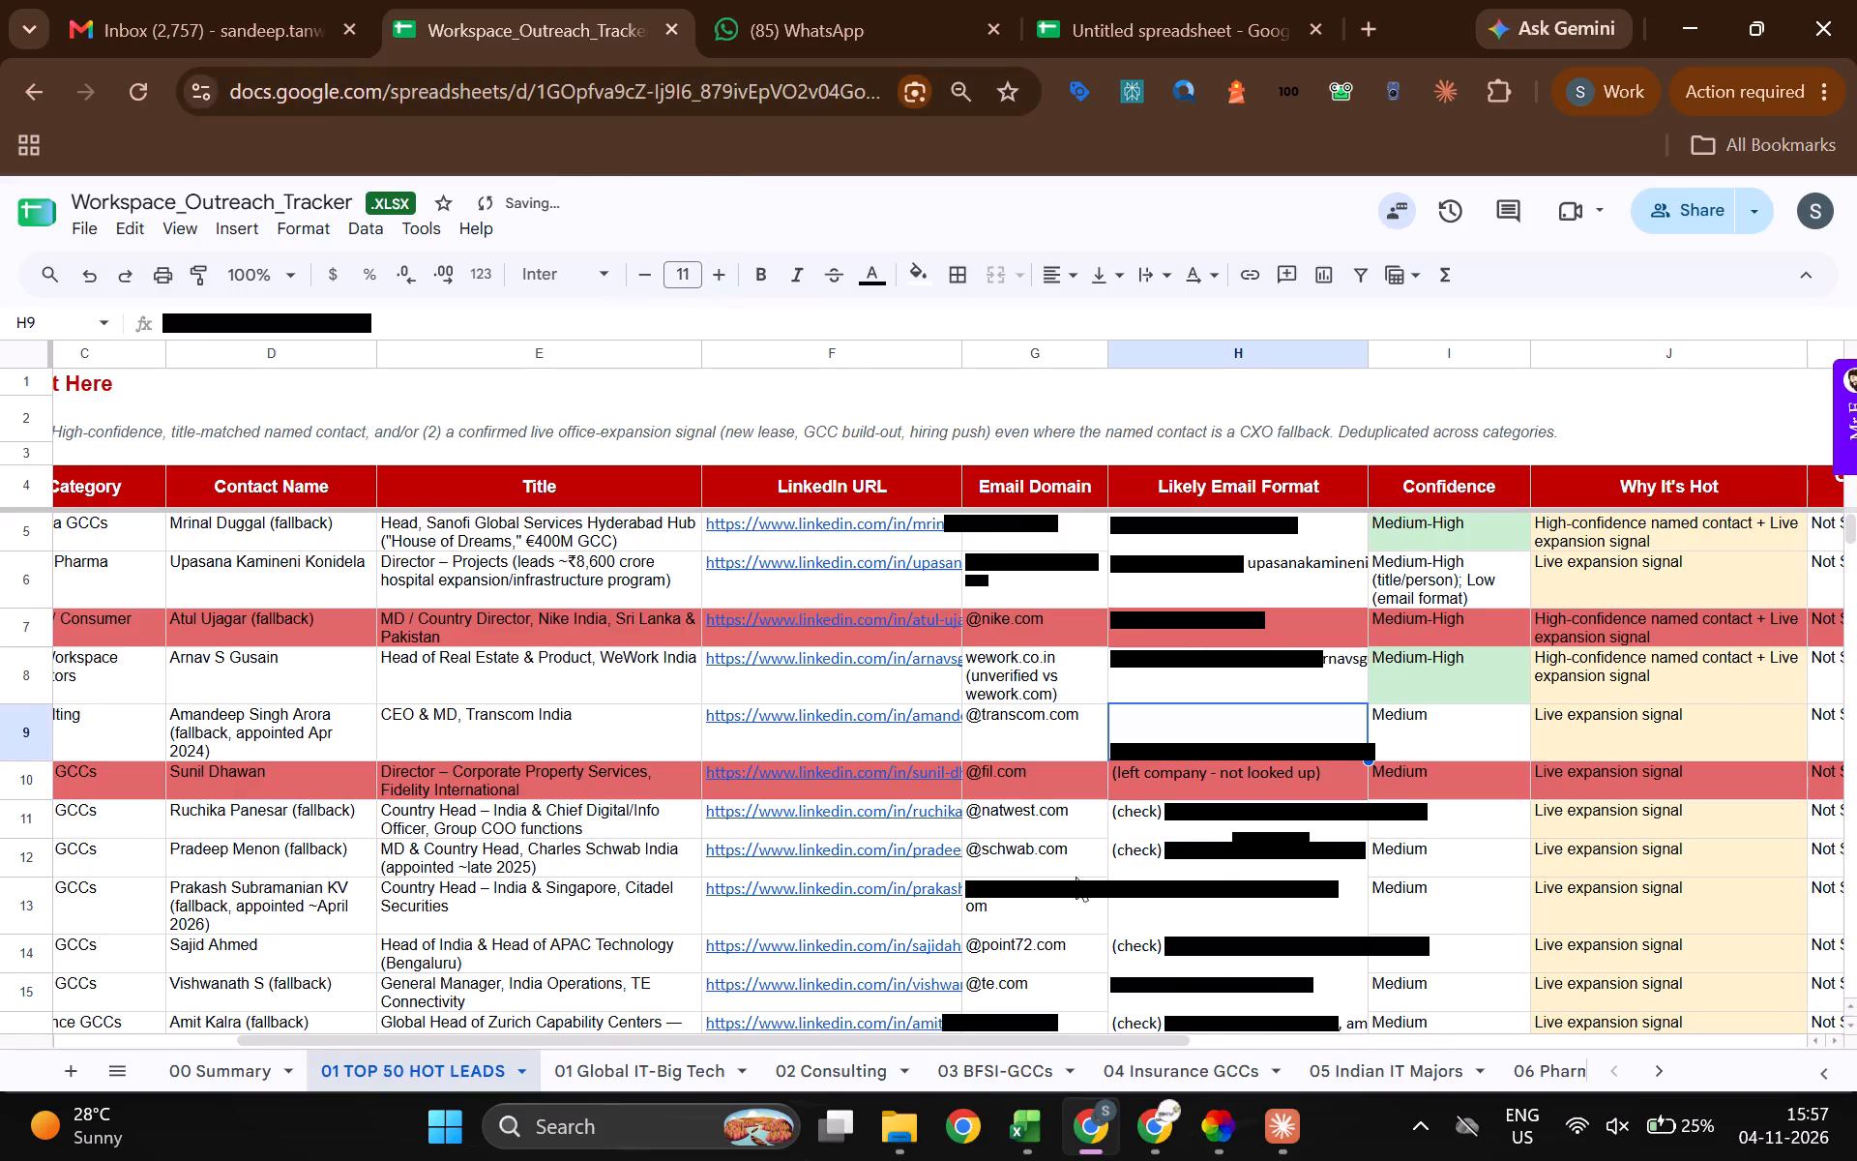
left_click(643, 283)
left_click(1196, 901)
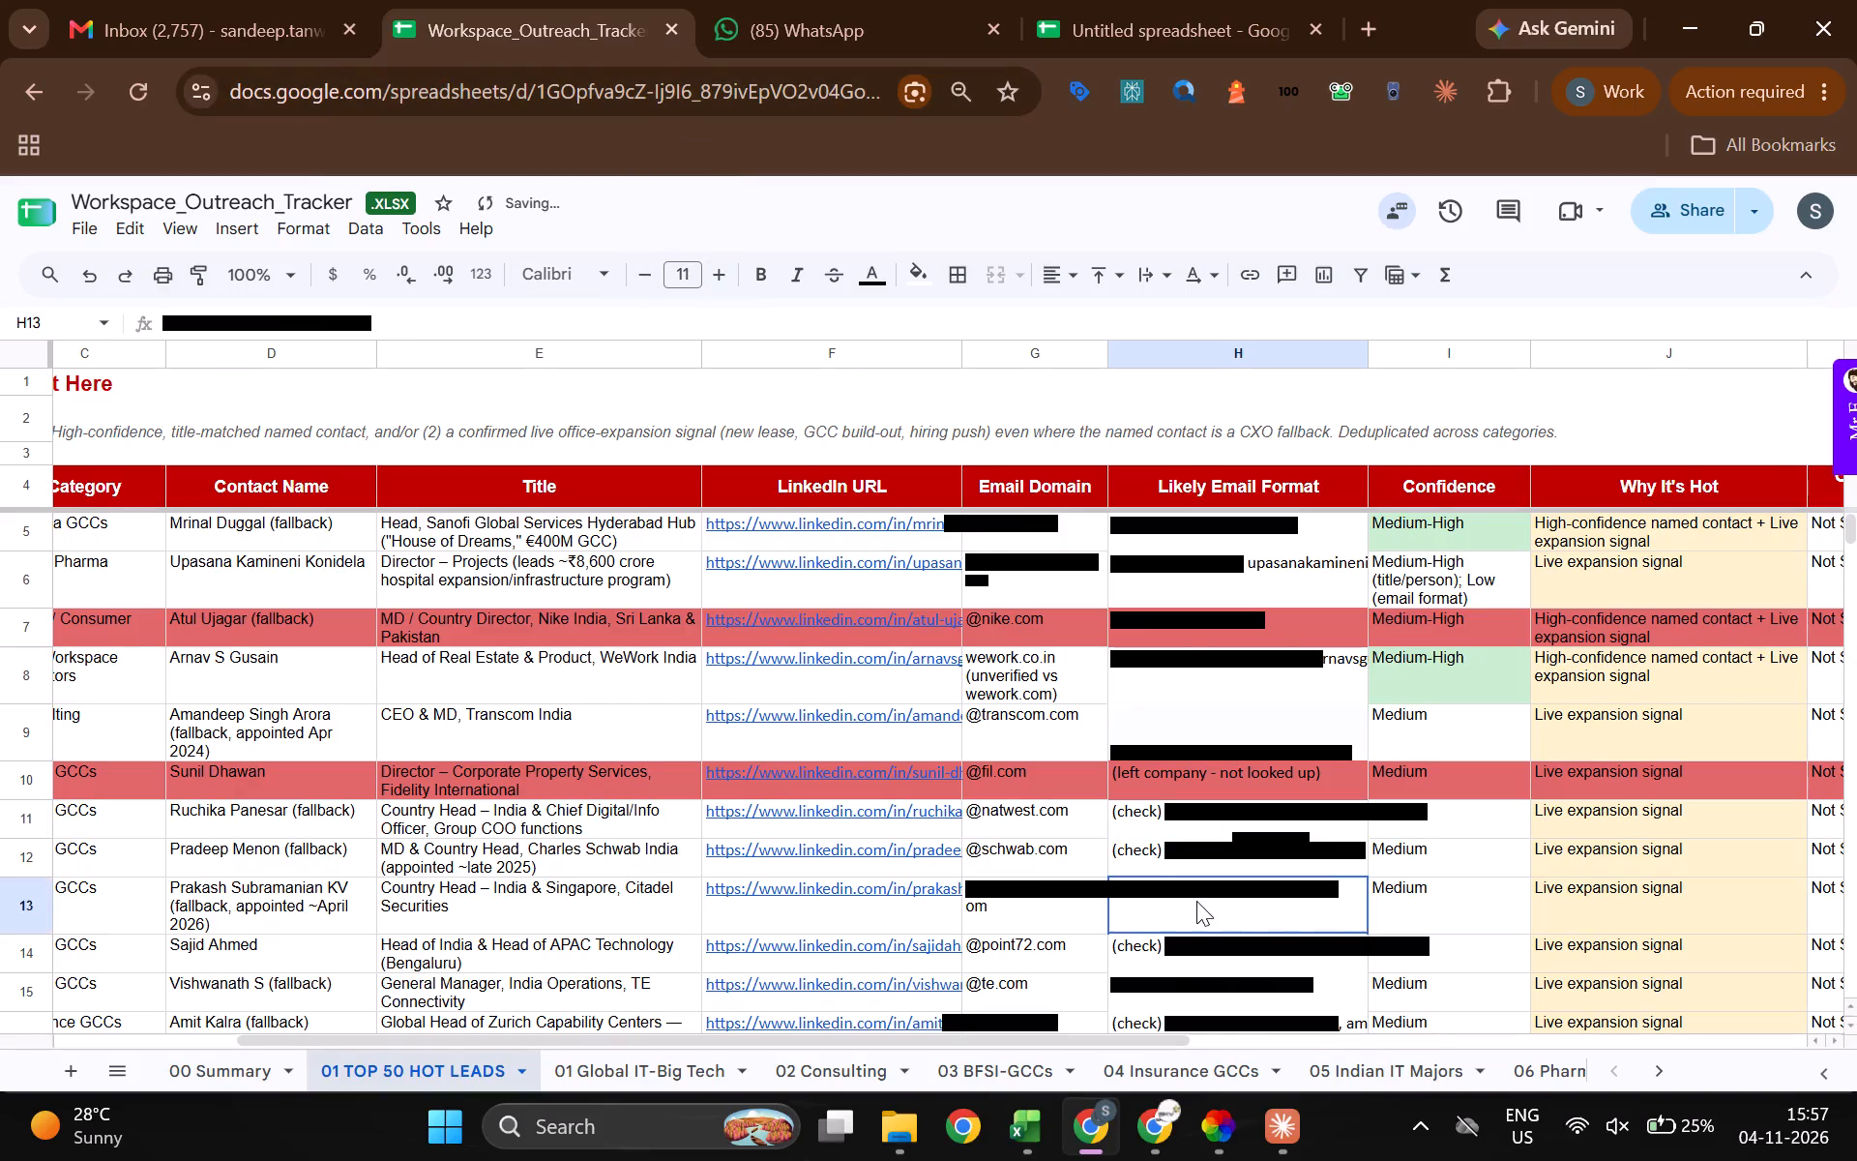
Look through the whole top 50 hot leads list down to its last rows and return to the first lead.
scroll(1196, 901, "up", 2)
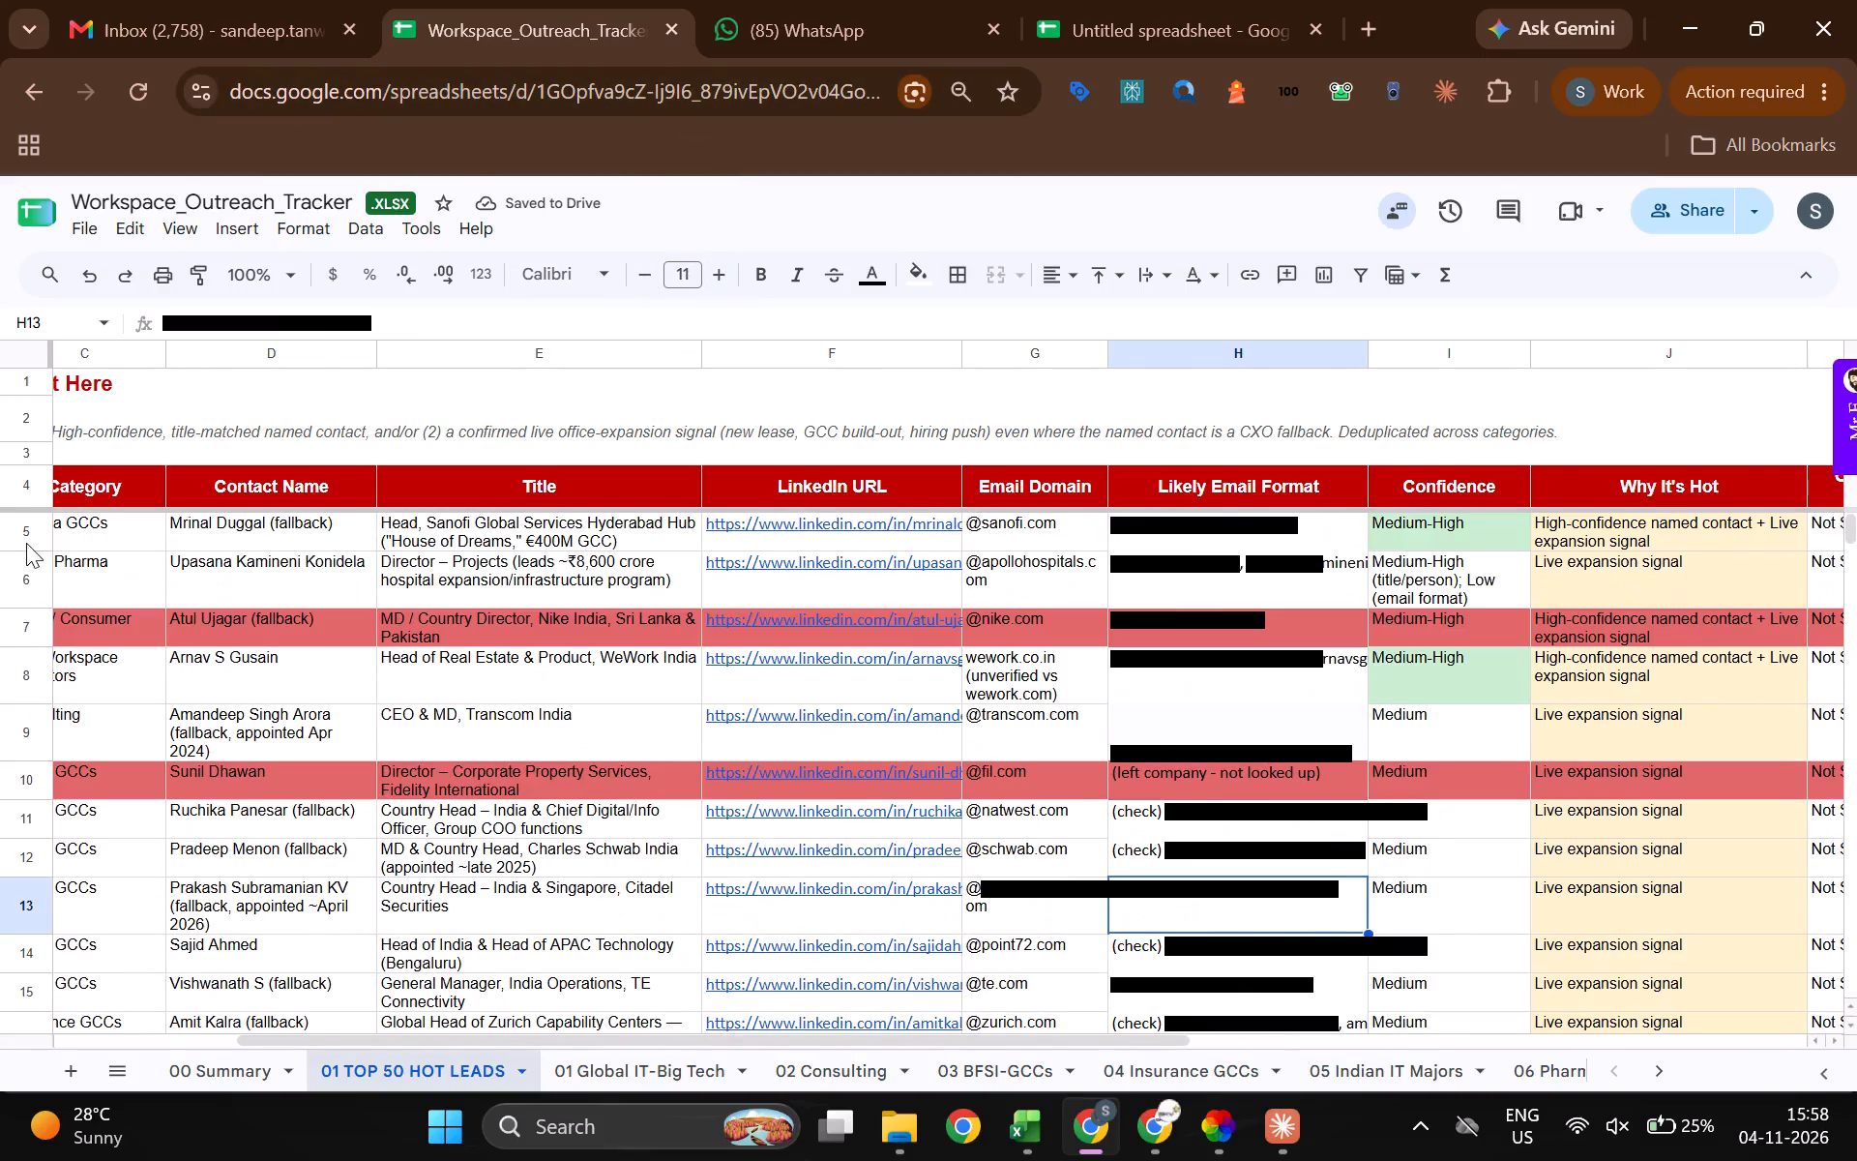
scroll(73, 536, "right", 8)
scroll(300, 511, "up", 7)
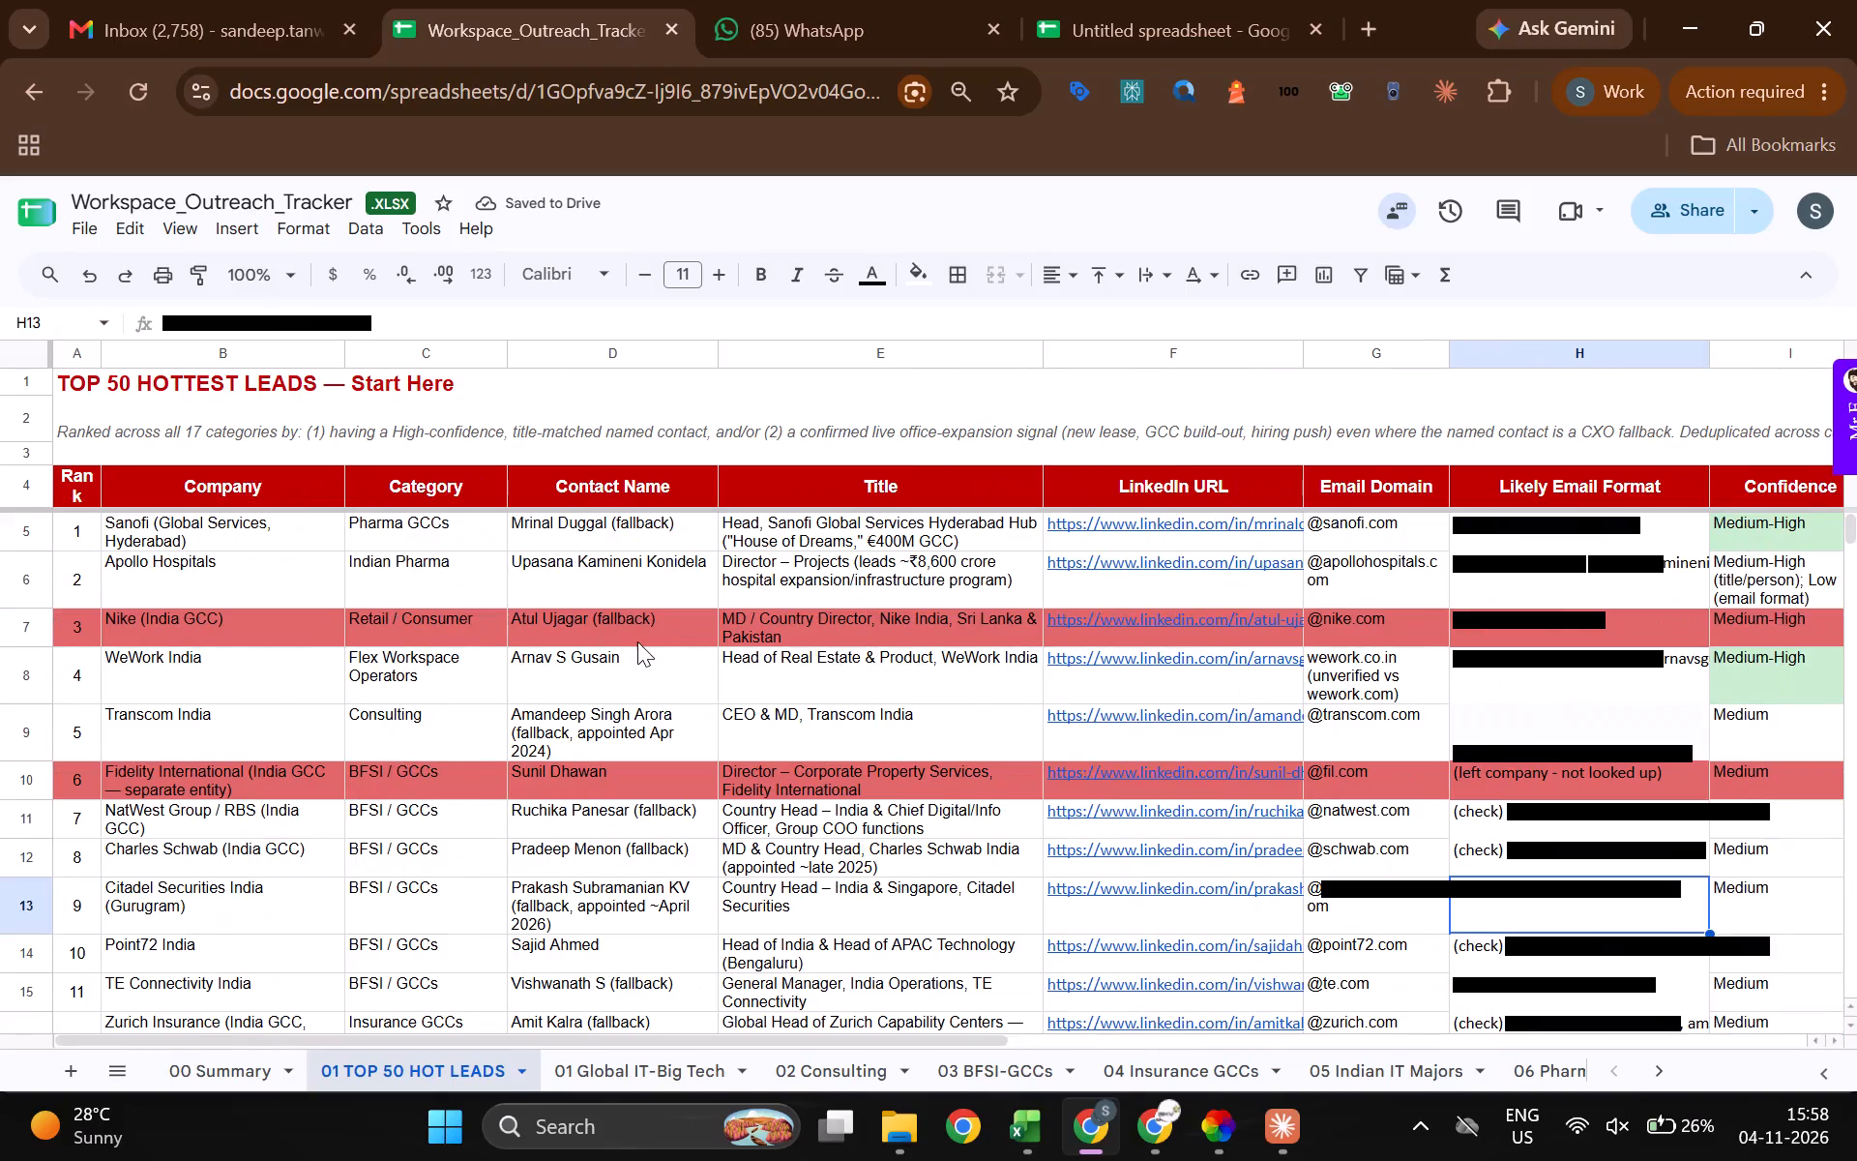
scroll(1291, 578, "down", 4)
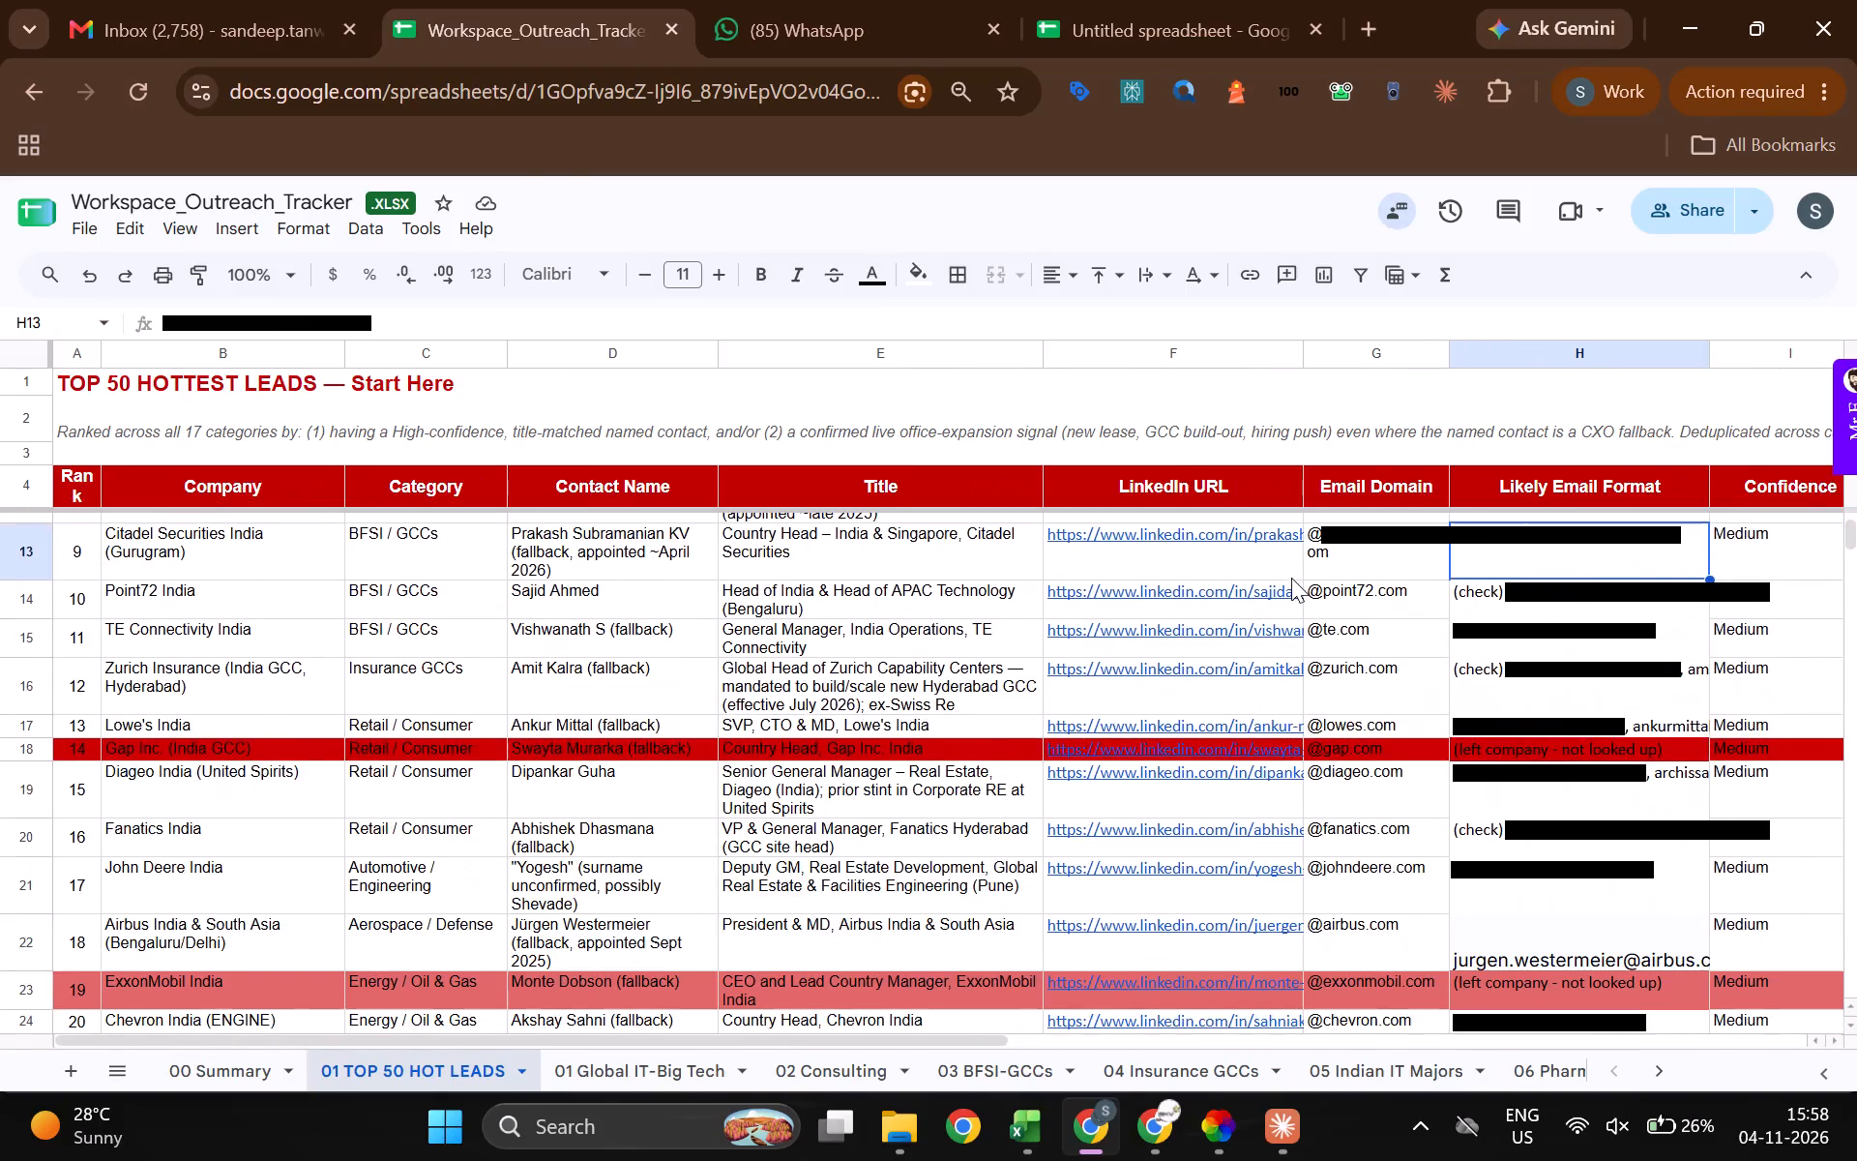
scroll(1291, 578, "down", 5)
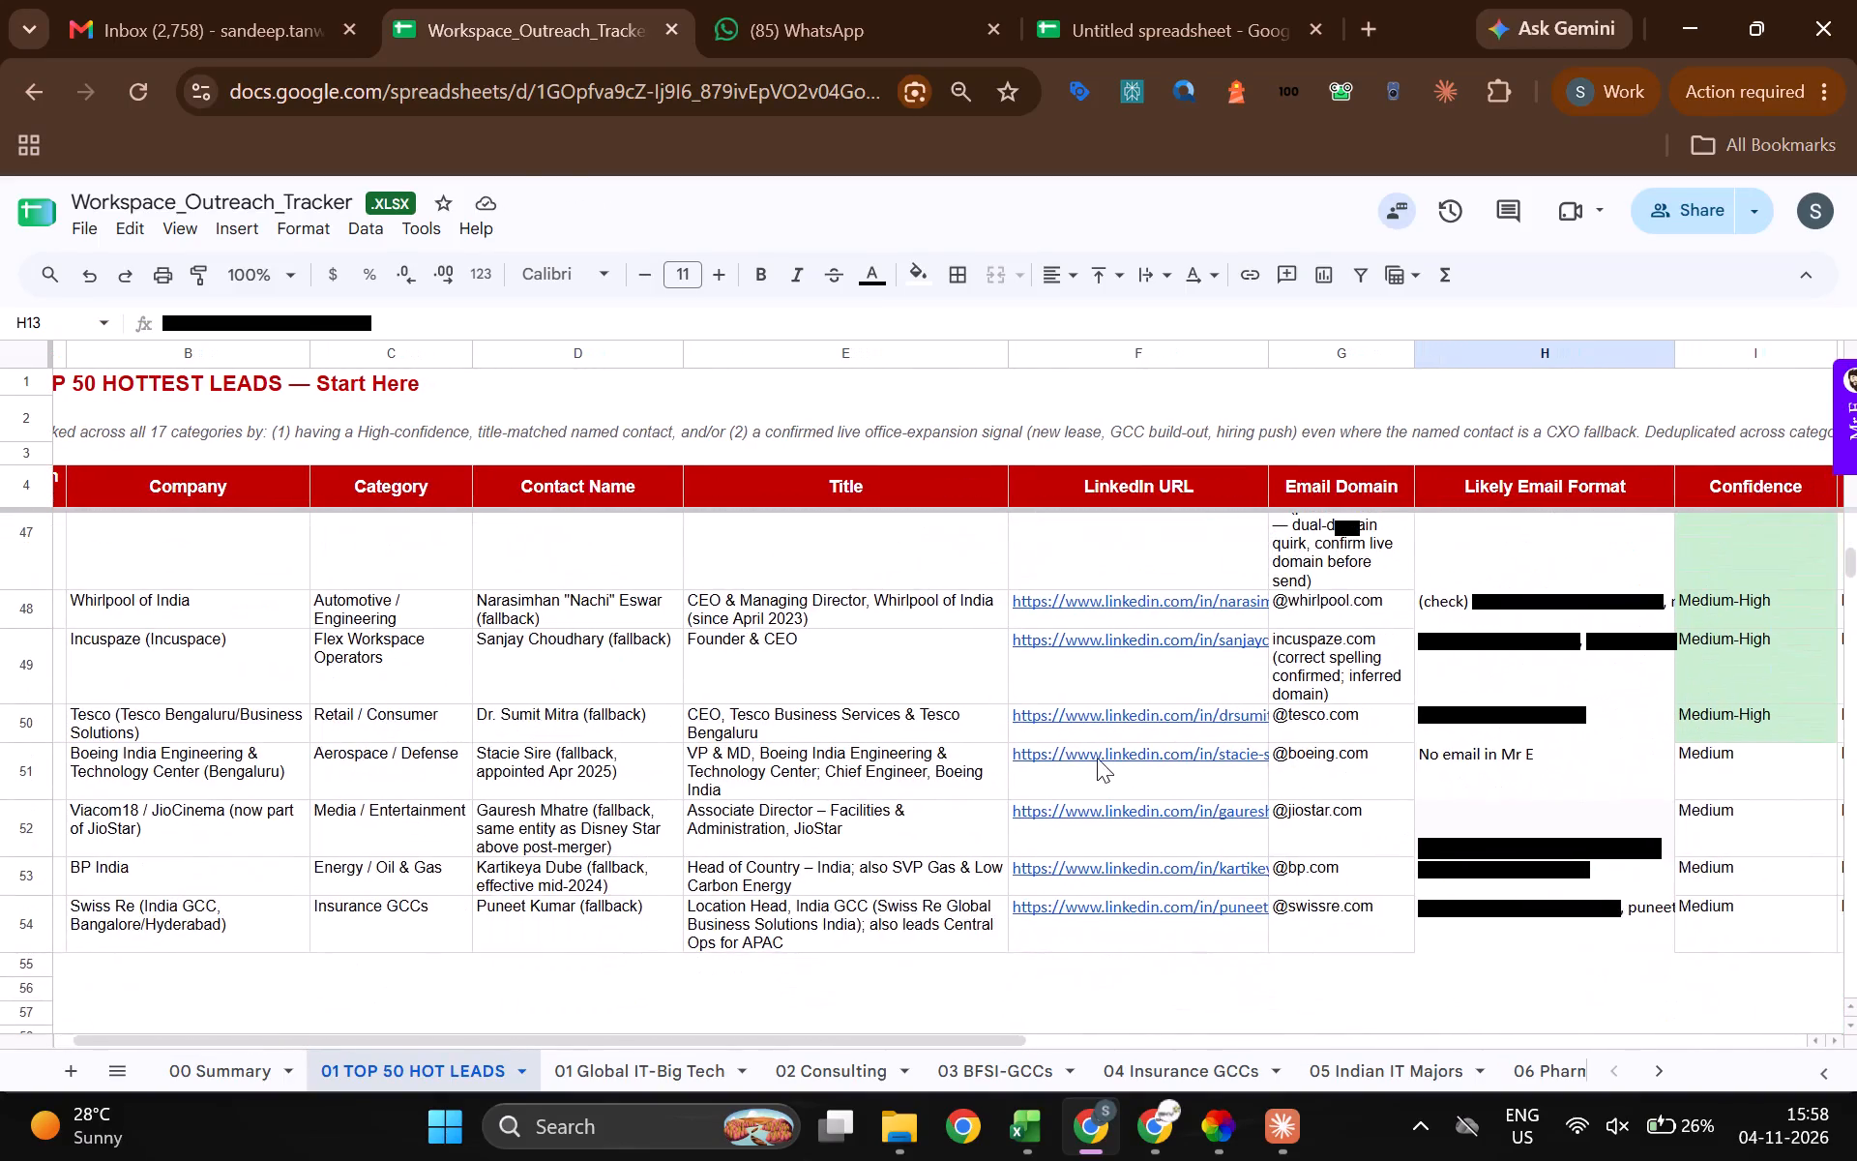
scroll(1097, 758, "down", 1)
scroll(1097, 758, "up", 15)
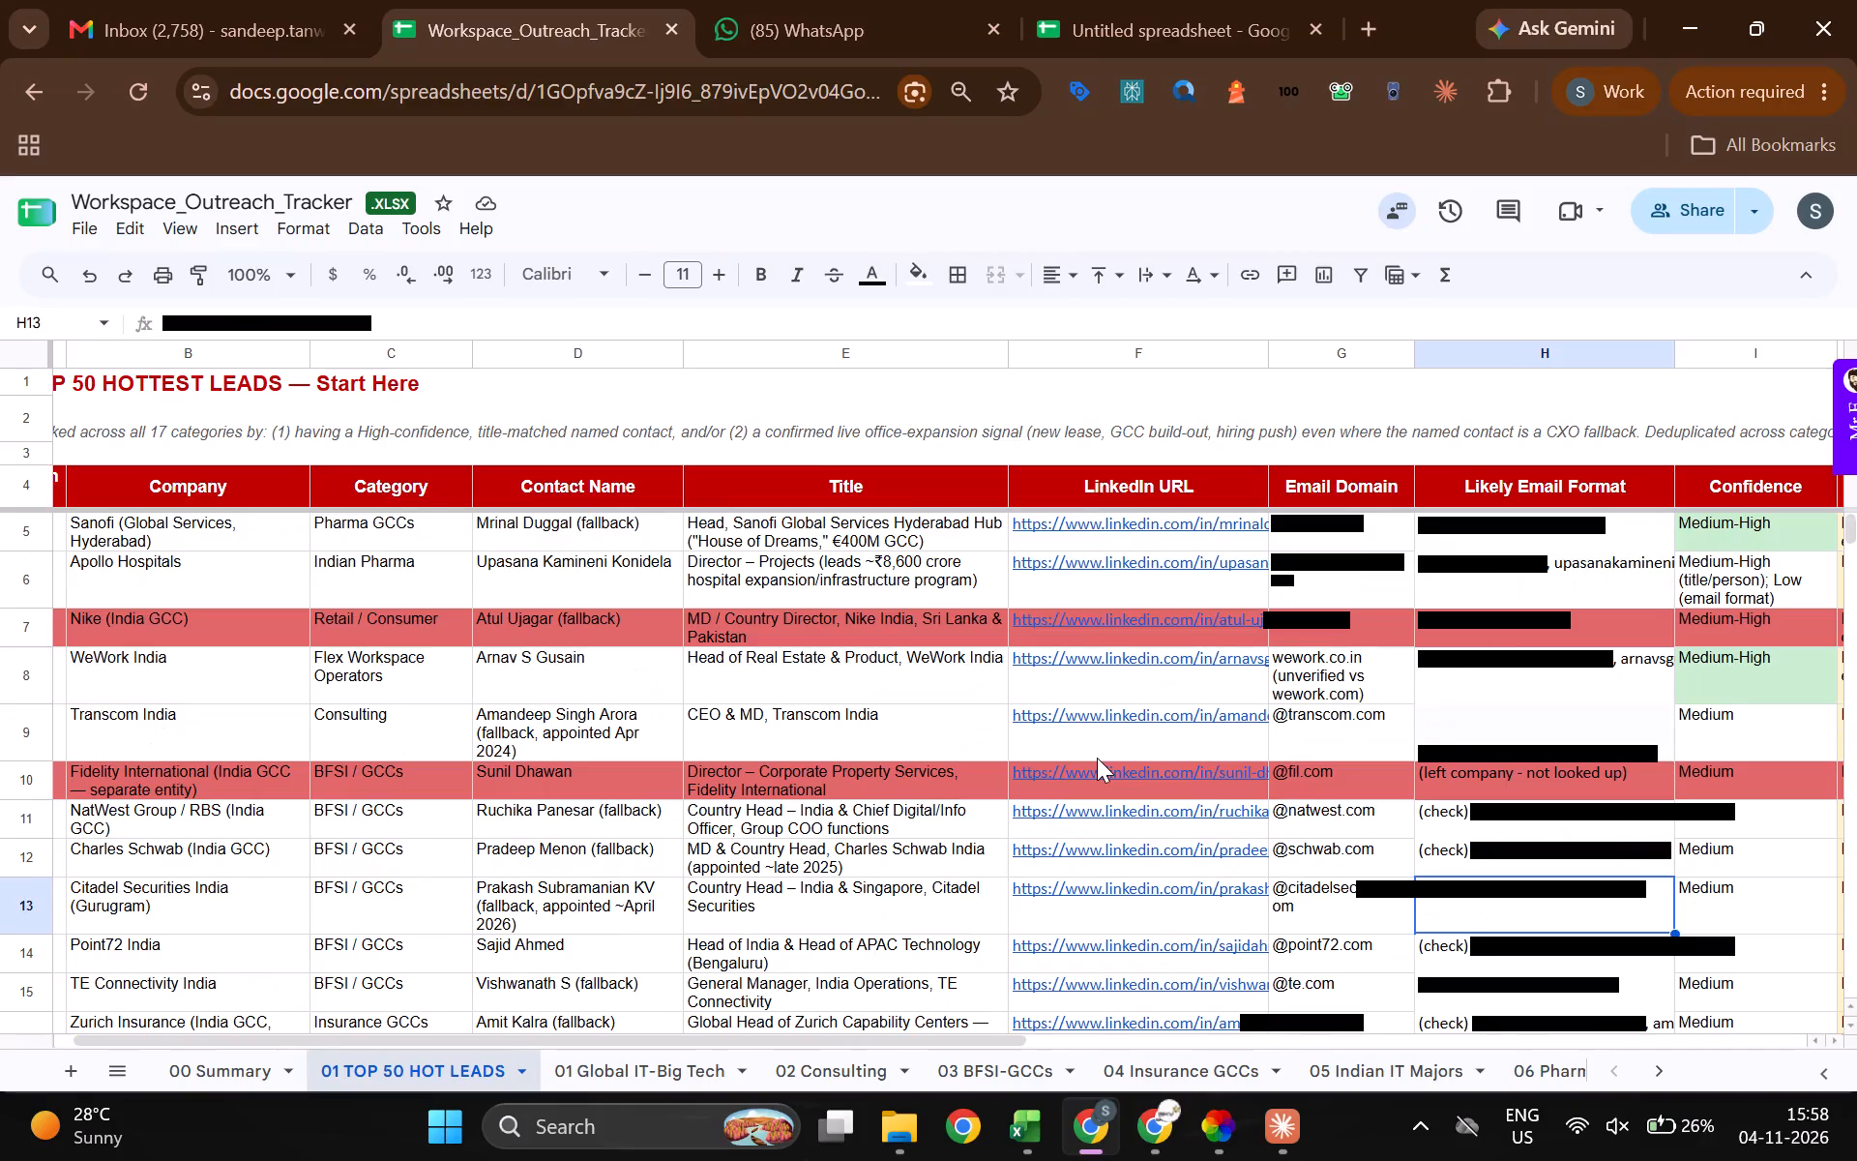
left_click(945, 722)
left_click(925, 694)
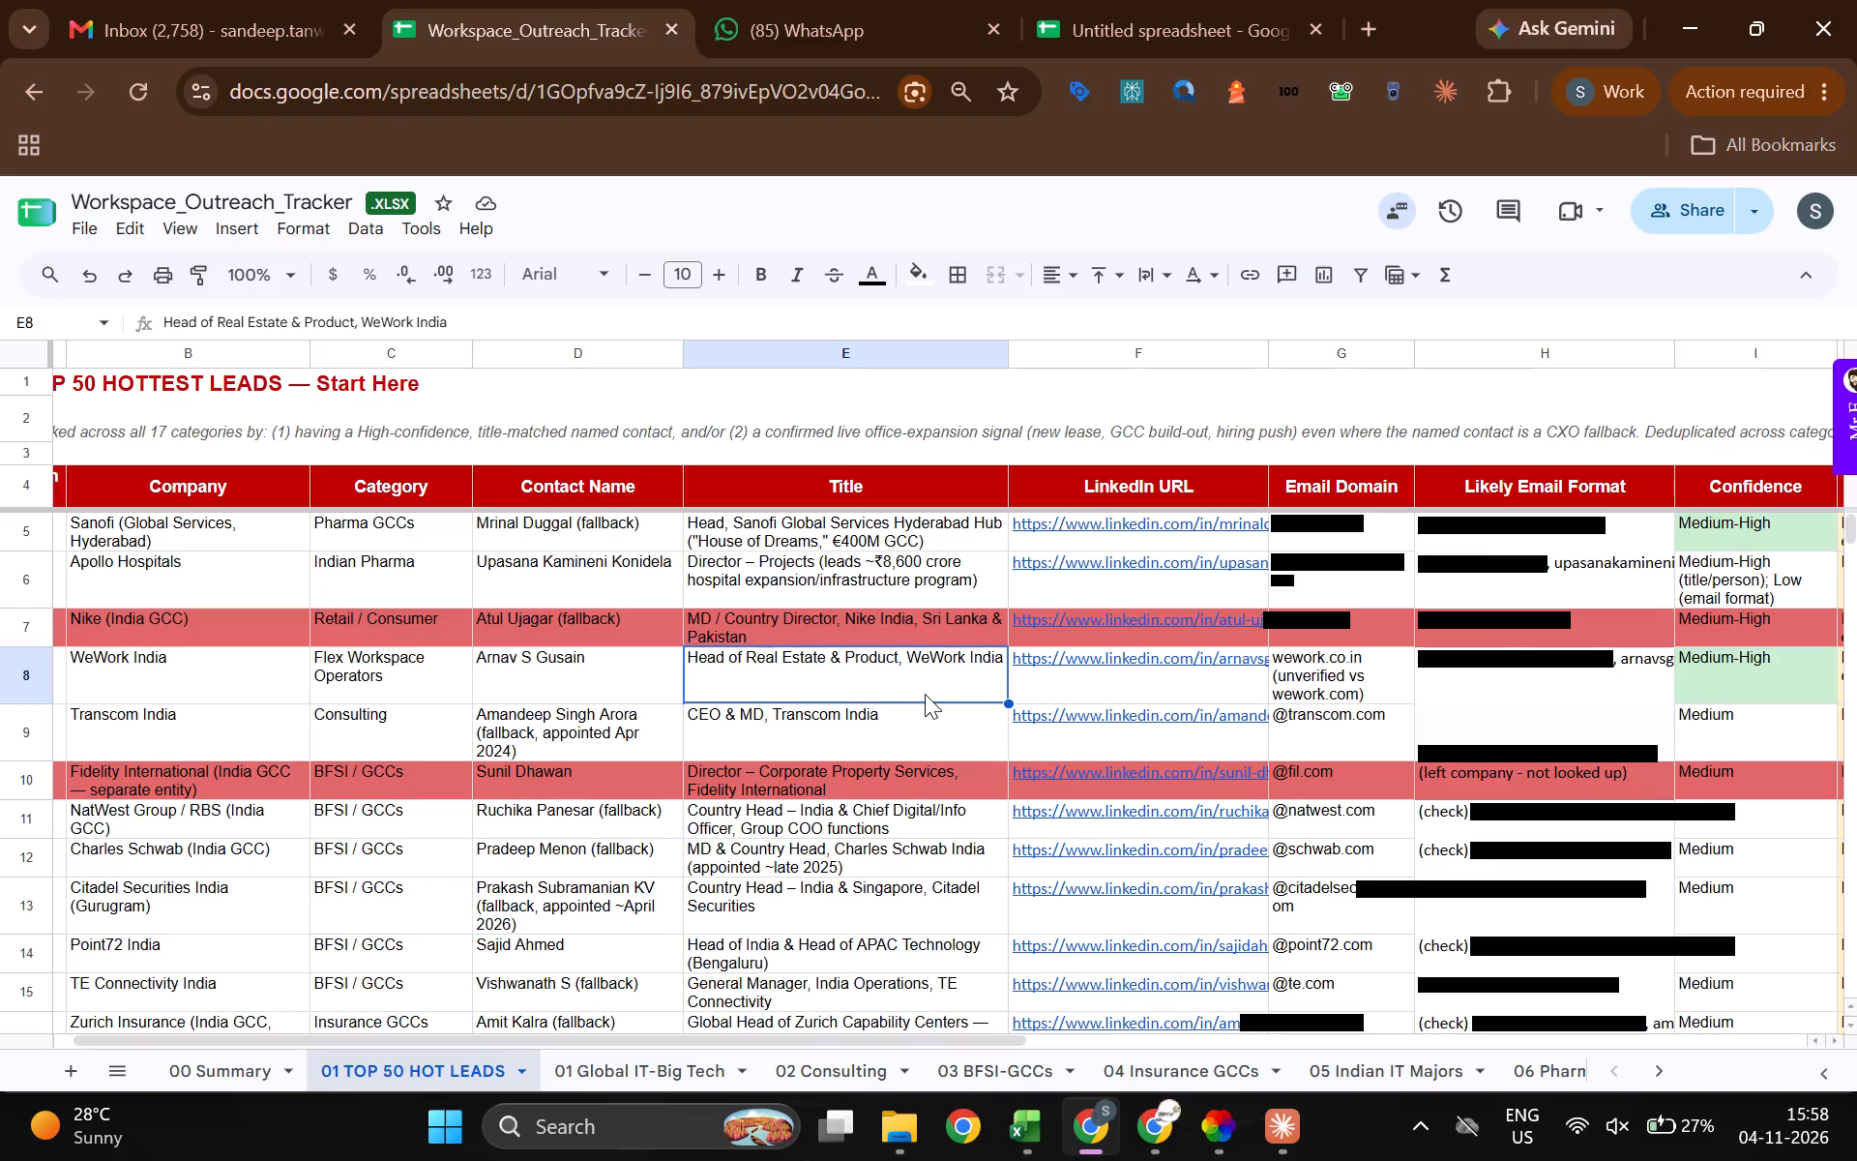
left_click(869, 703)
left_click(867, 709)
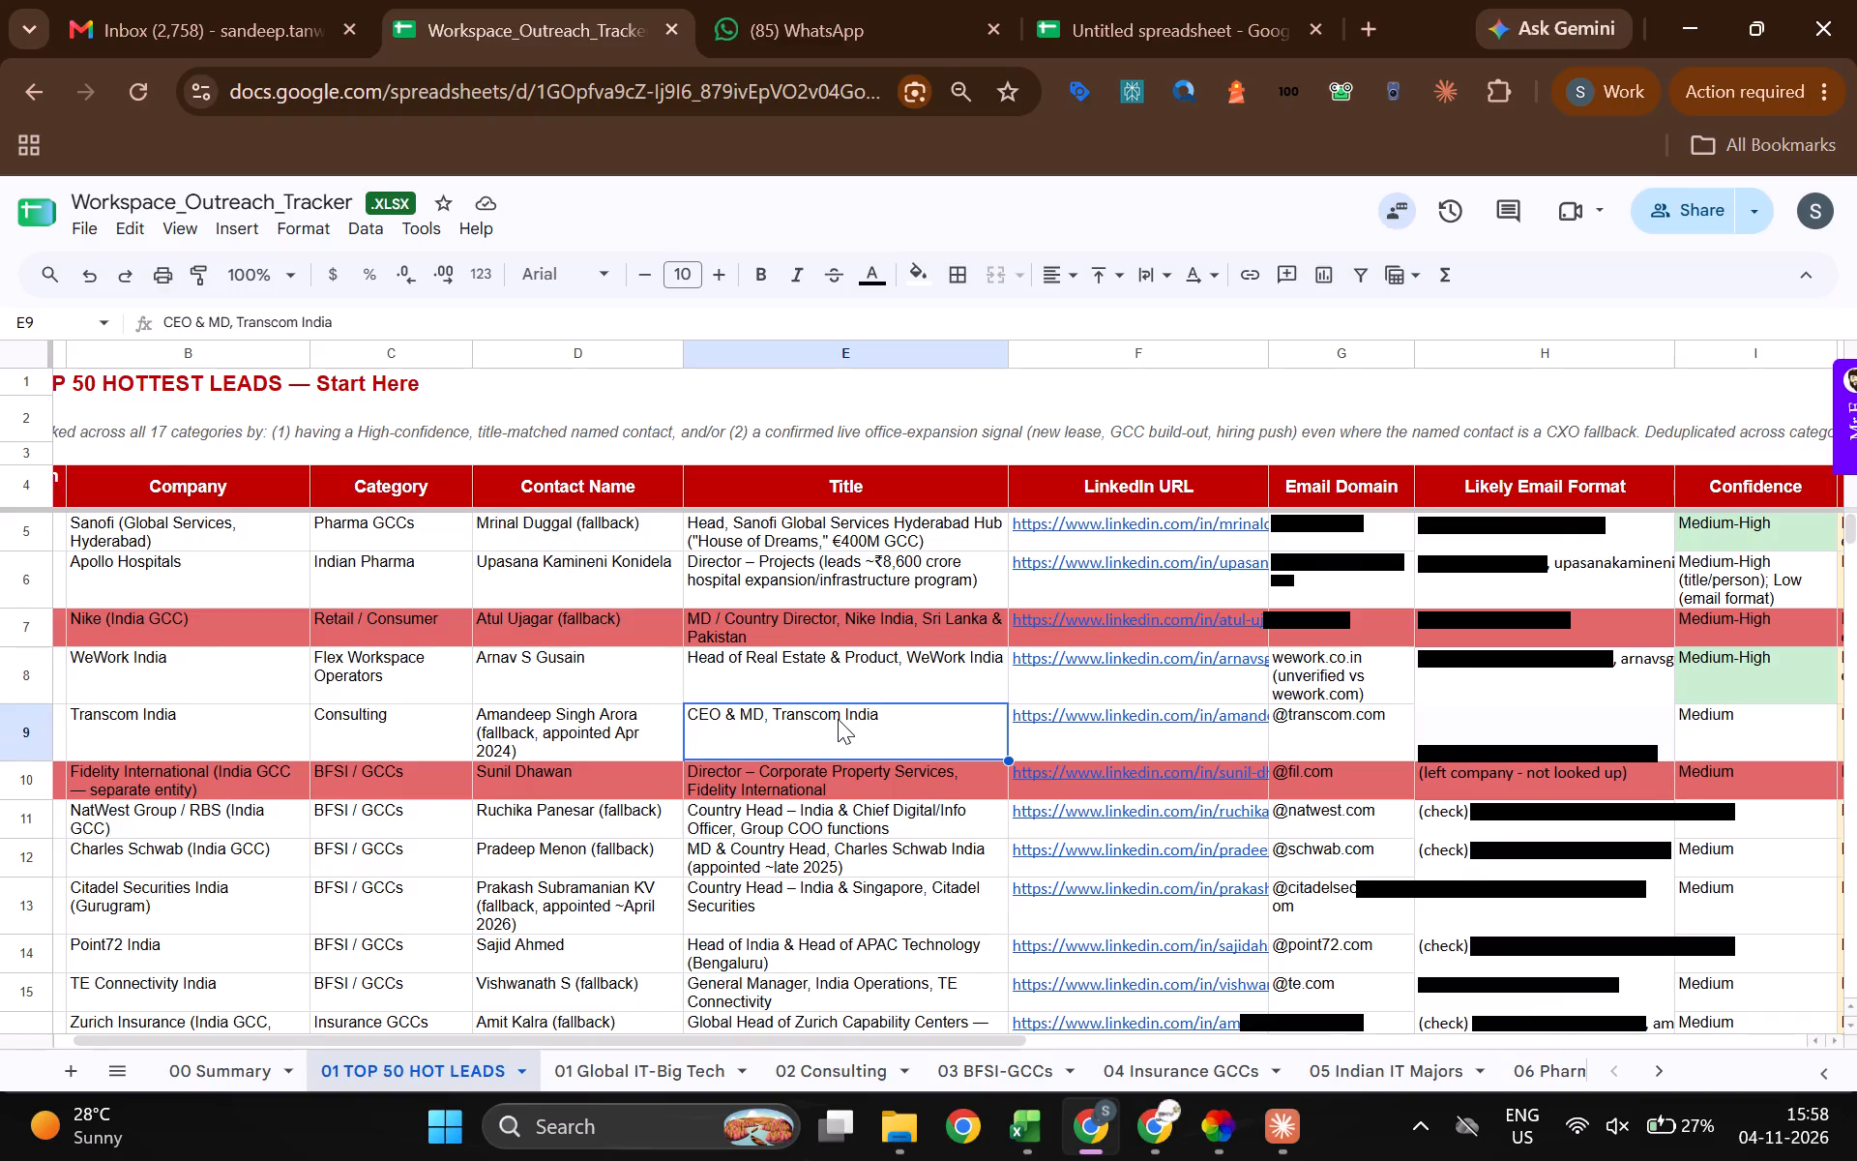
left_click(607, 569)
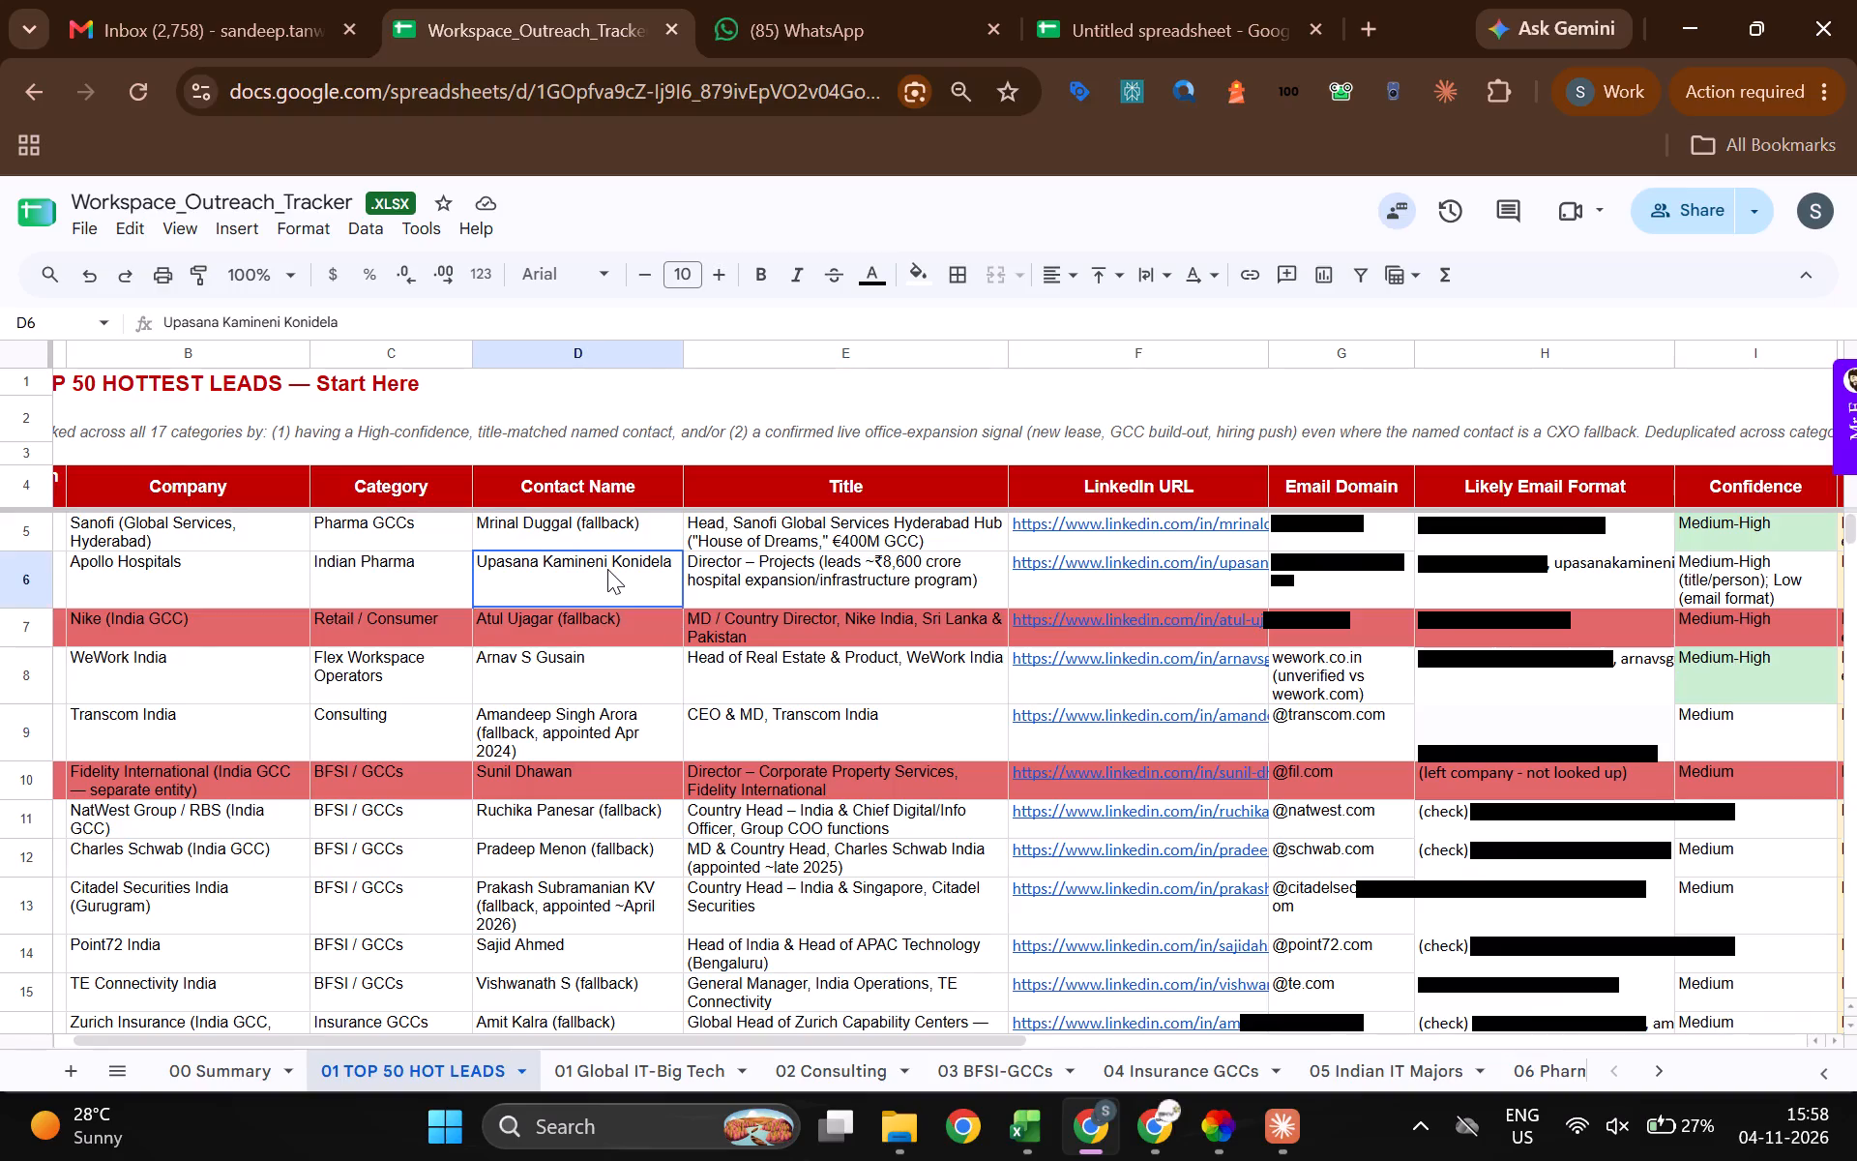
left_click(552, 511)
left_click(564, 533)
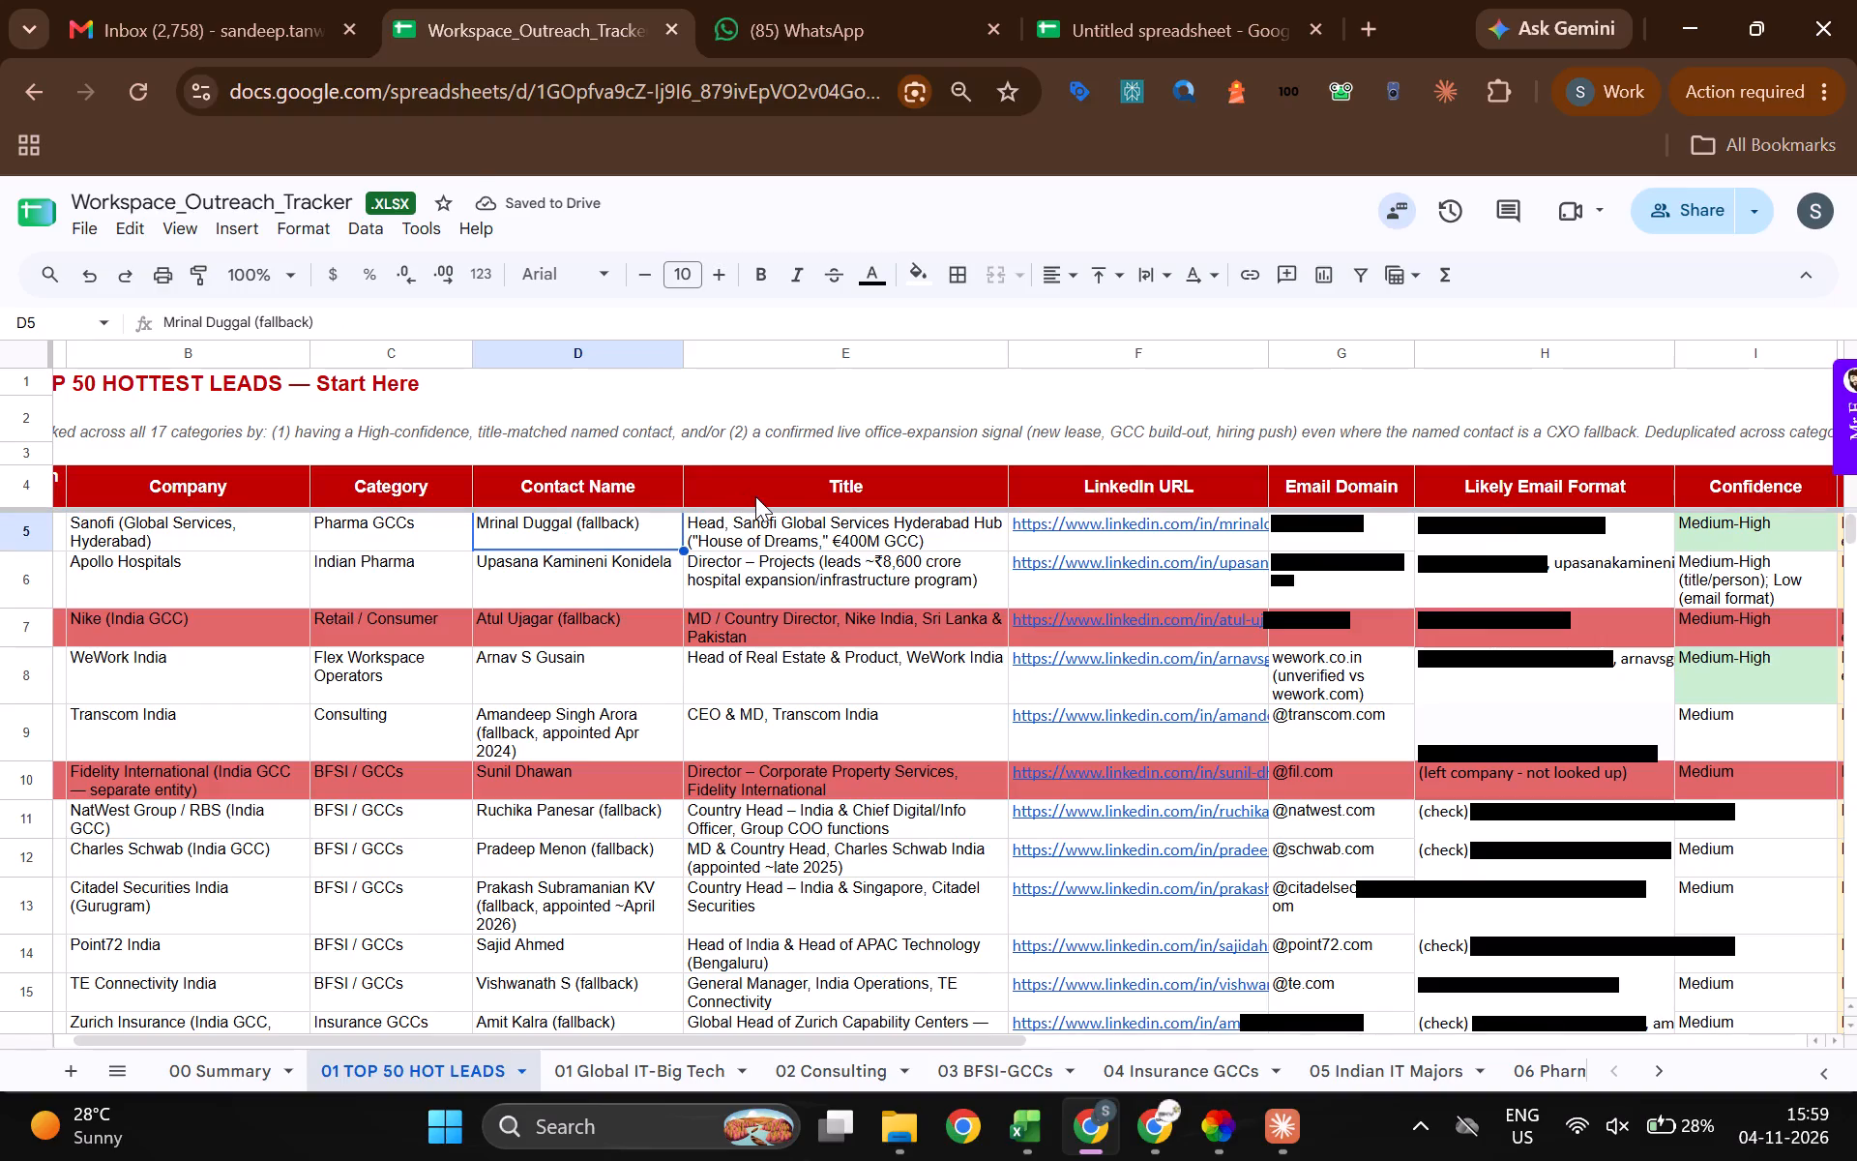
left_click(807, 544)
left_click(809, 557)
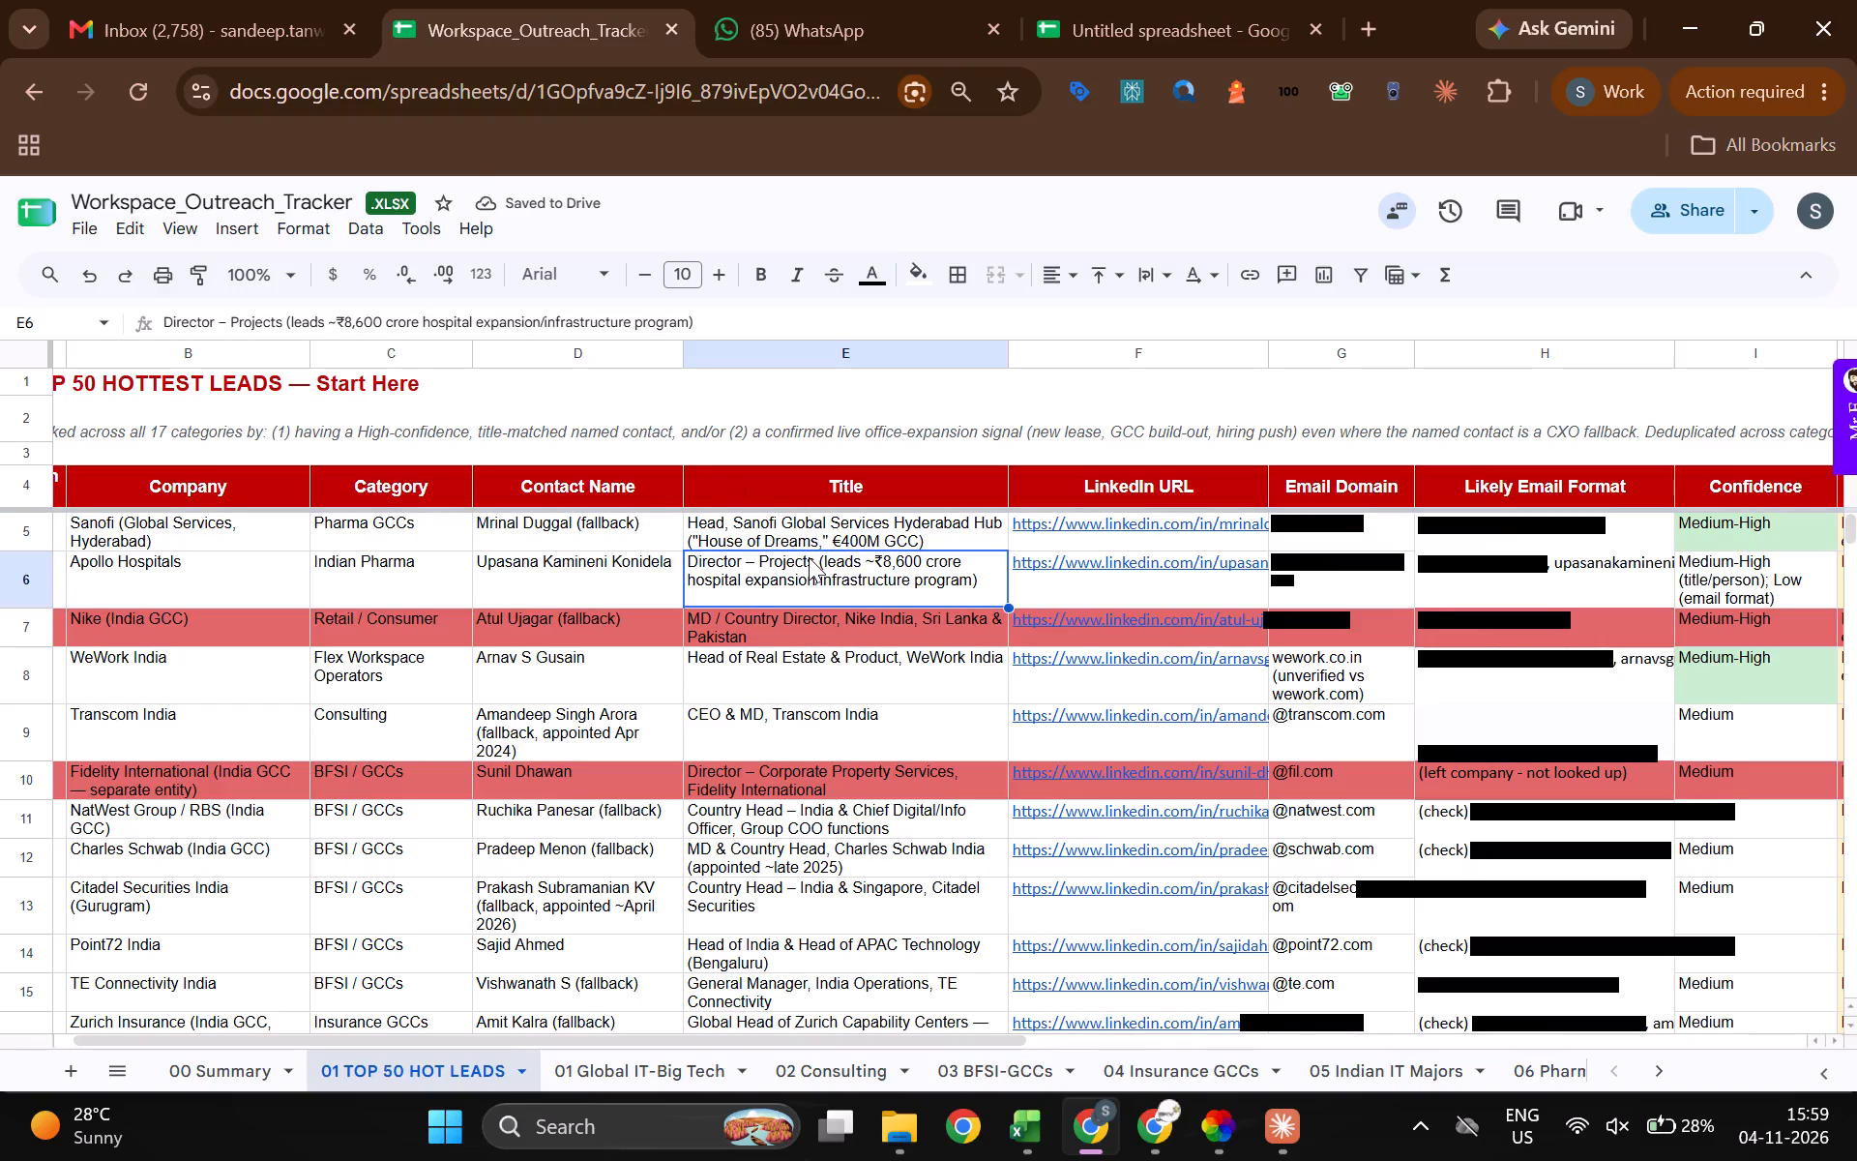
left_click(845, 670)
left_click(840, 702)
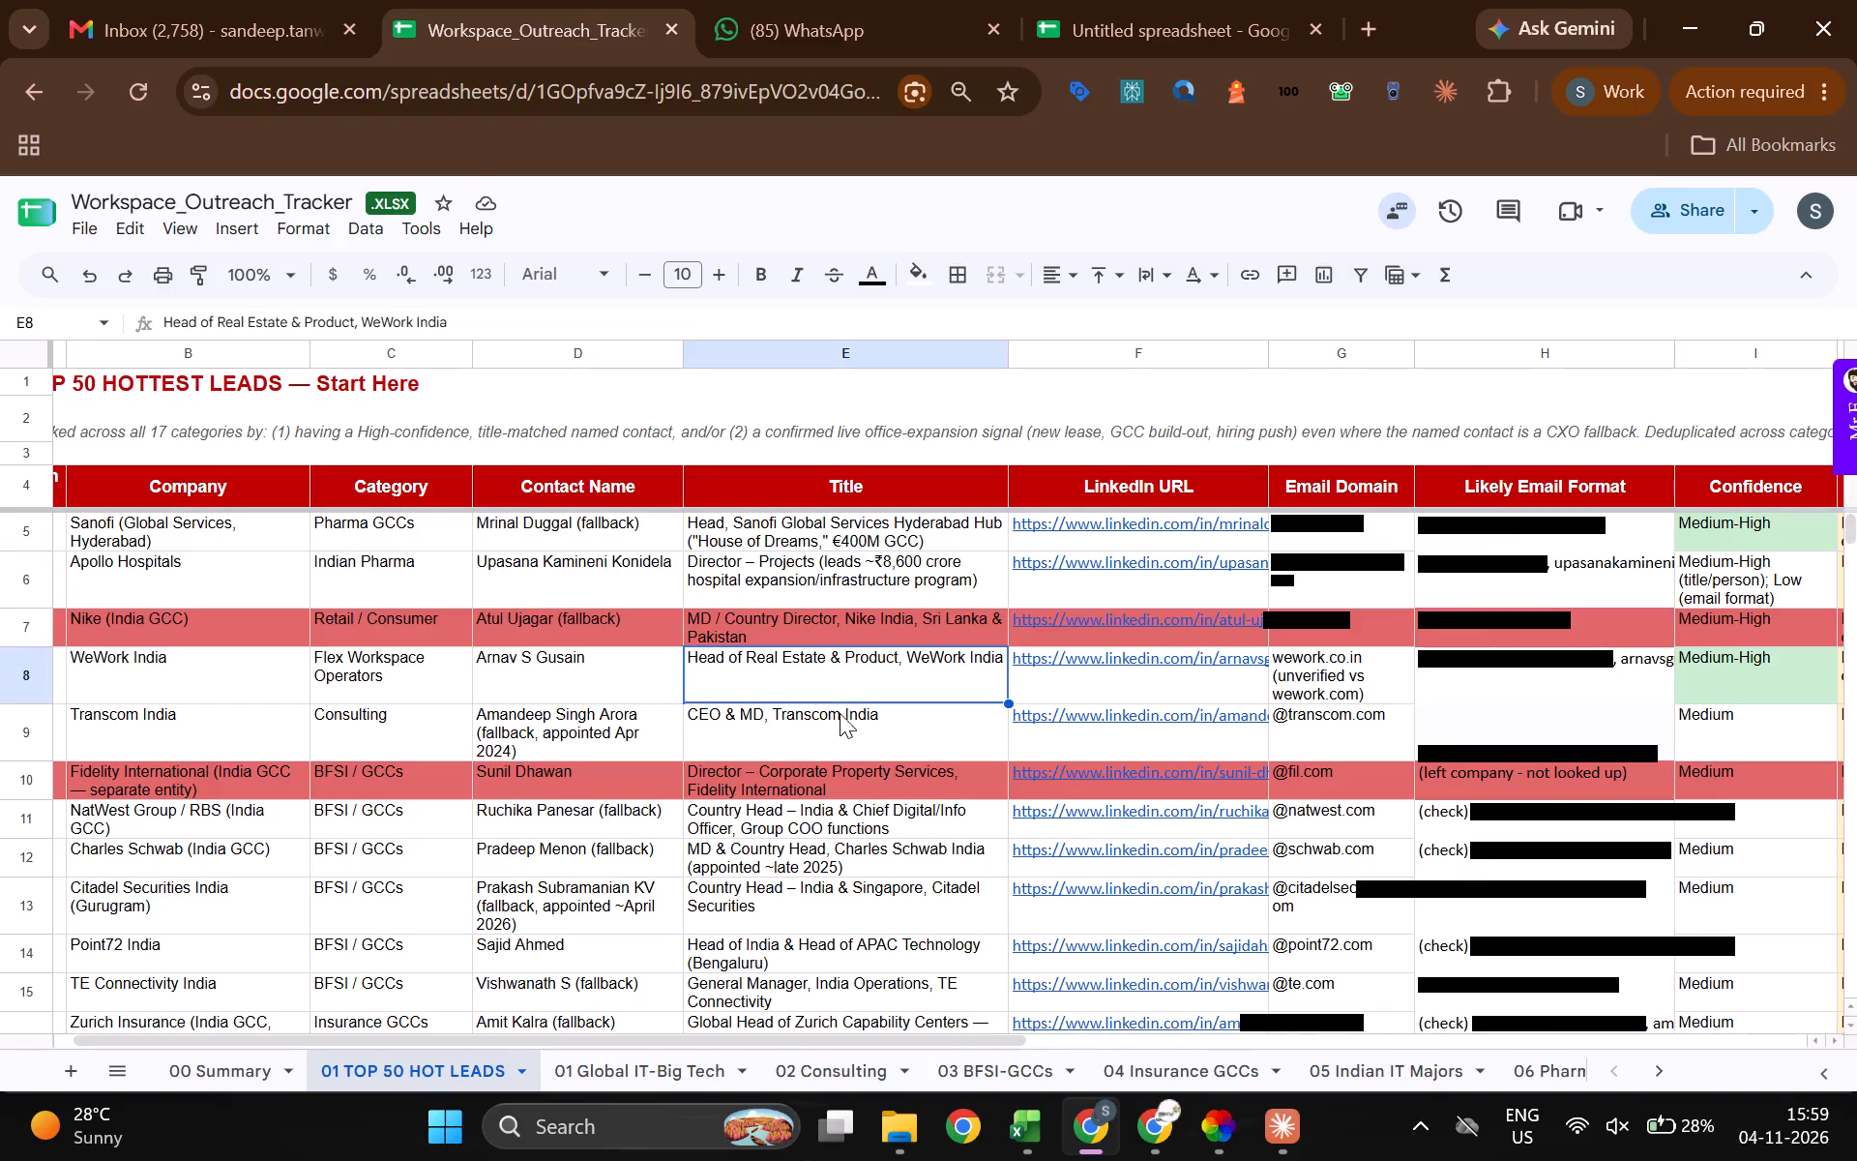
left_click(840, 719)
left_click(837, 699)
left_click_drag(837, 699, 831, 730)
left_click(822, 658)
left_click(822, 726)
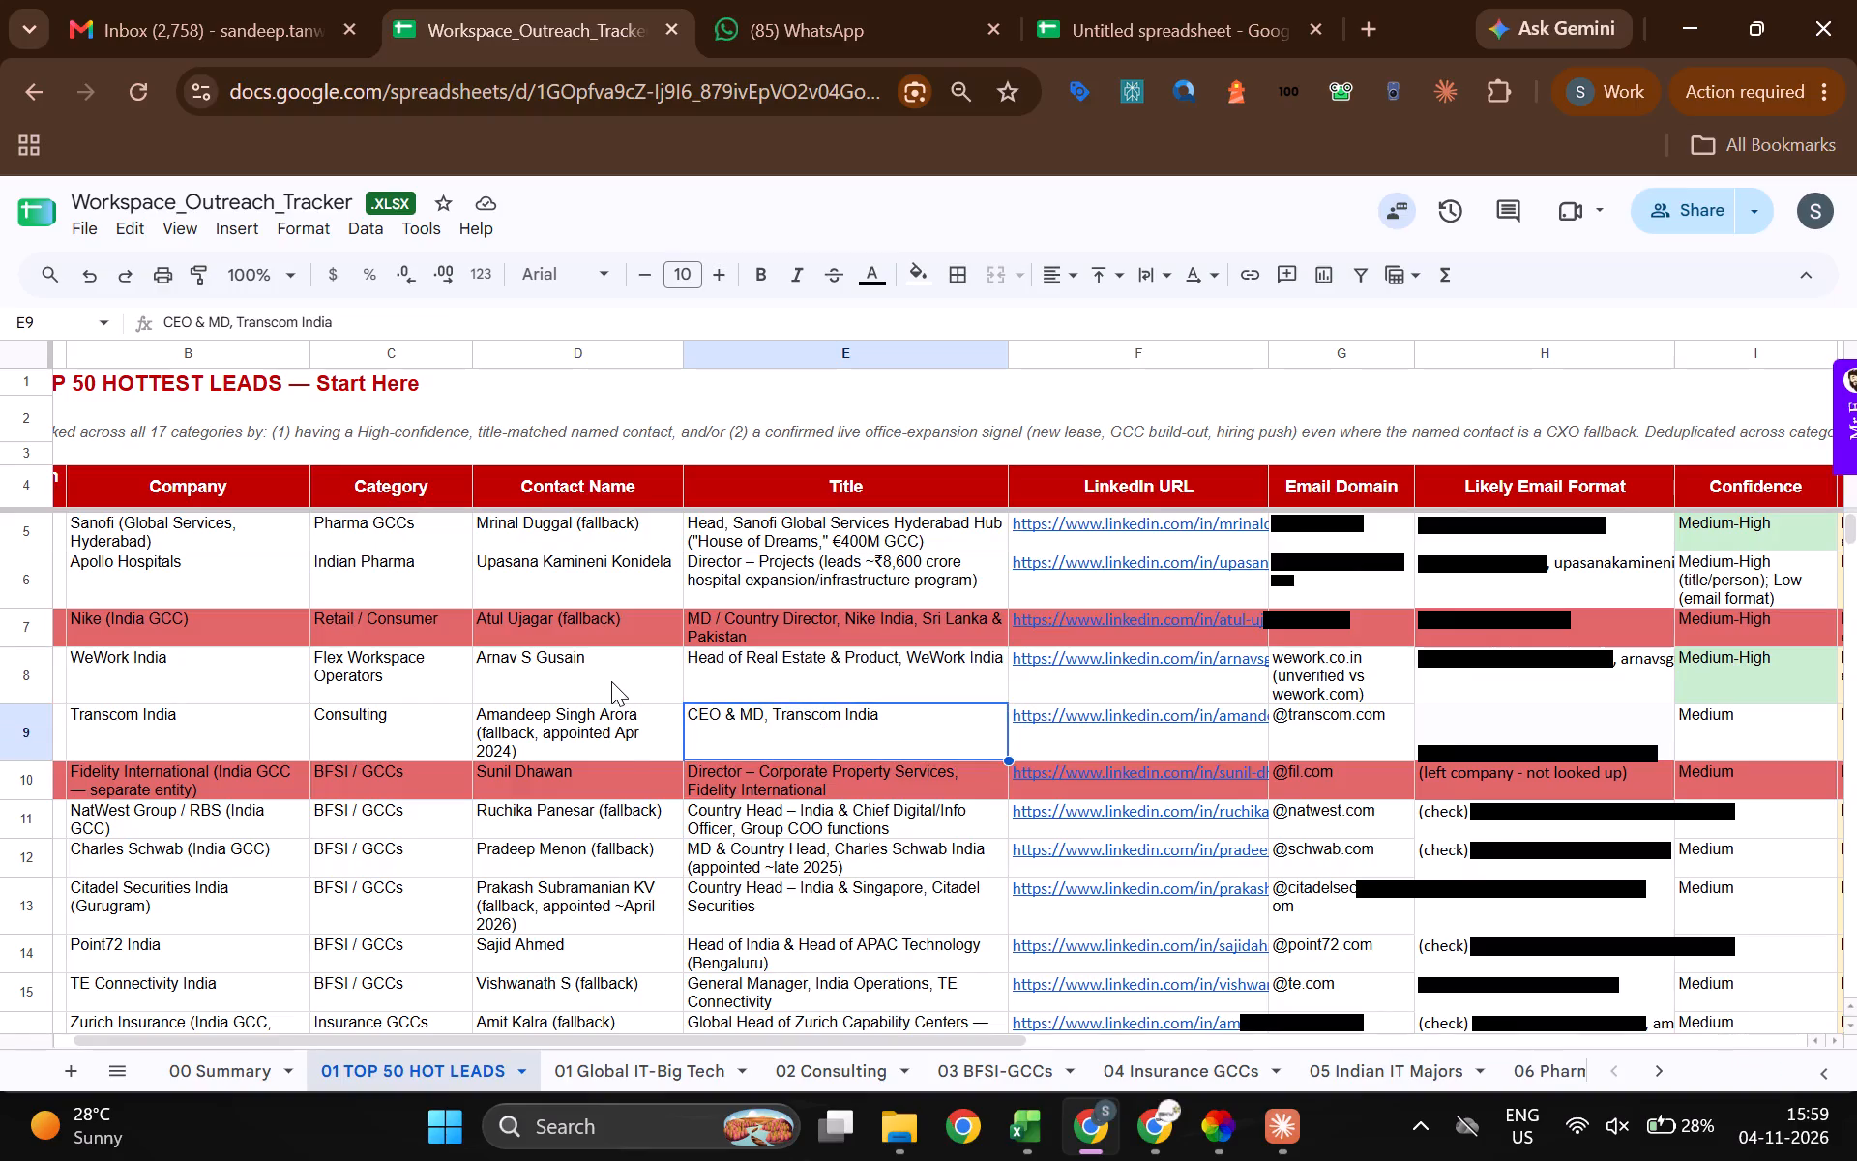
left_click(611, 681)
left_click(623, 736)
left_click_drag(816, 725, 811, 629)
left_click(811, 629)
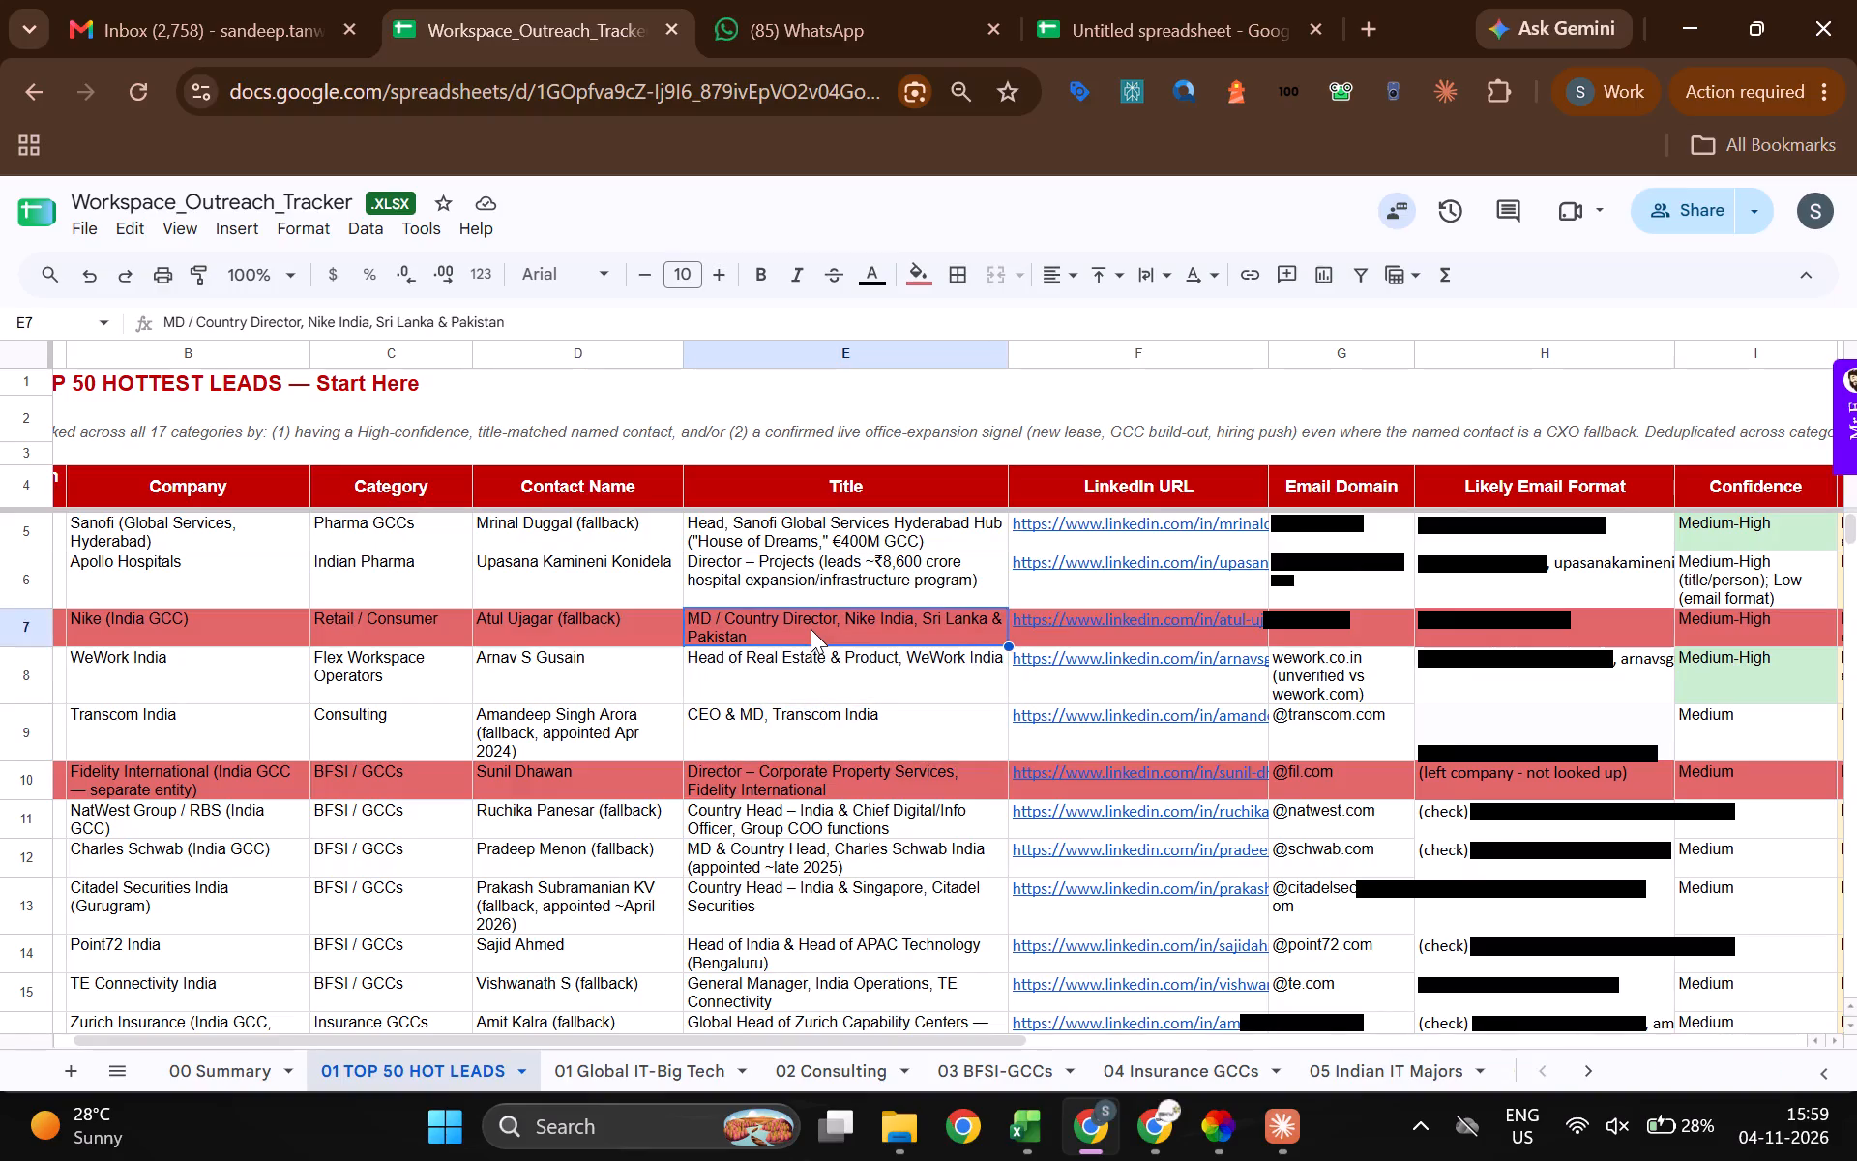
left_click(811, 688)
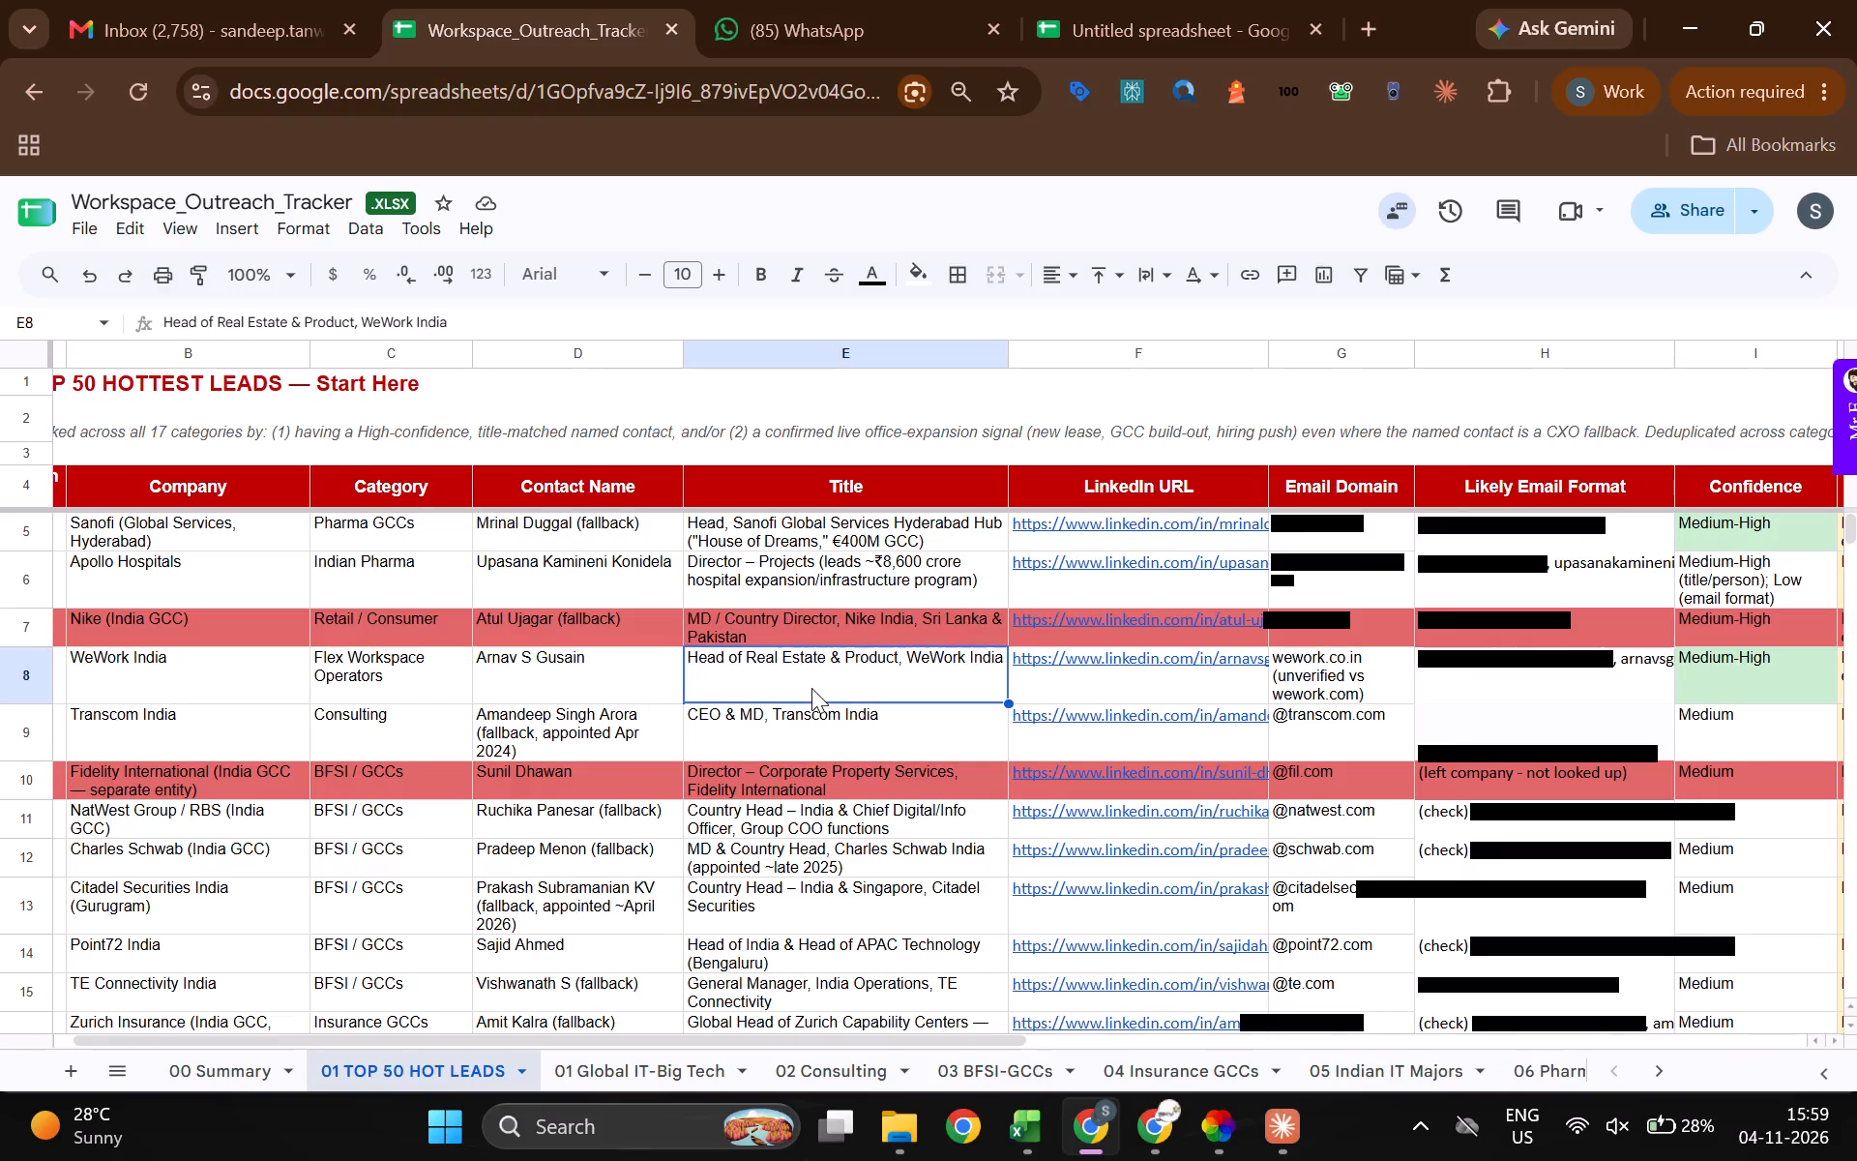
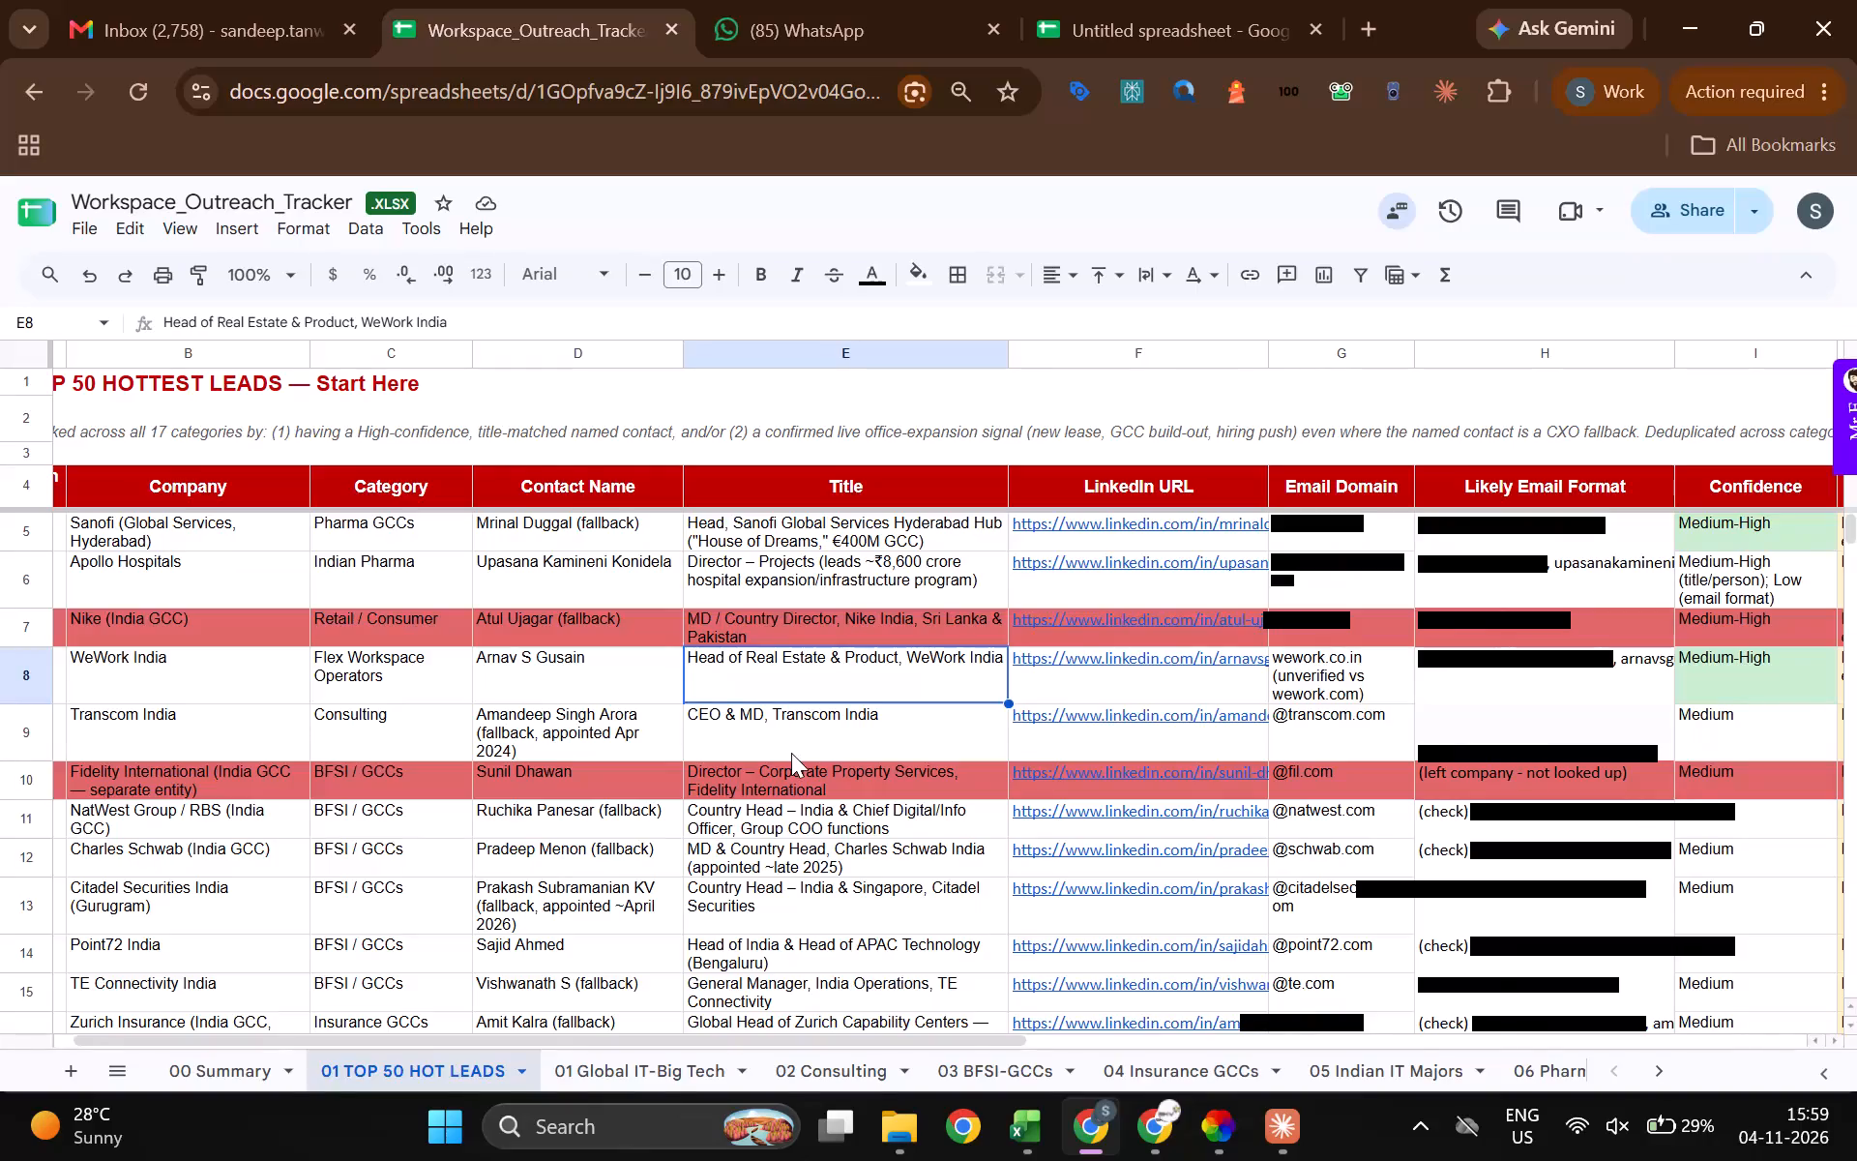
Review the contact names and titles of the leads from Transcom India down to Point72 India.
left_click(759, 729)
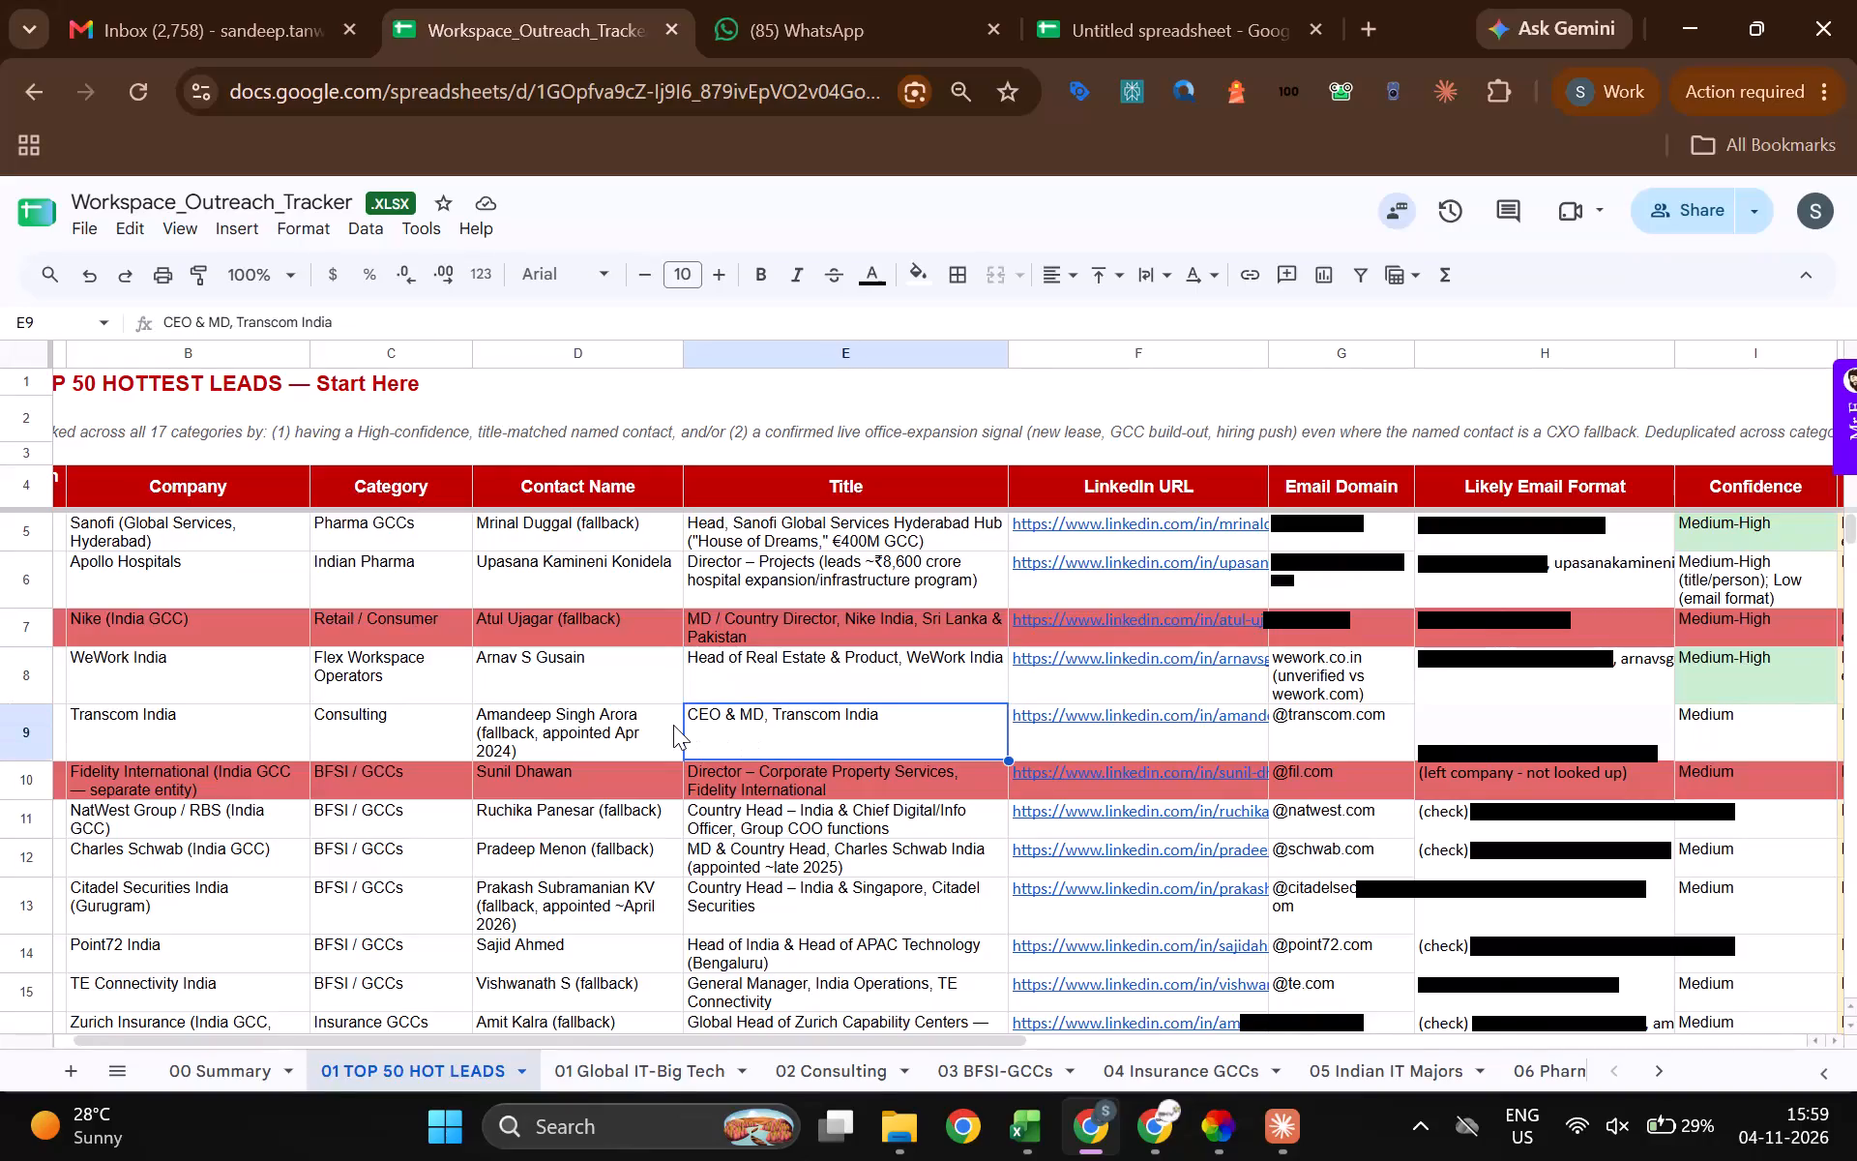
left_click(595, 726)
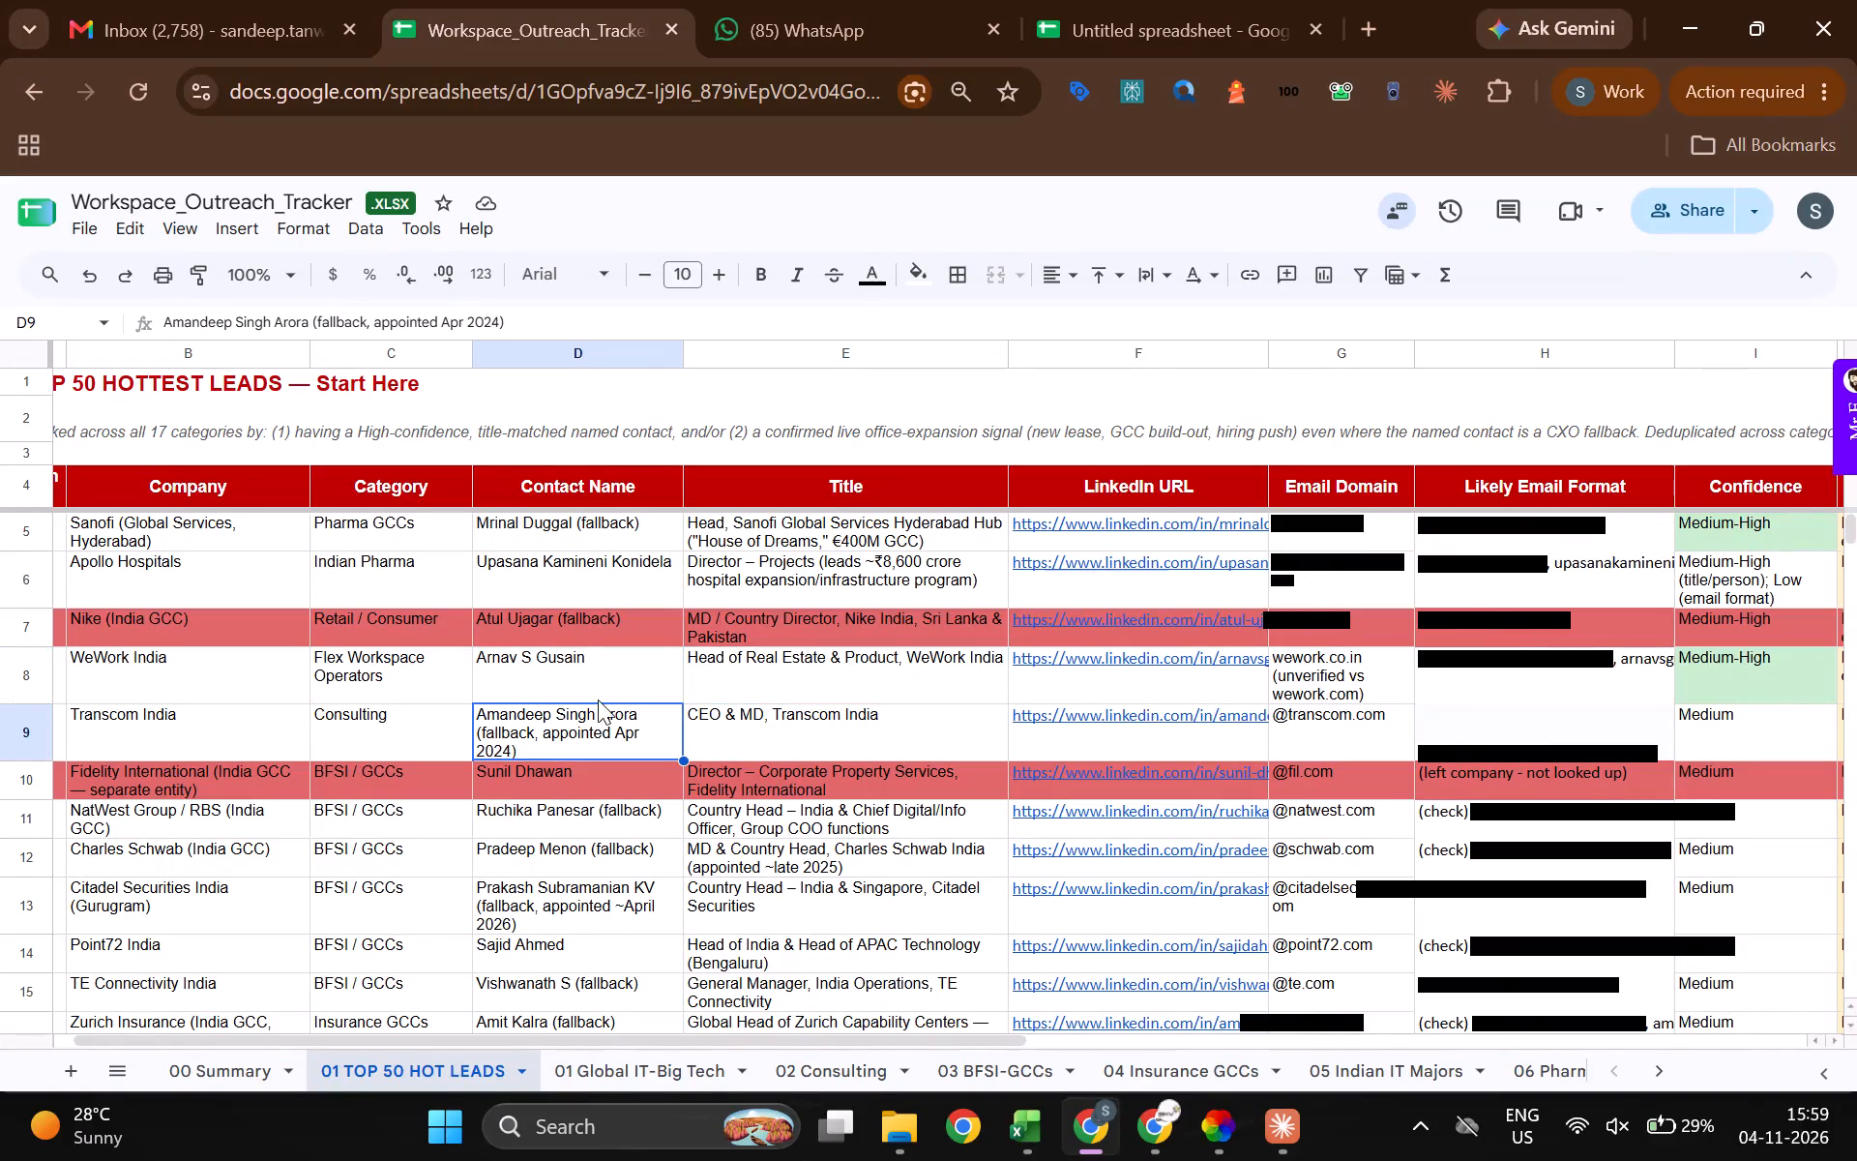
left_click(598, 700)
left_click(614, 723)
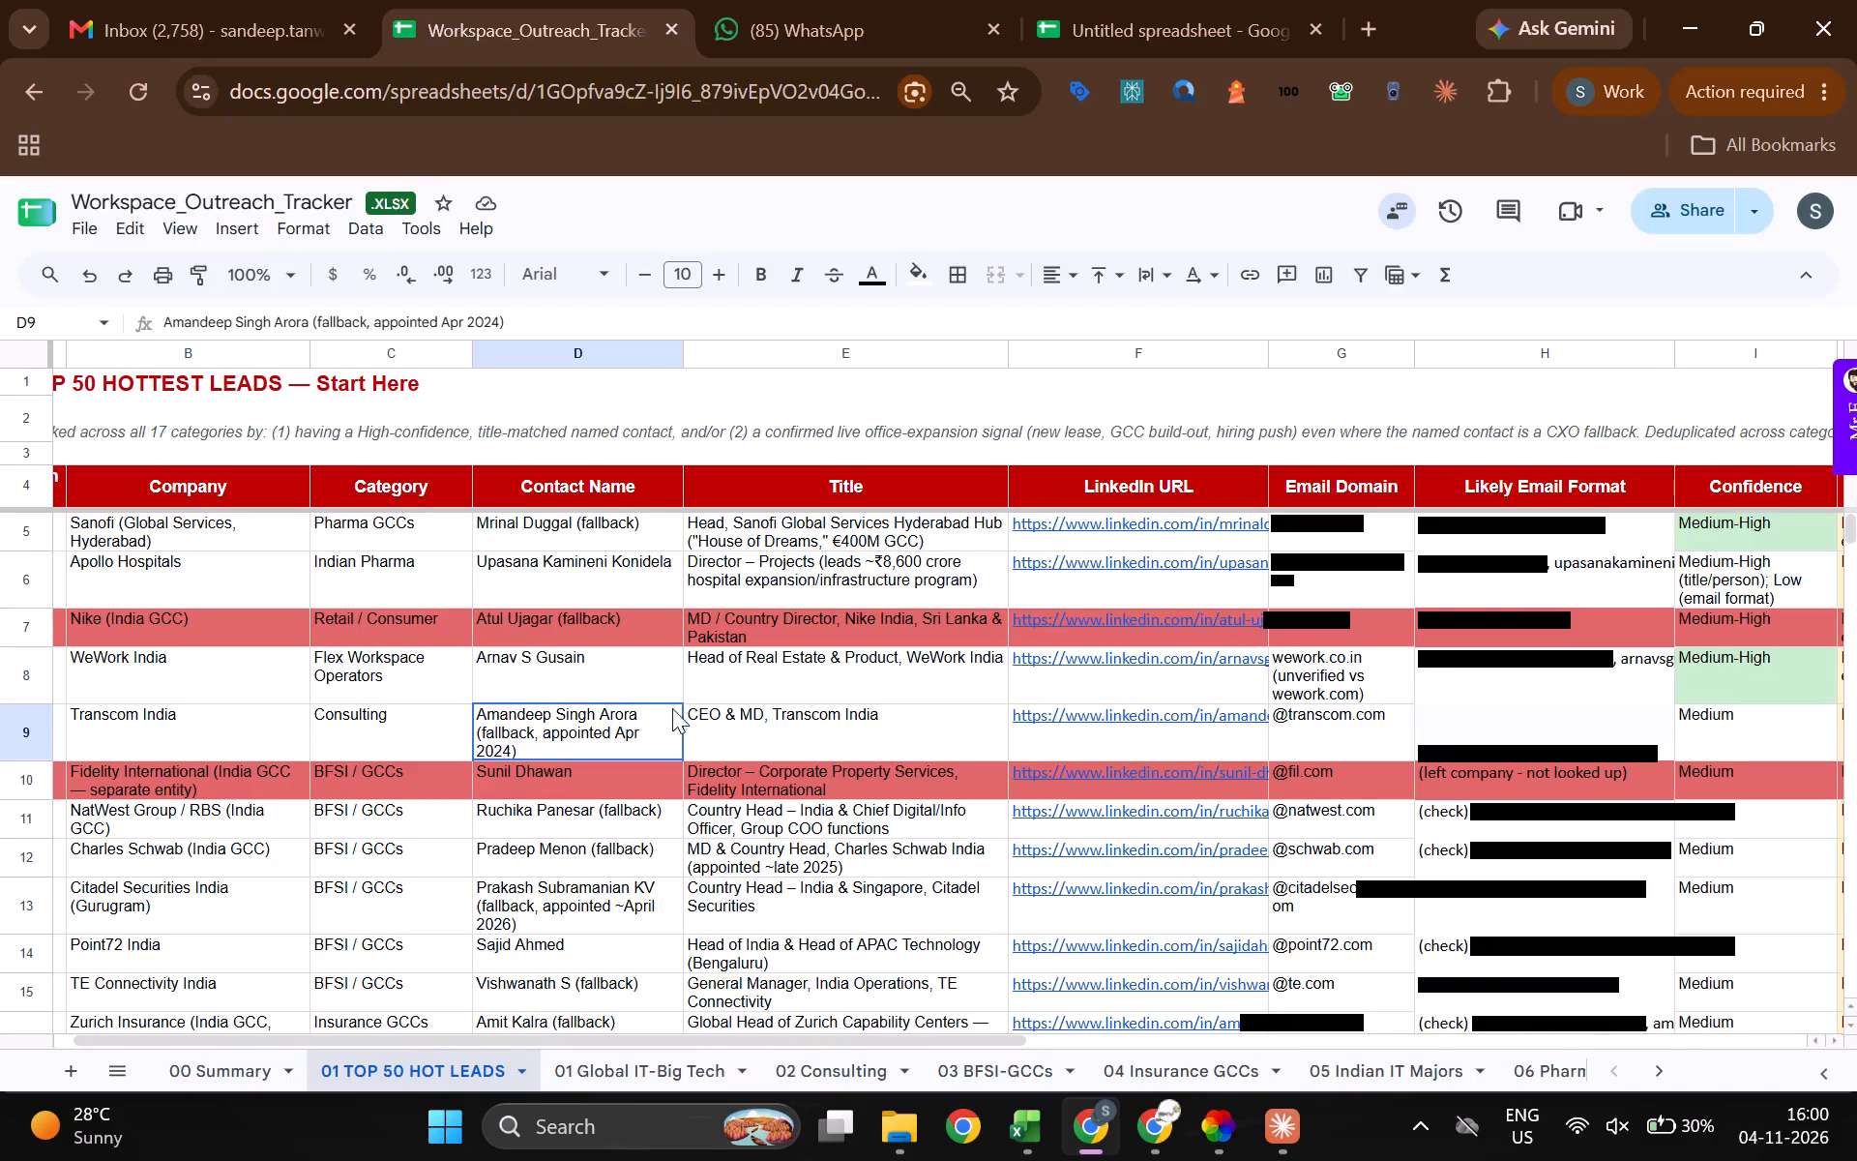
left_click(693, 694)
left_click(722, 717)
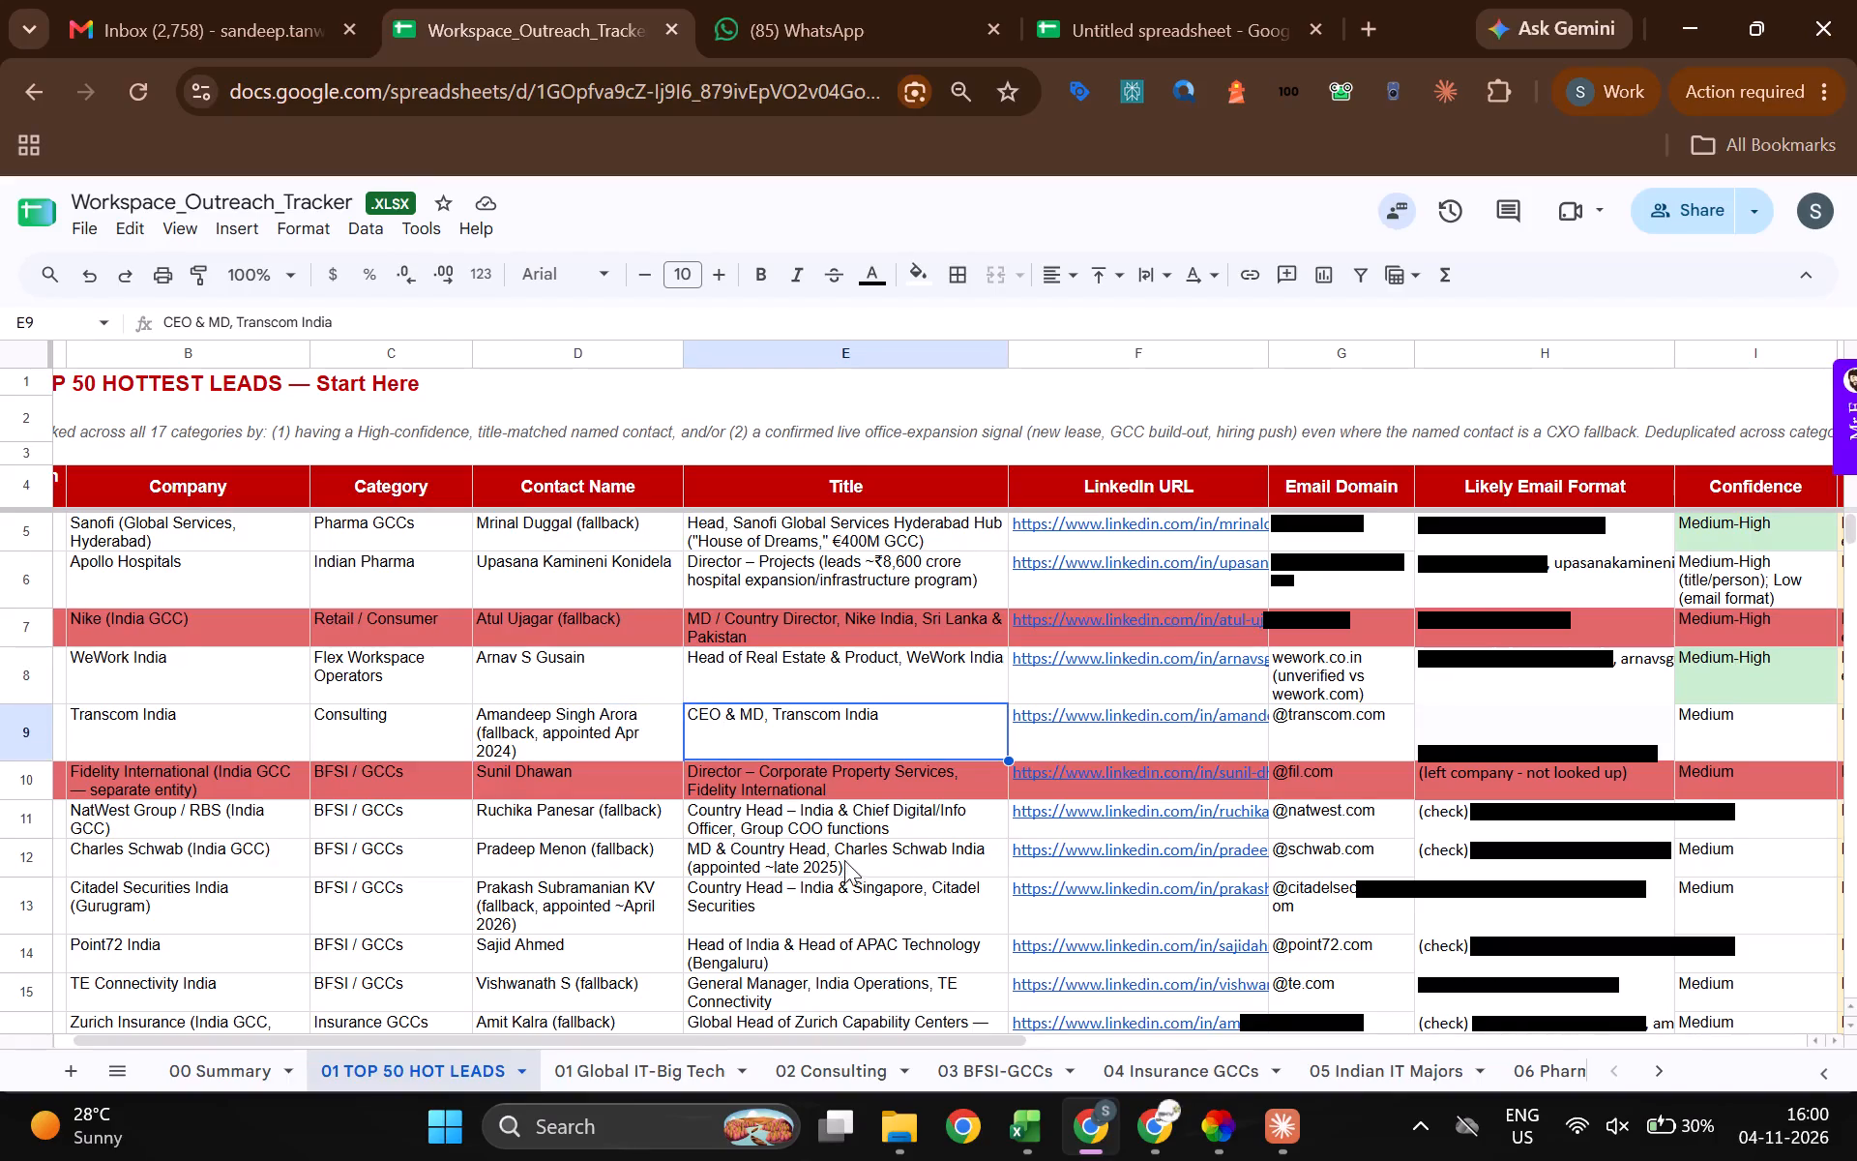
left_click(833, 833)
left_click(822, 851)
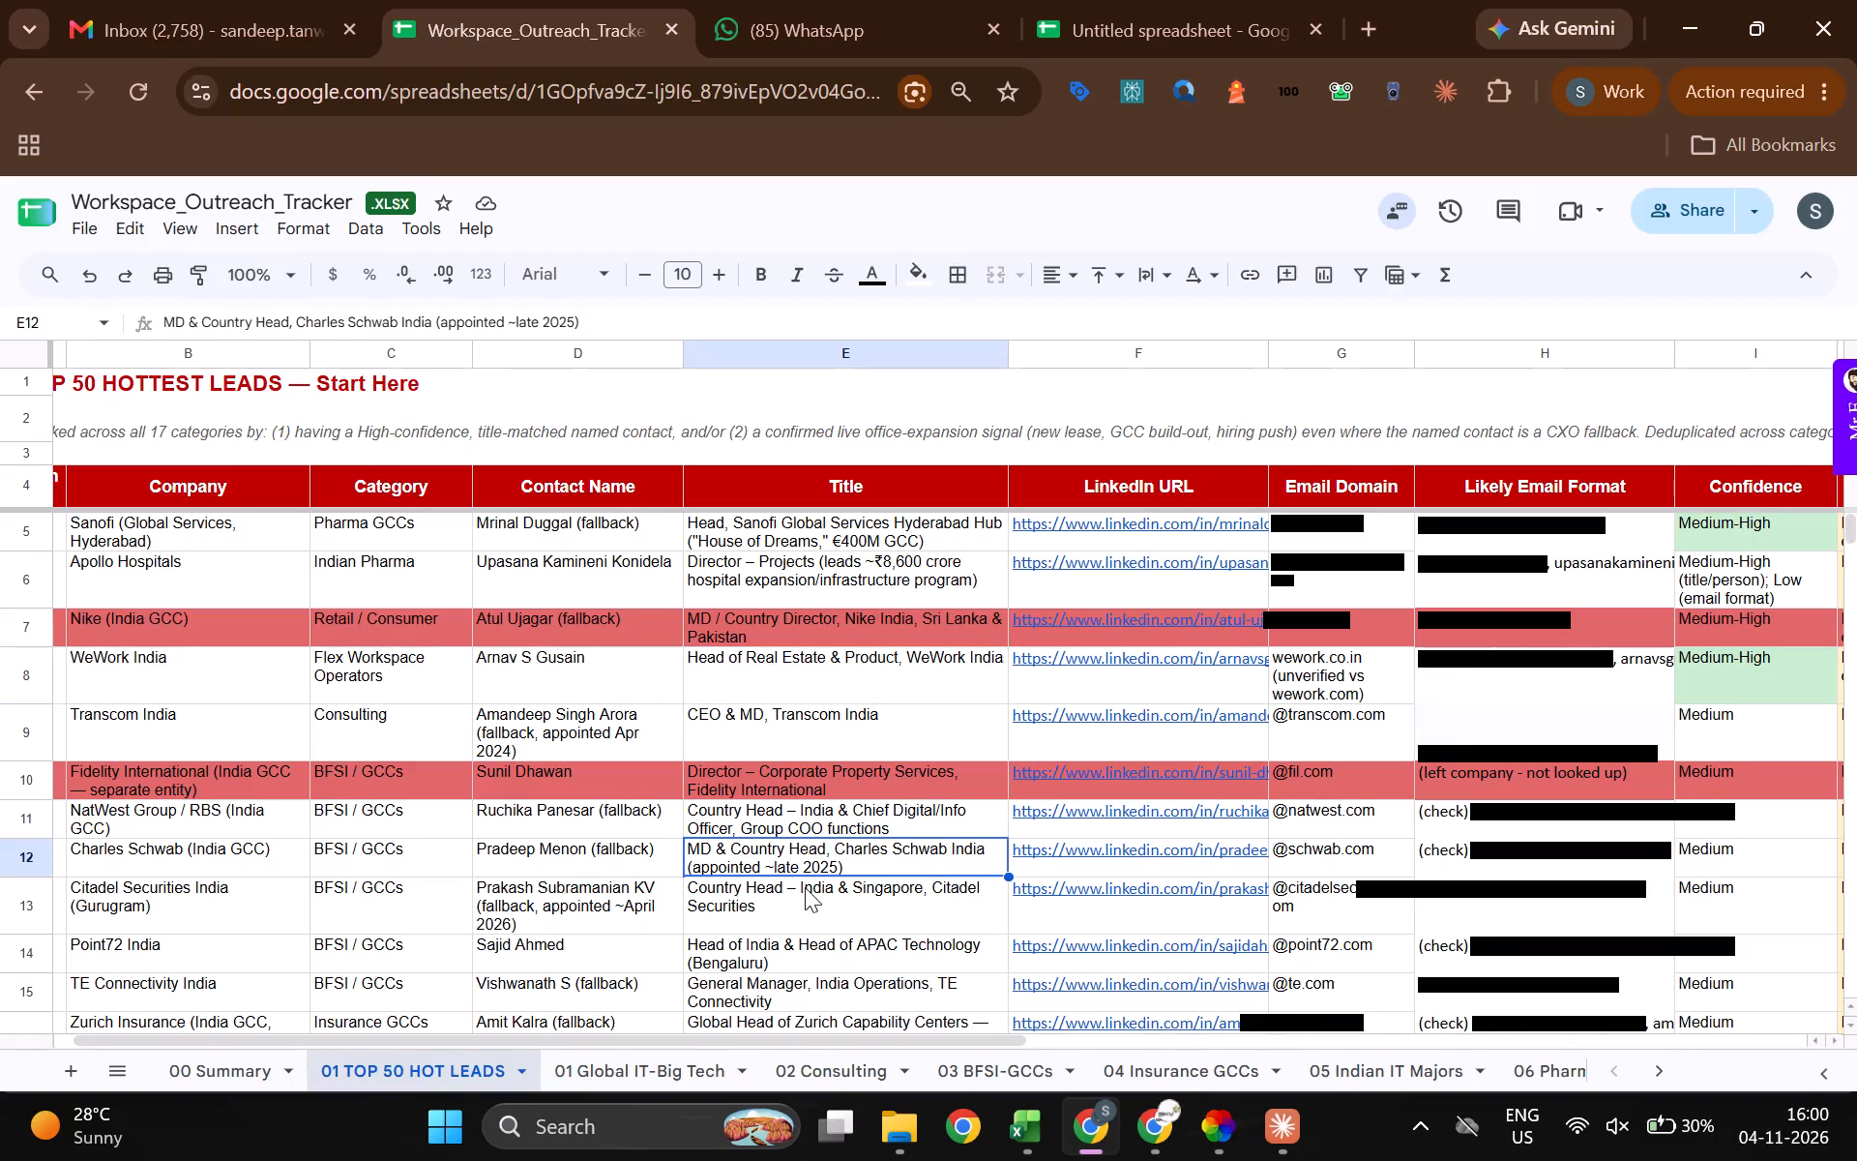
left_click(805, 887)
left_click(695, 912)
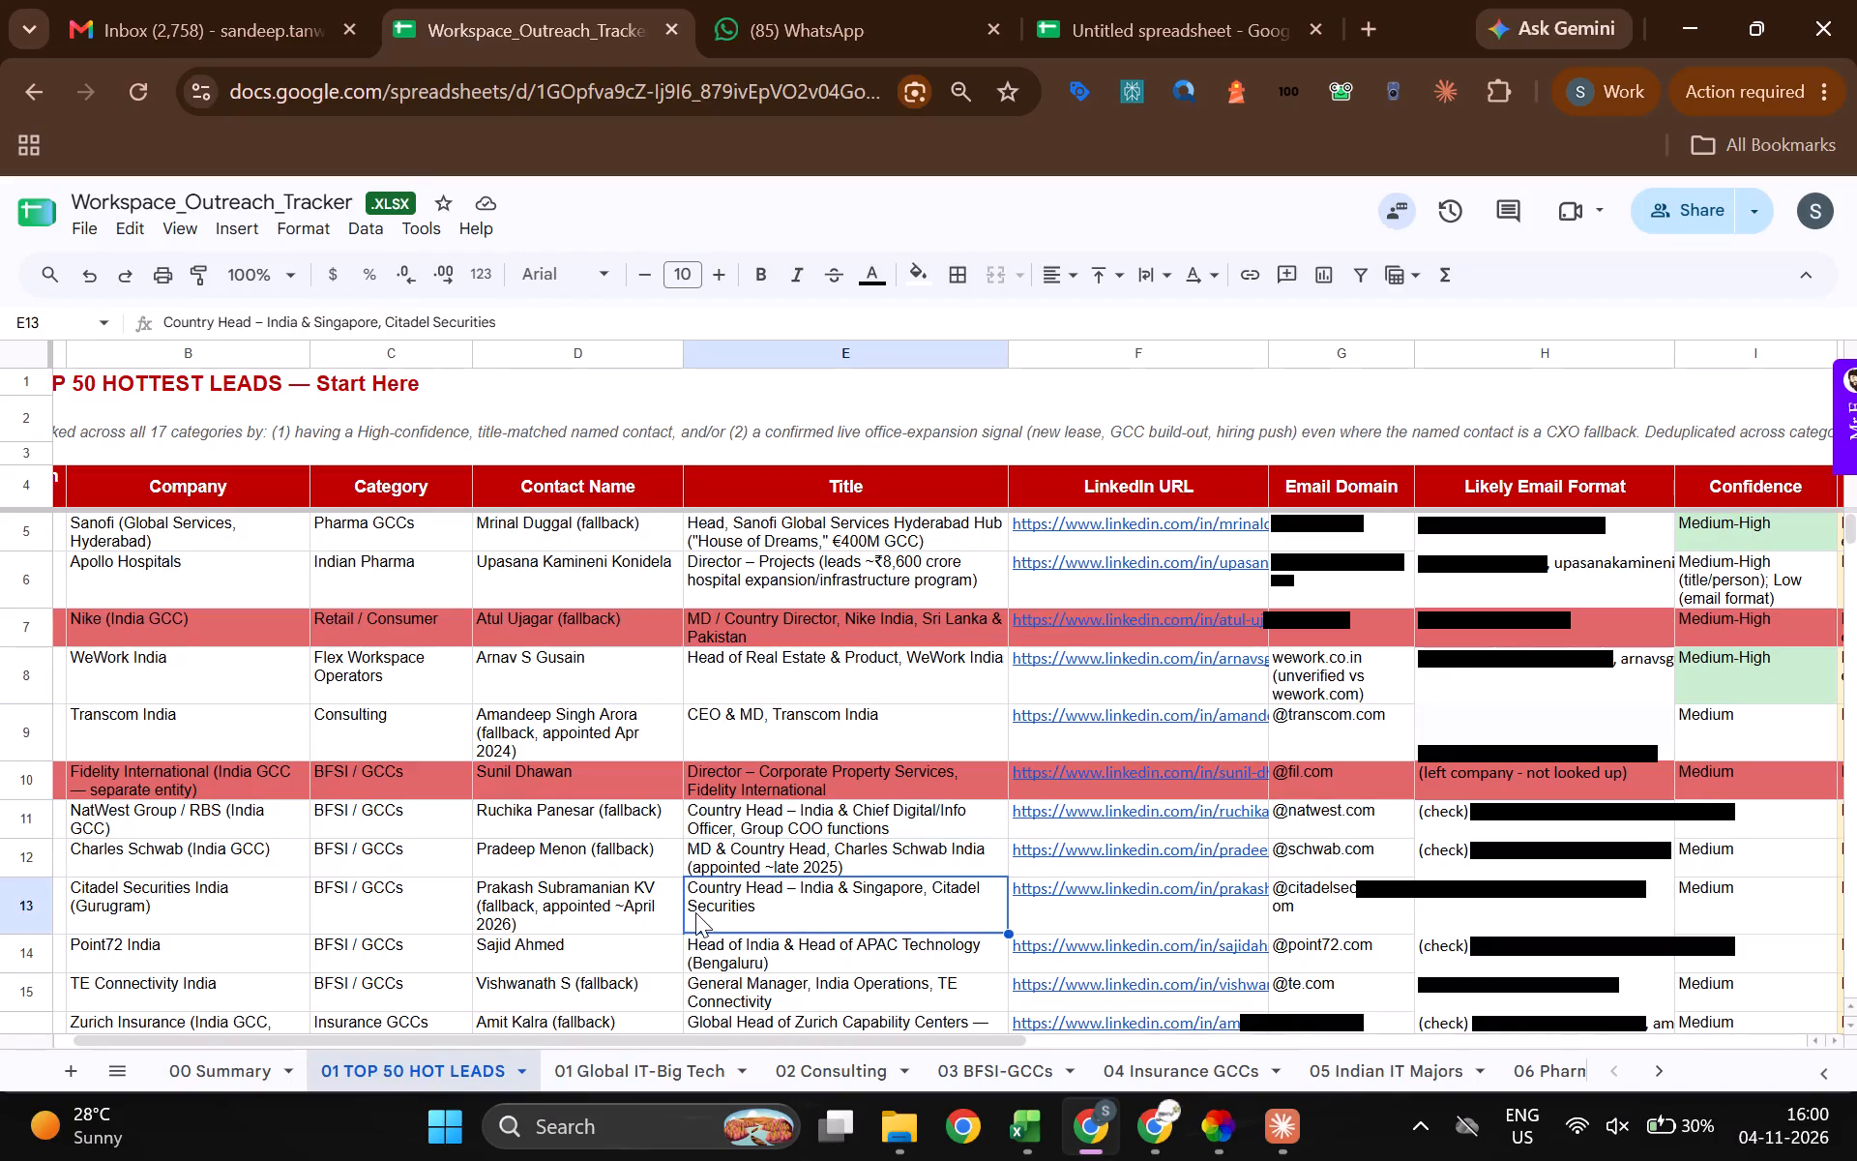
left_click(612, 914)
left_click(731, 973)
left_click(600, 973)
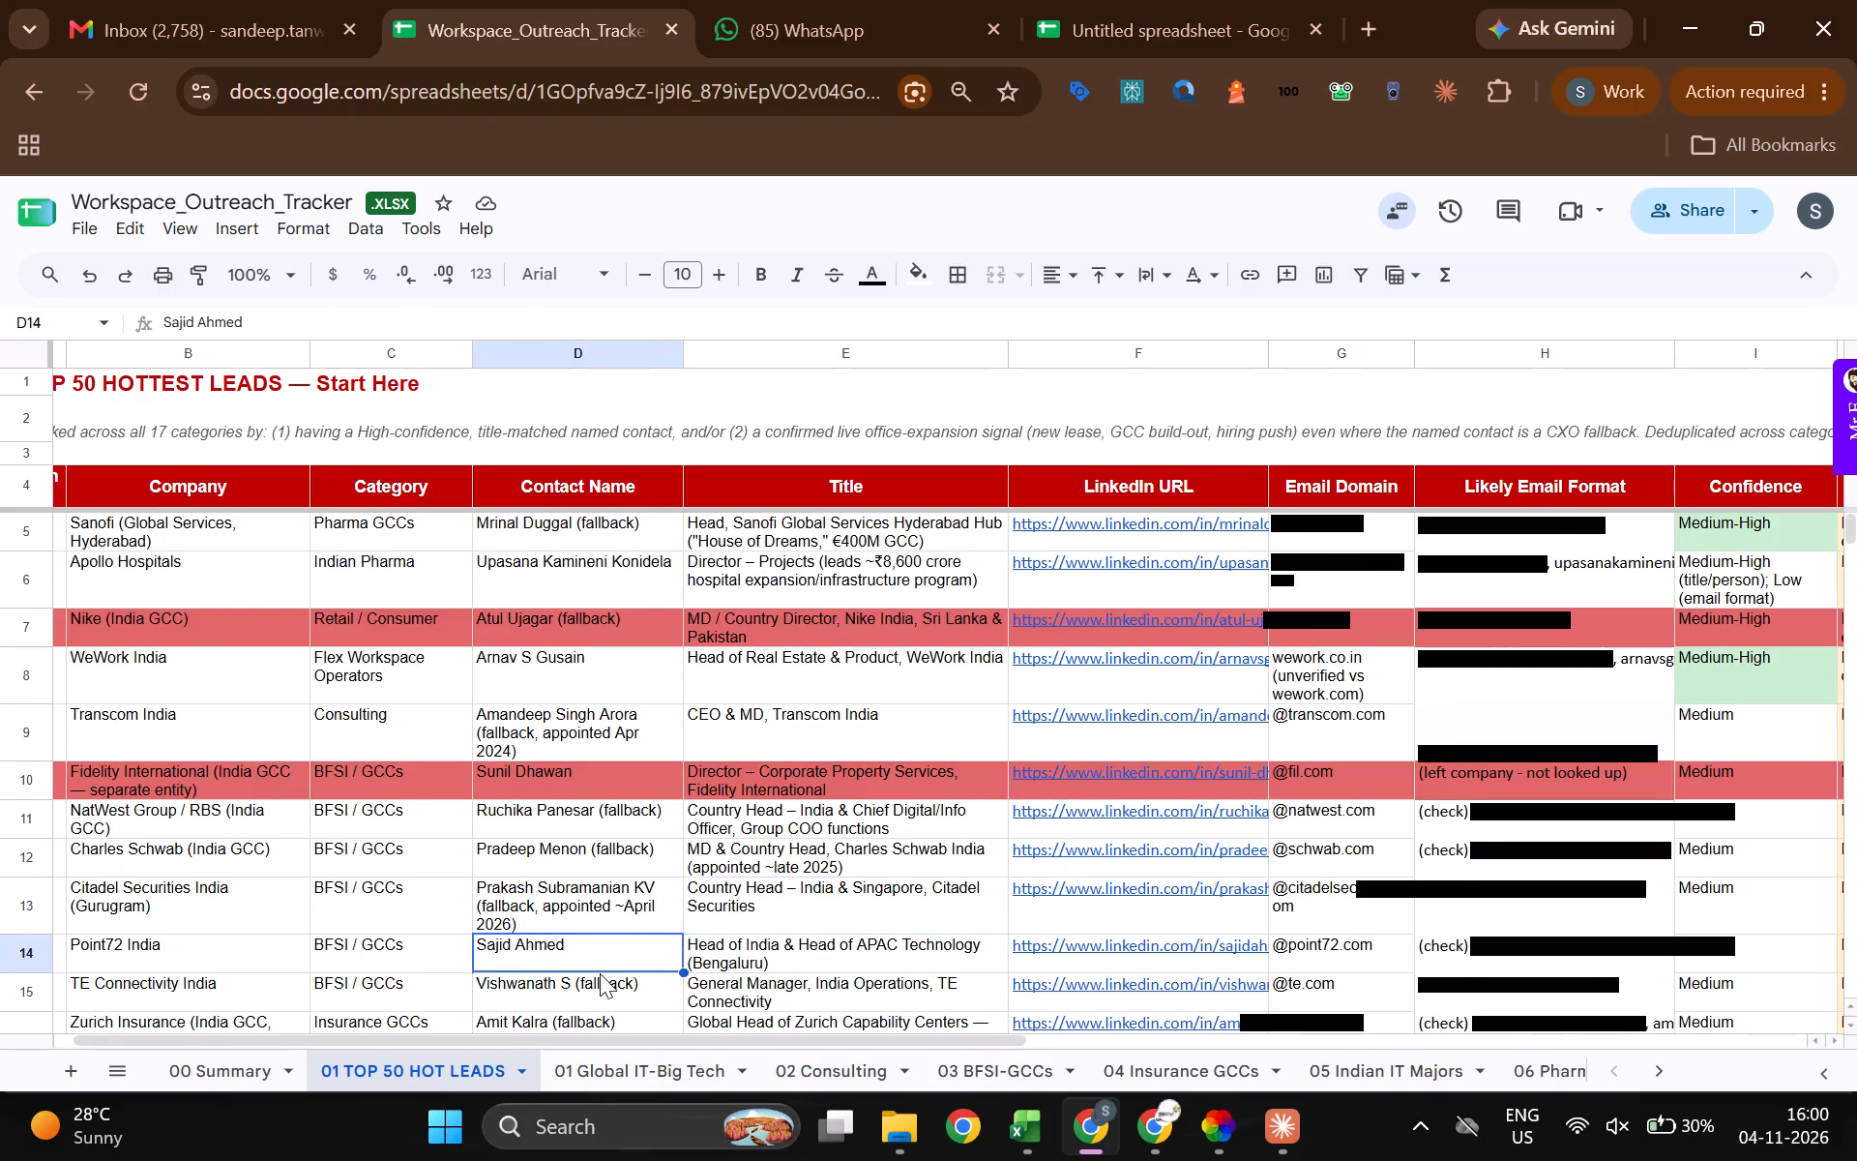
Review the contact names and titles of the leads from TE Connectivity India down to McDonald's India.
scroll(600, 973, "down", 1)
left_click(600, 973)
left_click(615, 929)
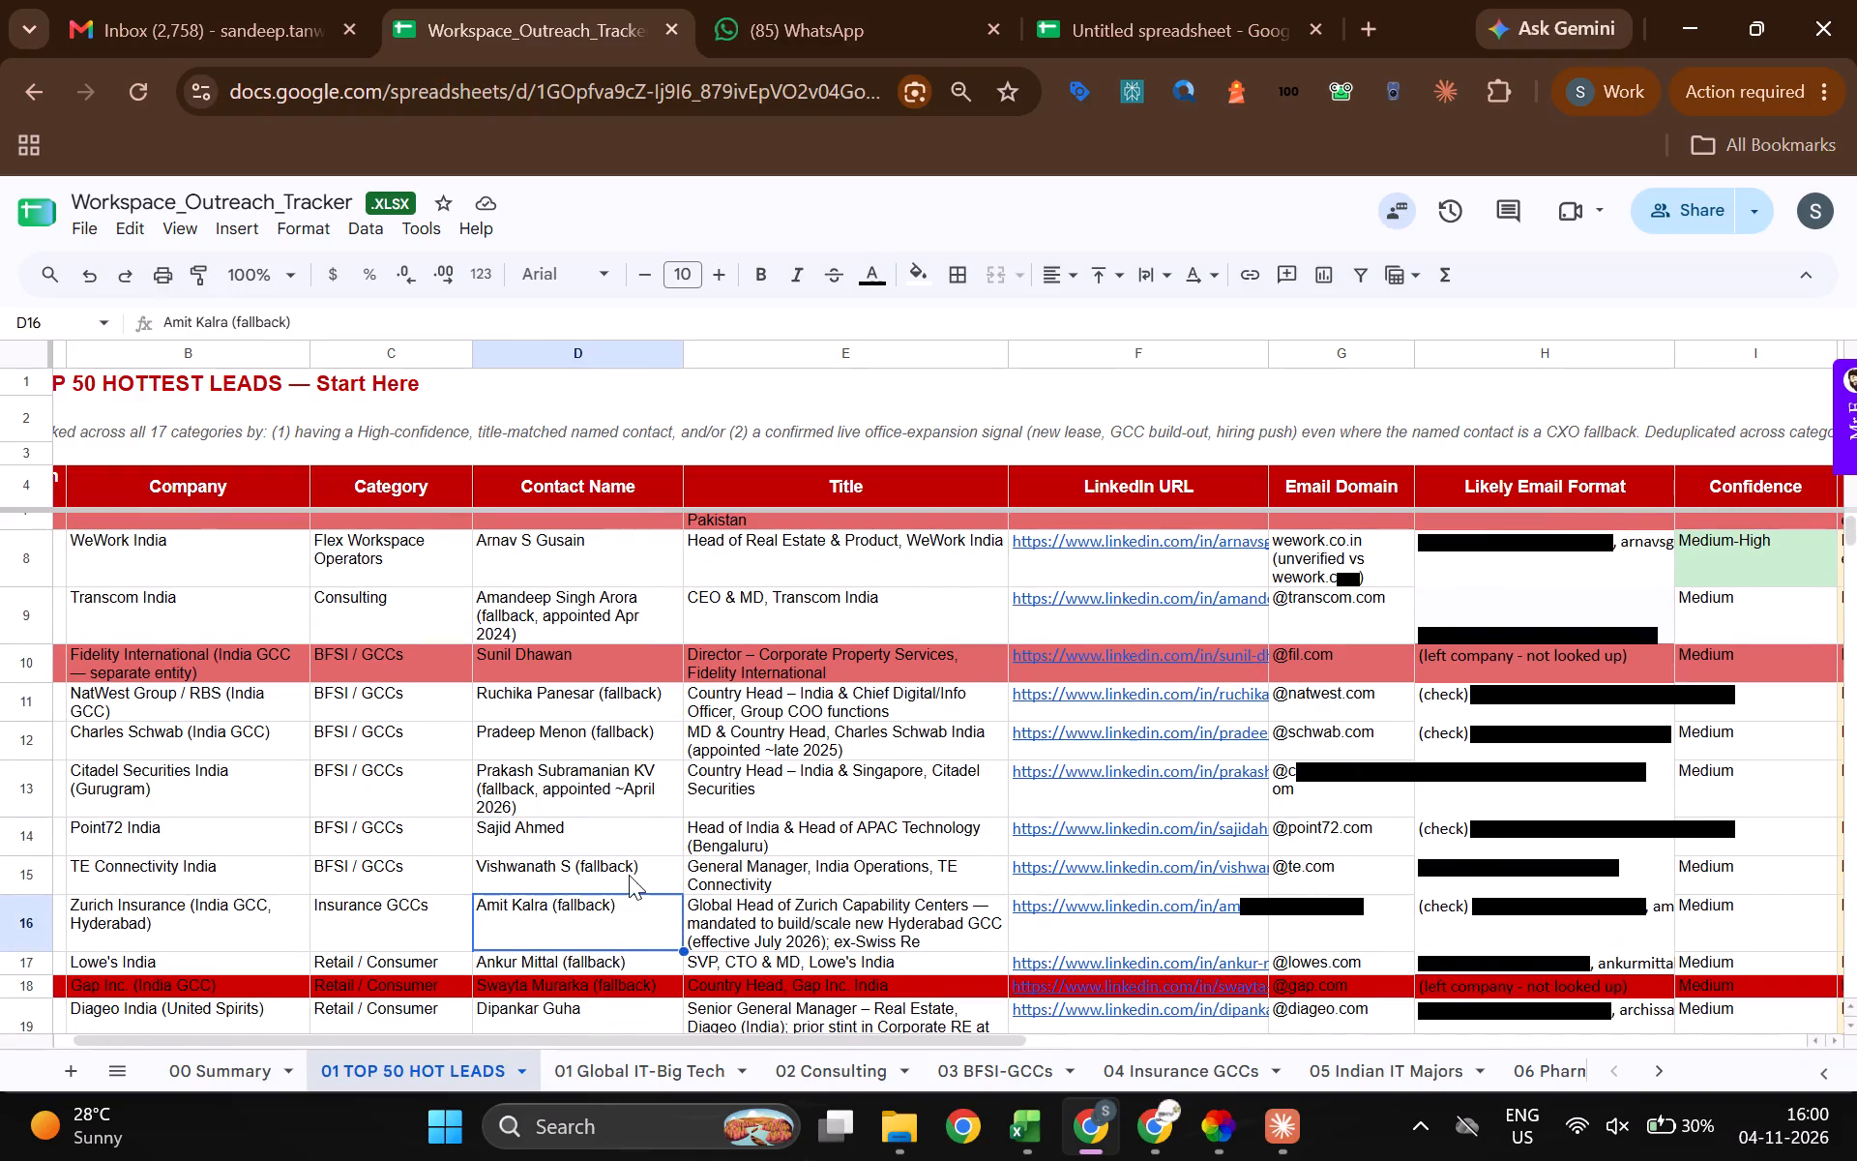
left_click(629, 875)
left_click(811, 826)
left_click(815, 865)
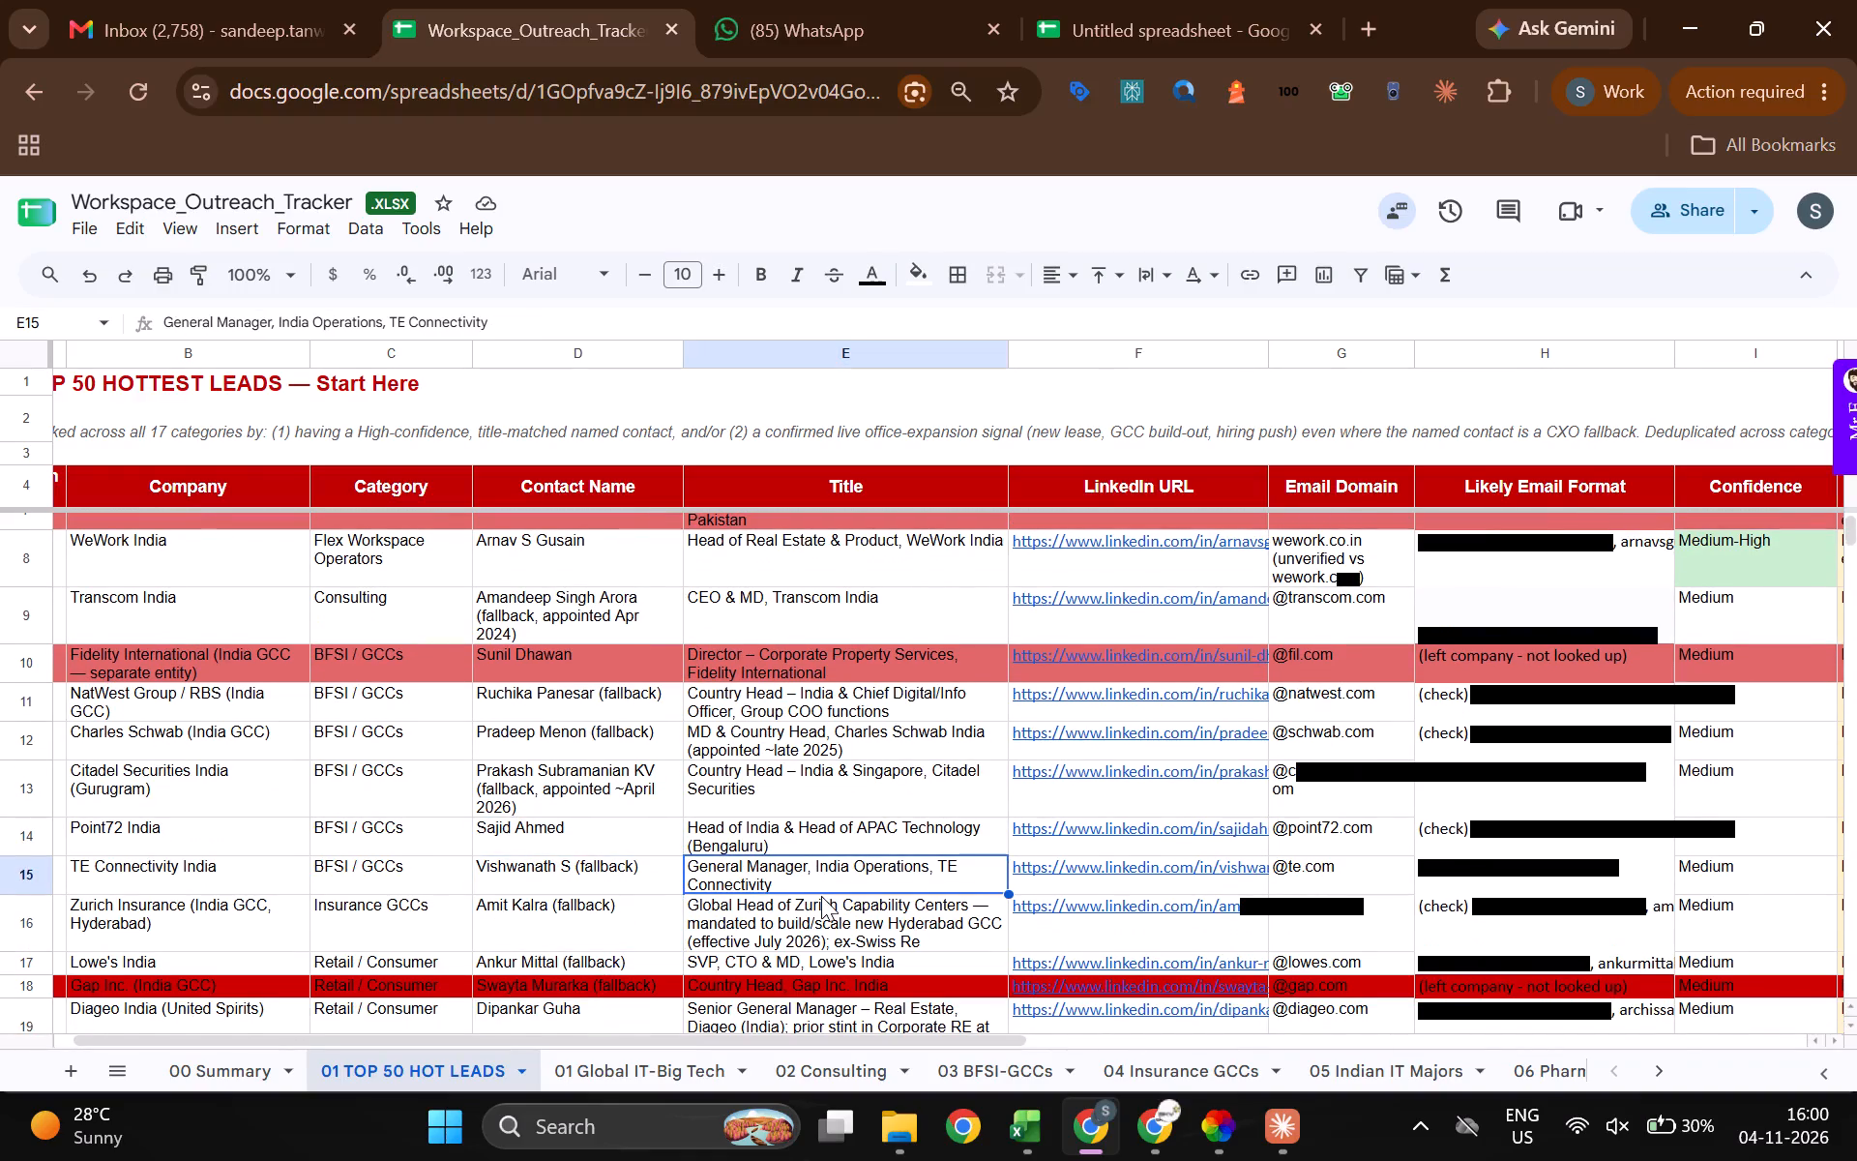
left_click(821, 896)
left_click(823, 908)
left_click(816, 976)
scroll(816, 976, "down", 2)
left_click(811, 734)
left_click(808, 838)
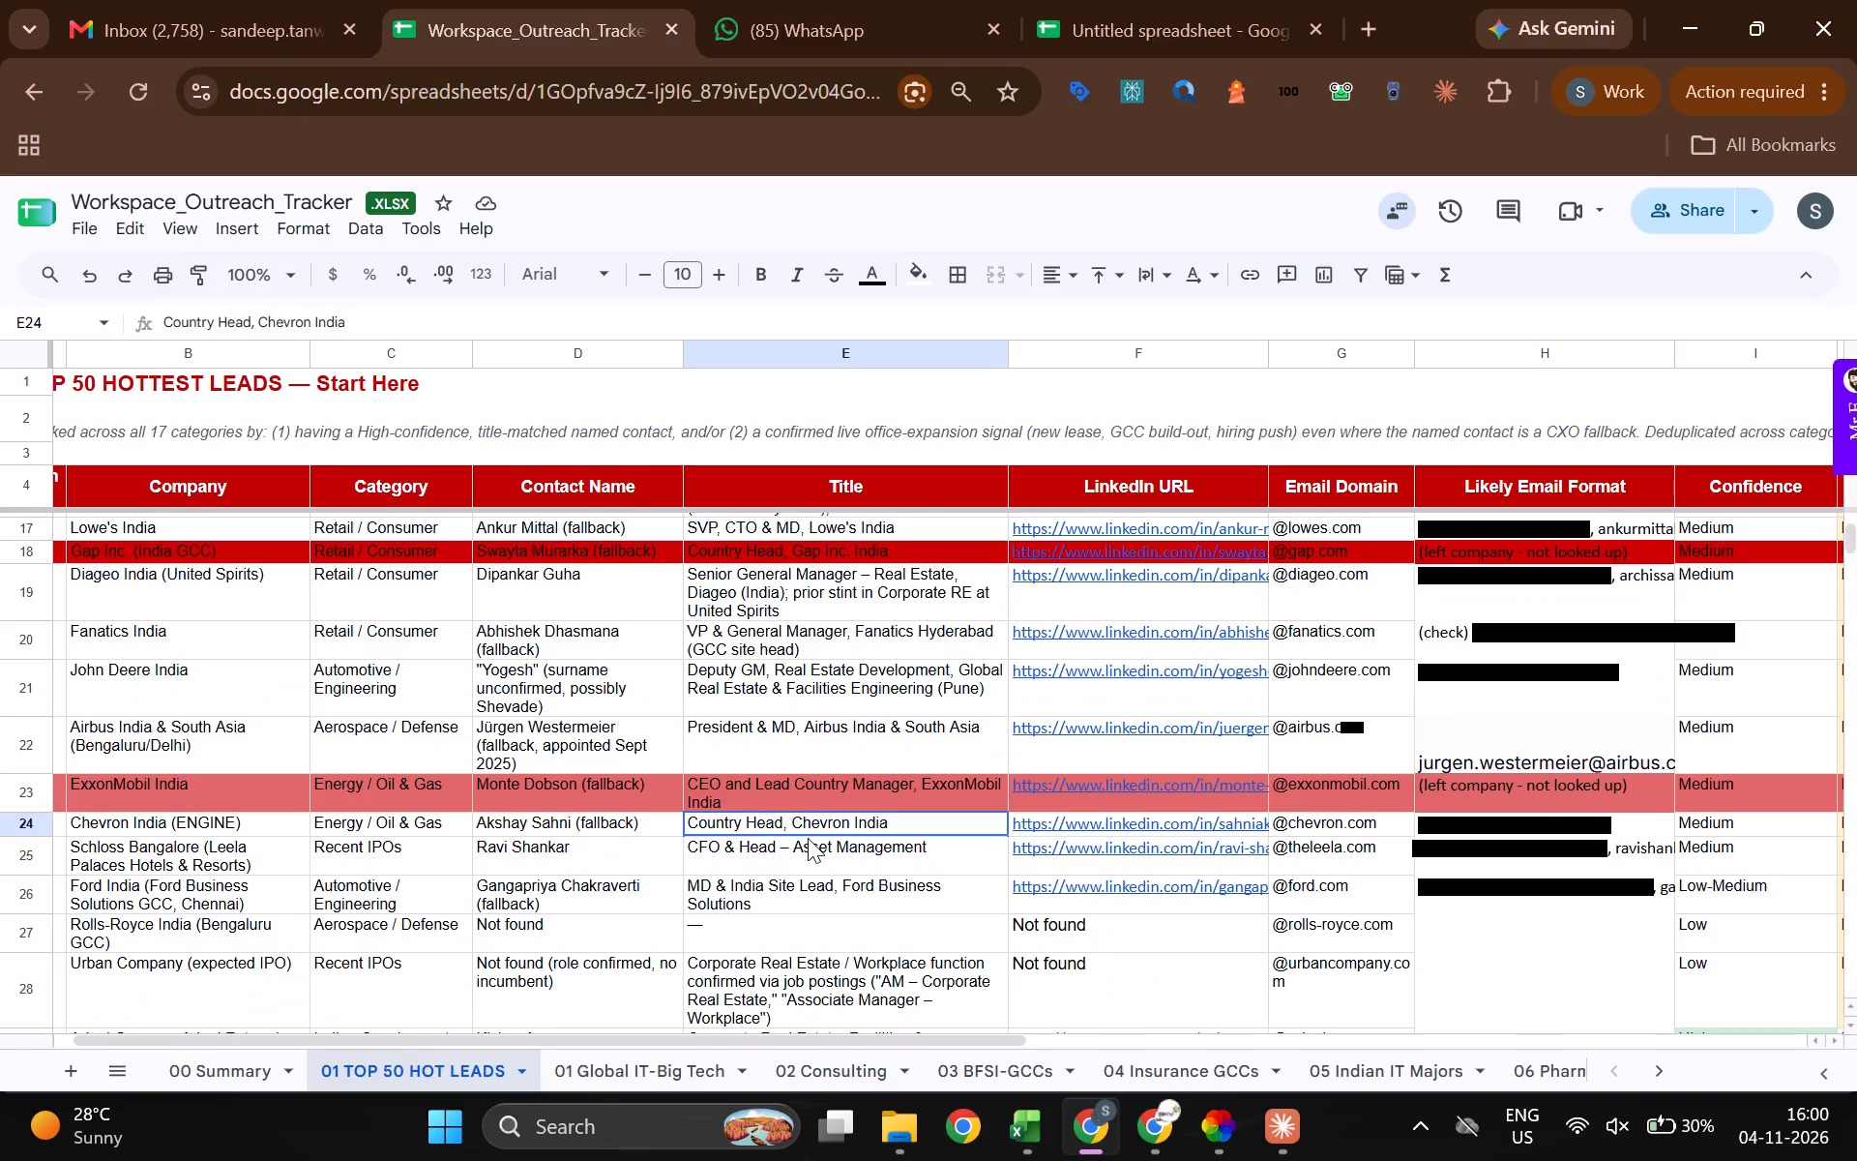
left_click(811, 865)
left_click(815, 901)
scroll(815, 901, "down", 2)
left_click(815, 901)
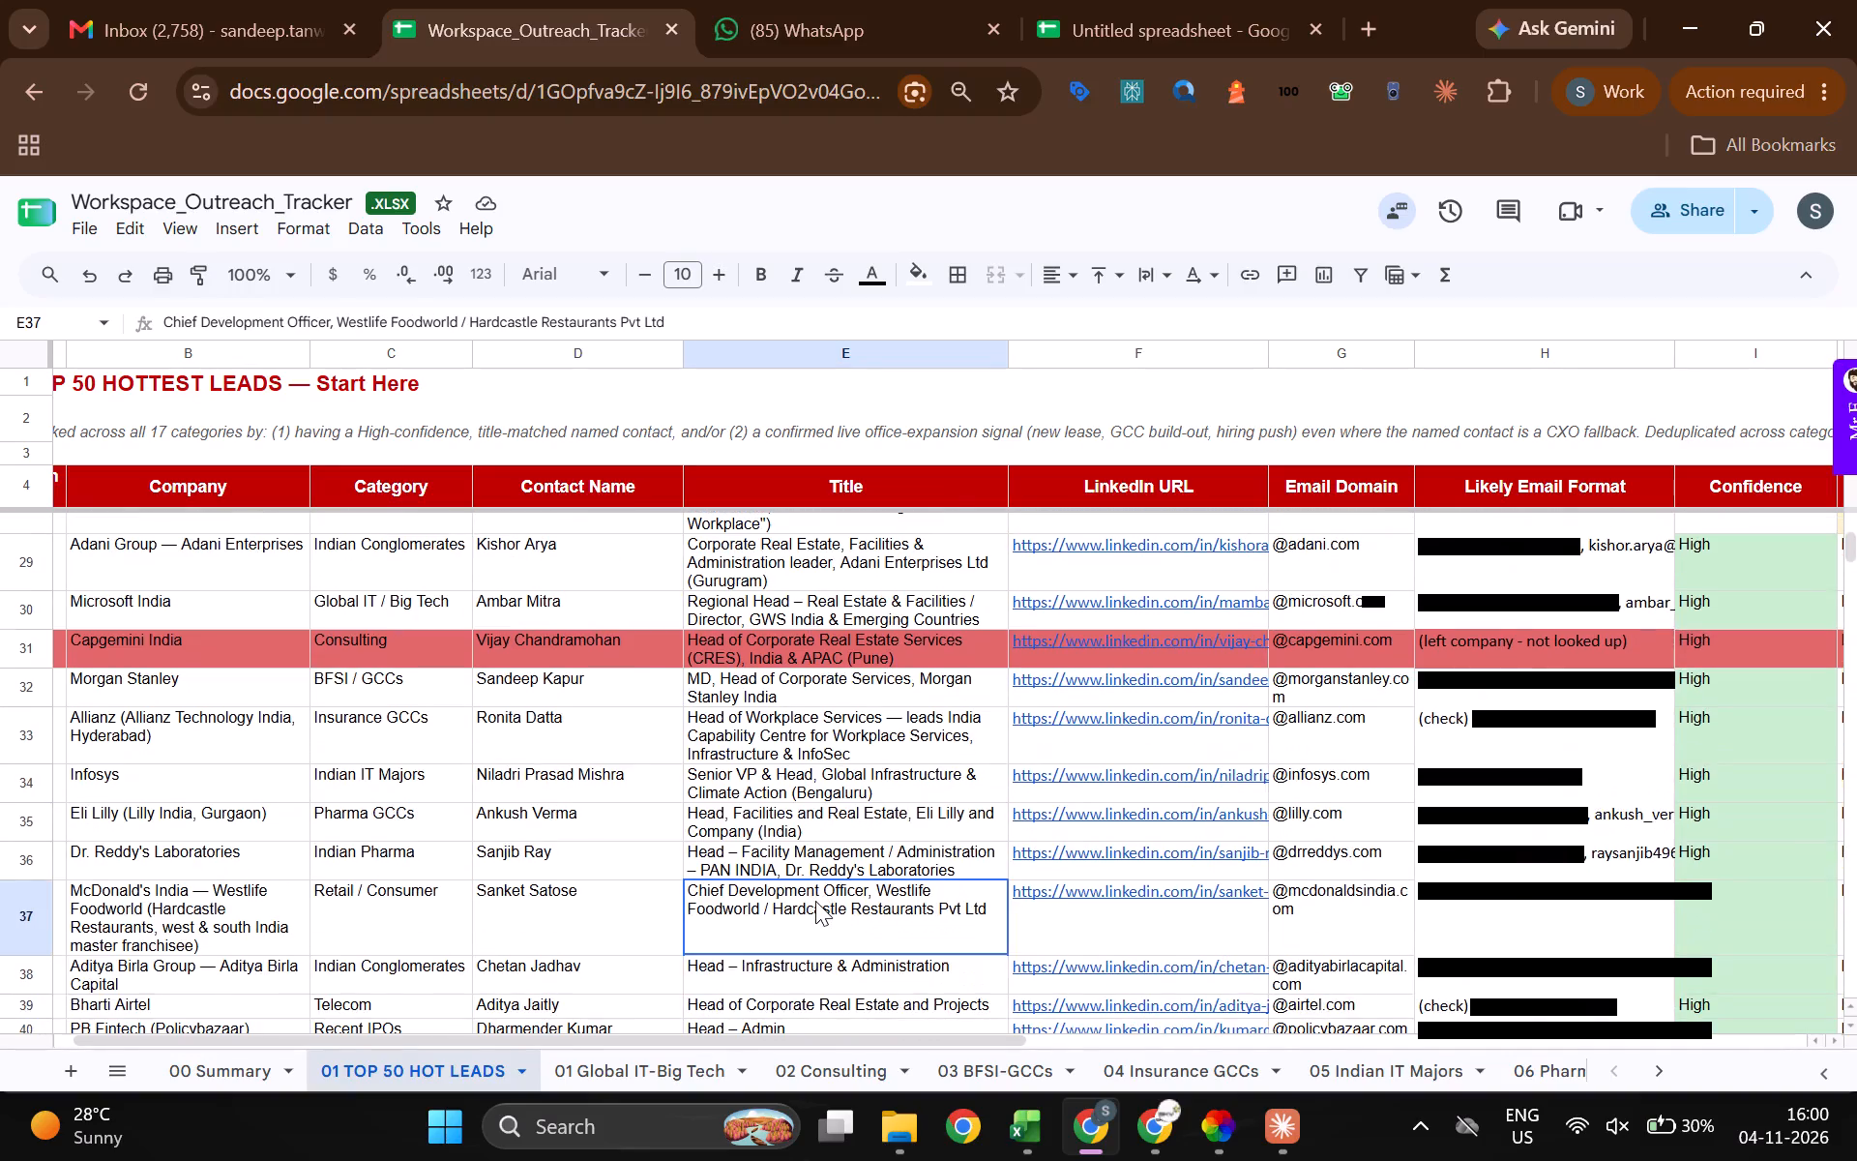
Check the titles of the leads from Aditya Birla Group down to Max Healthcare.
scroll(815, 901, "down", 1)
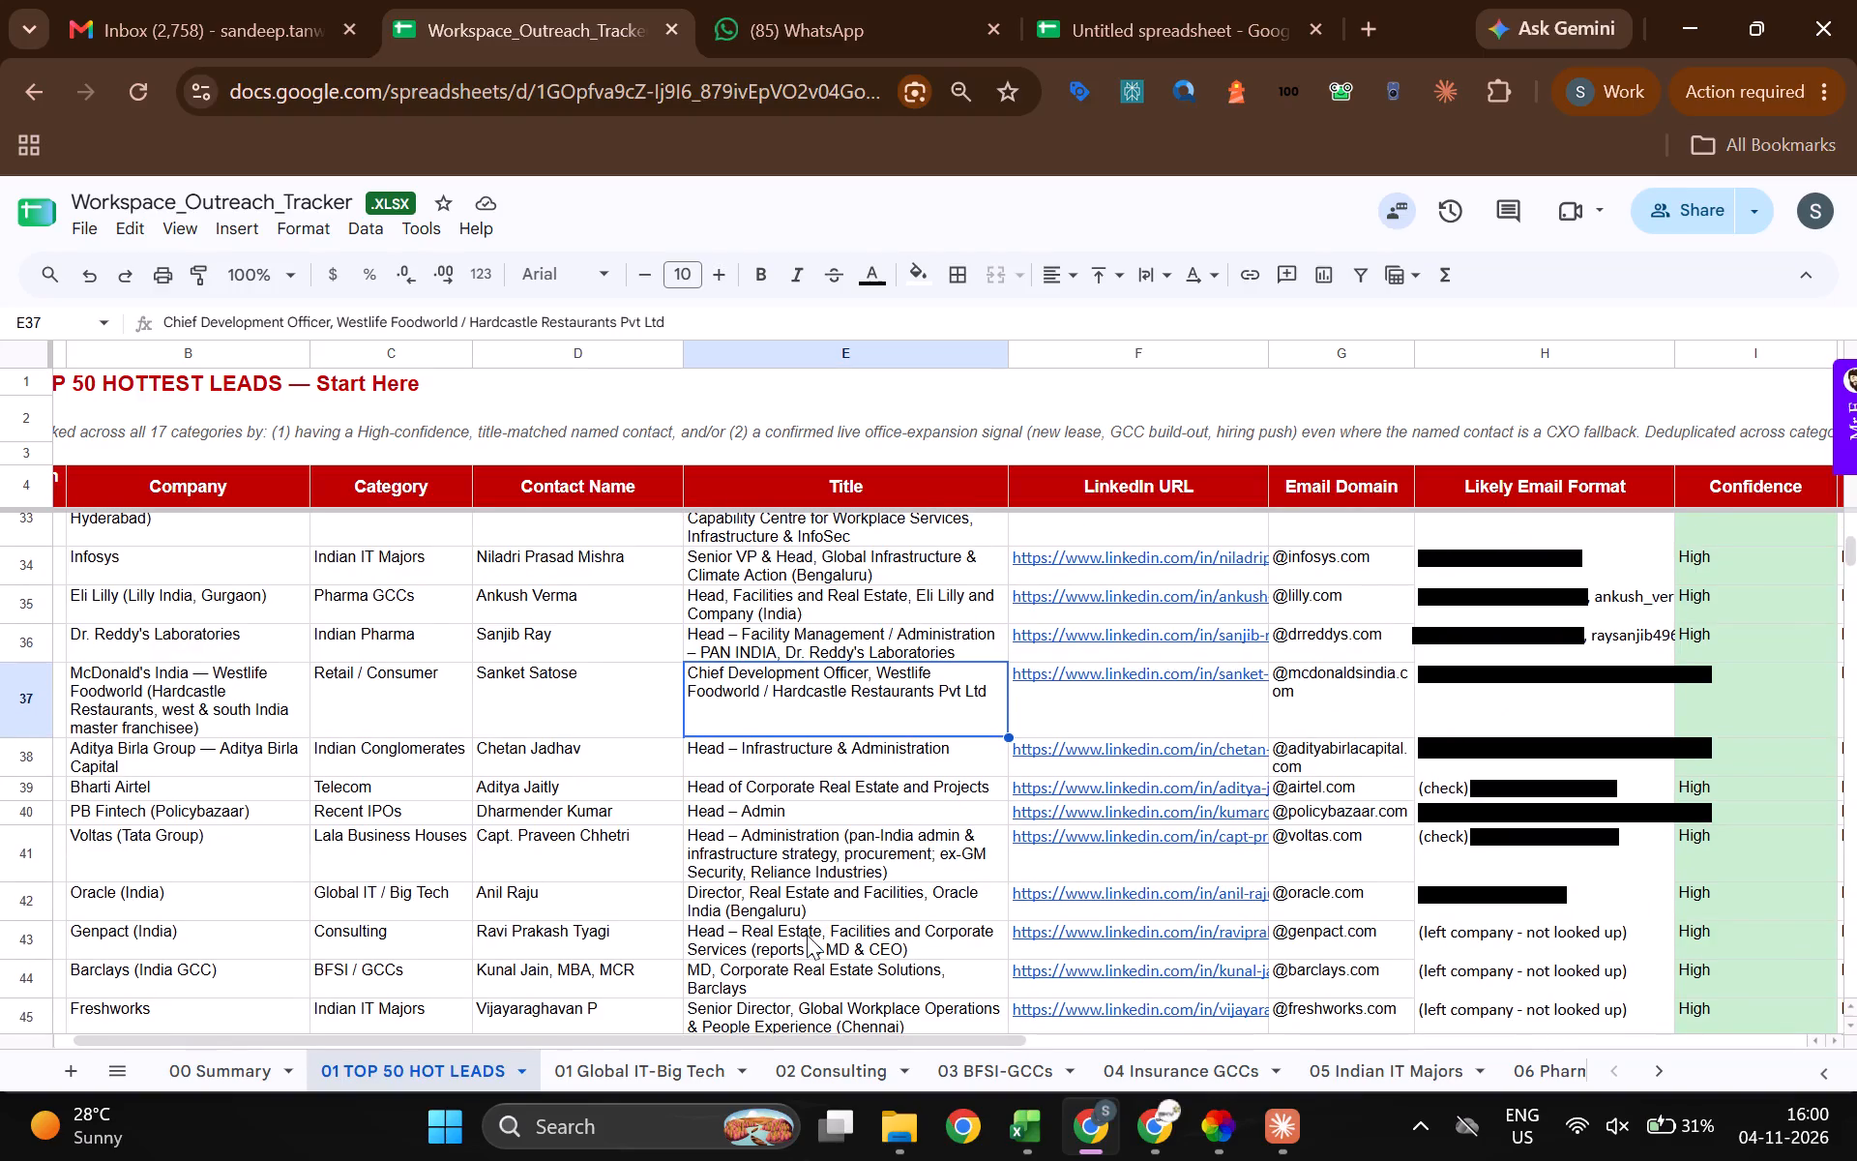
left_click(884, 765)
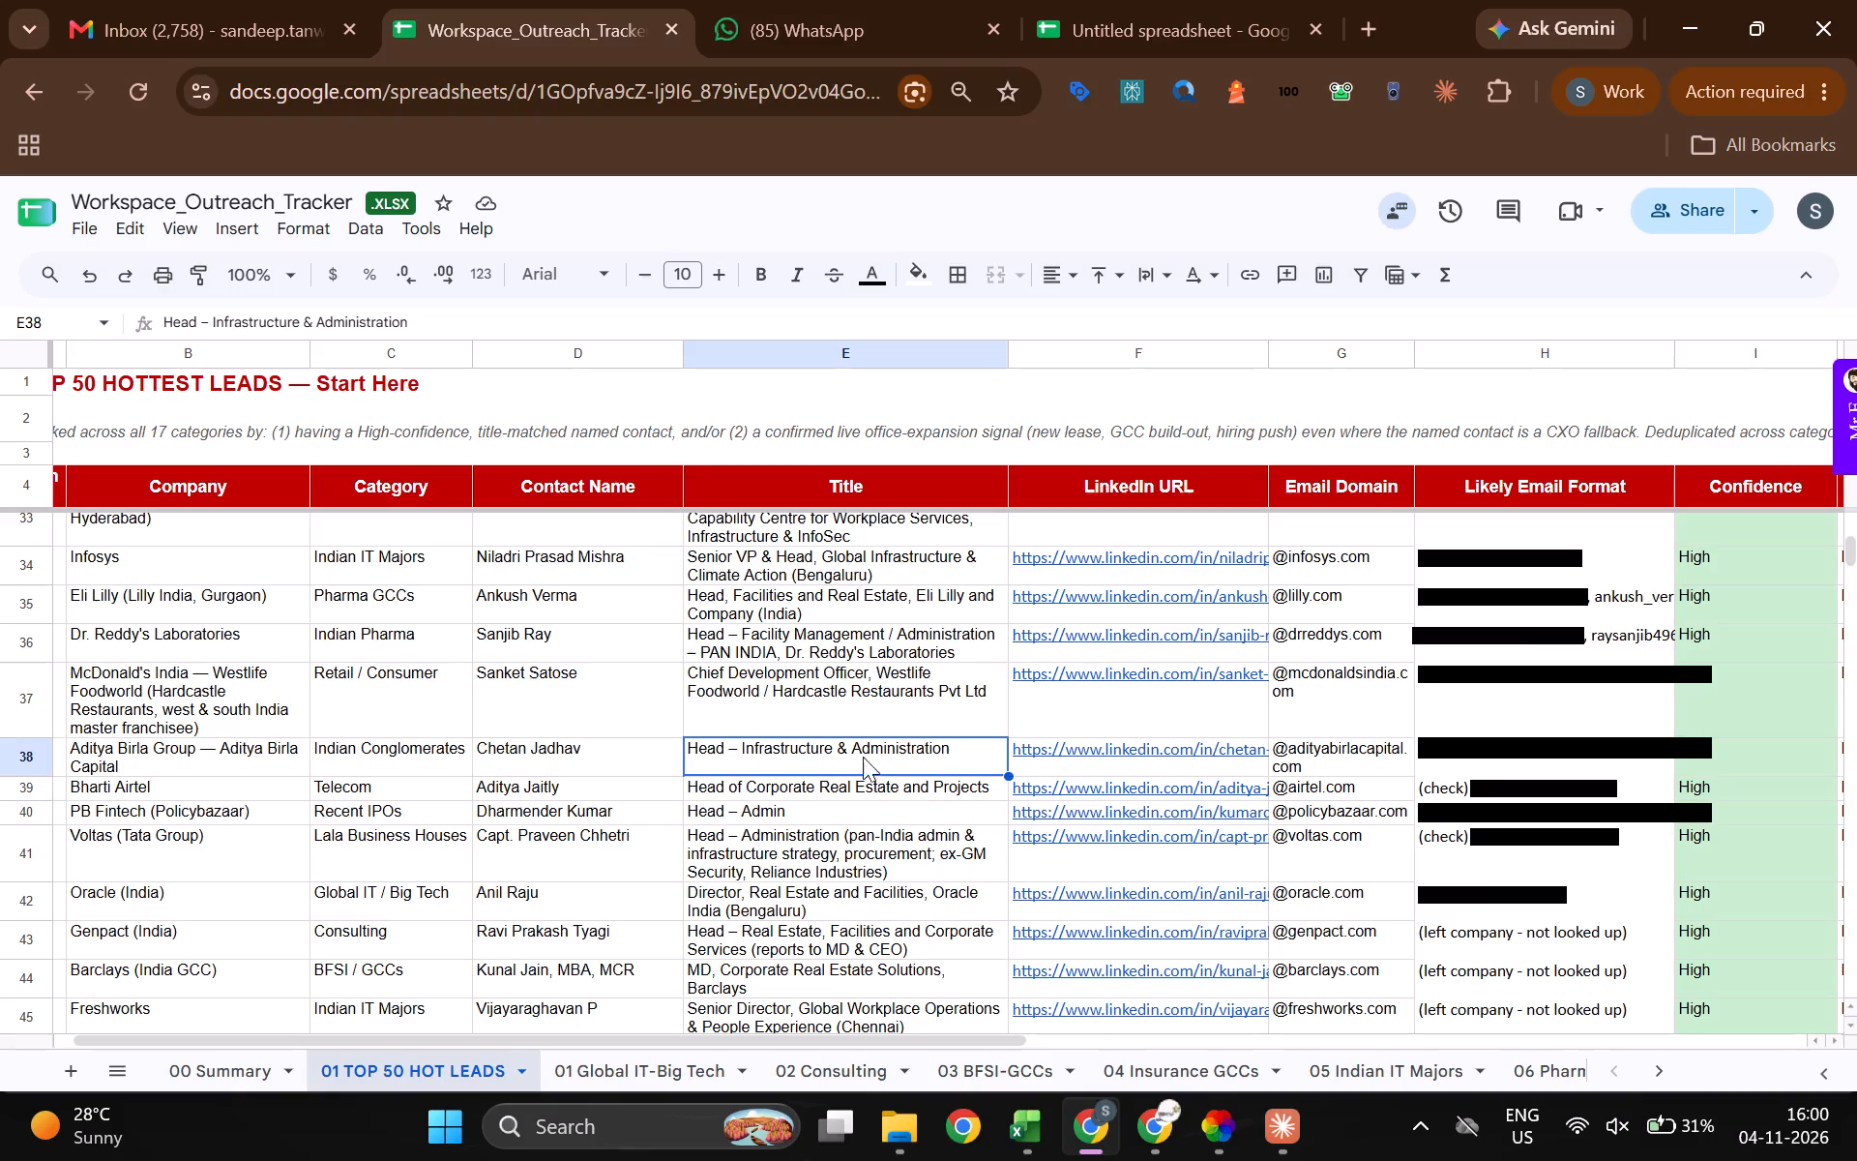
left_click(904, 782)
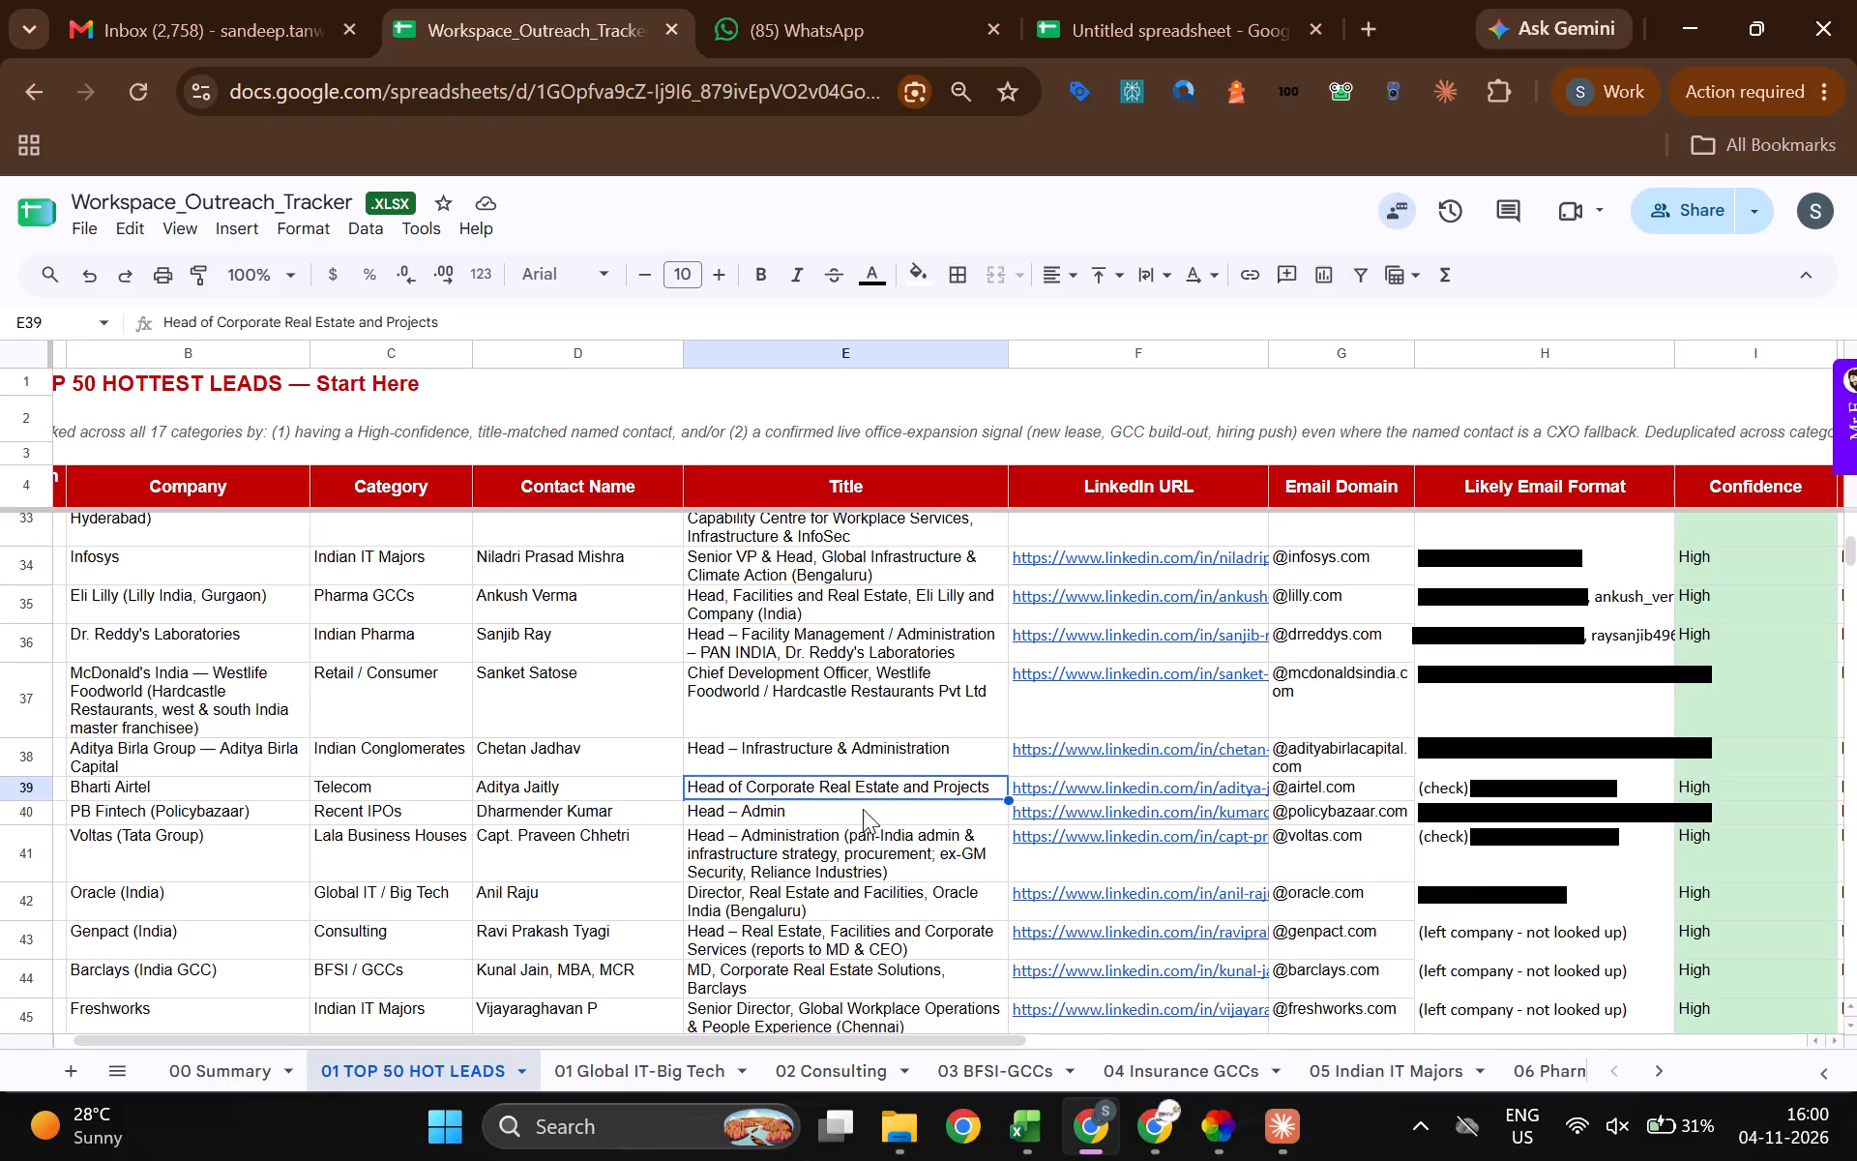
left_click(863, 809)
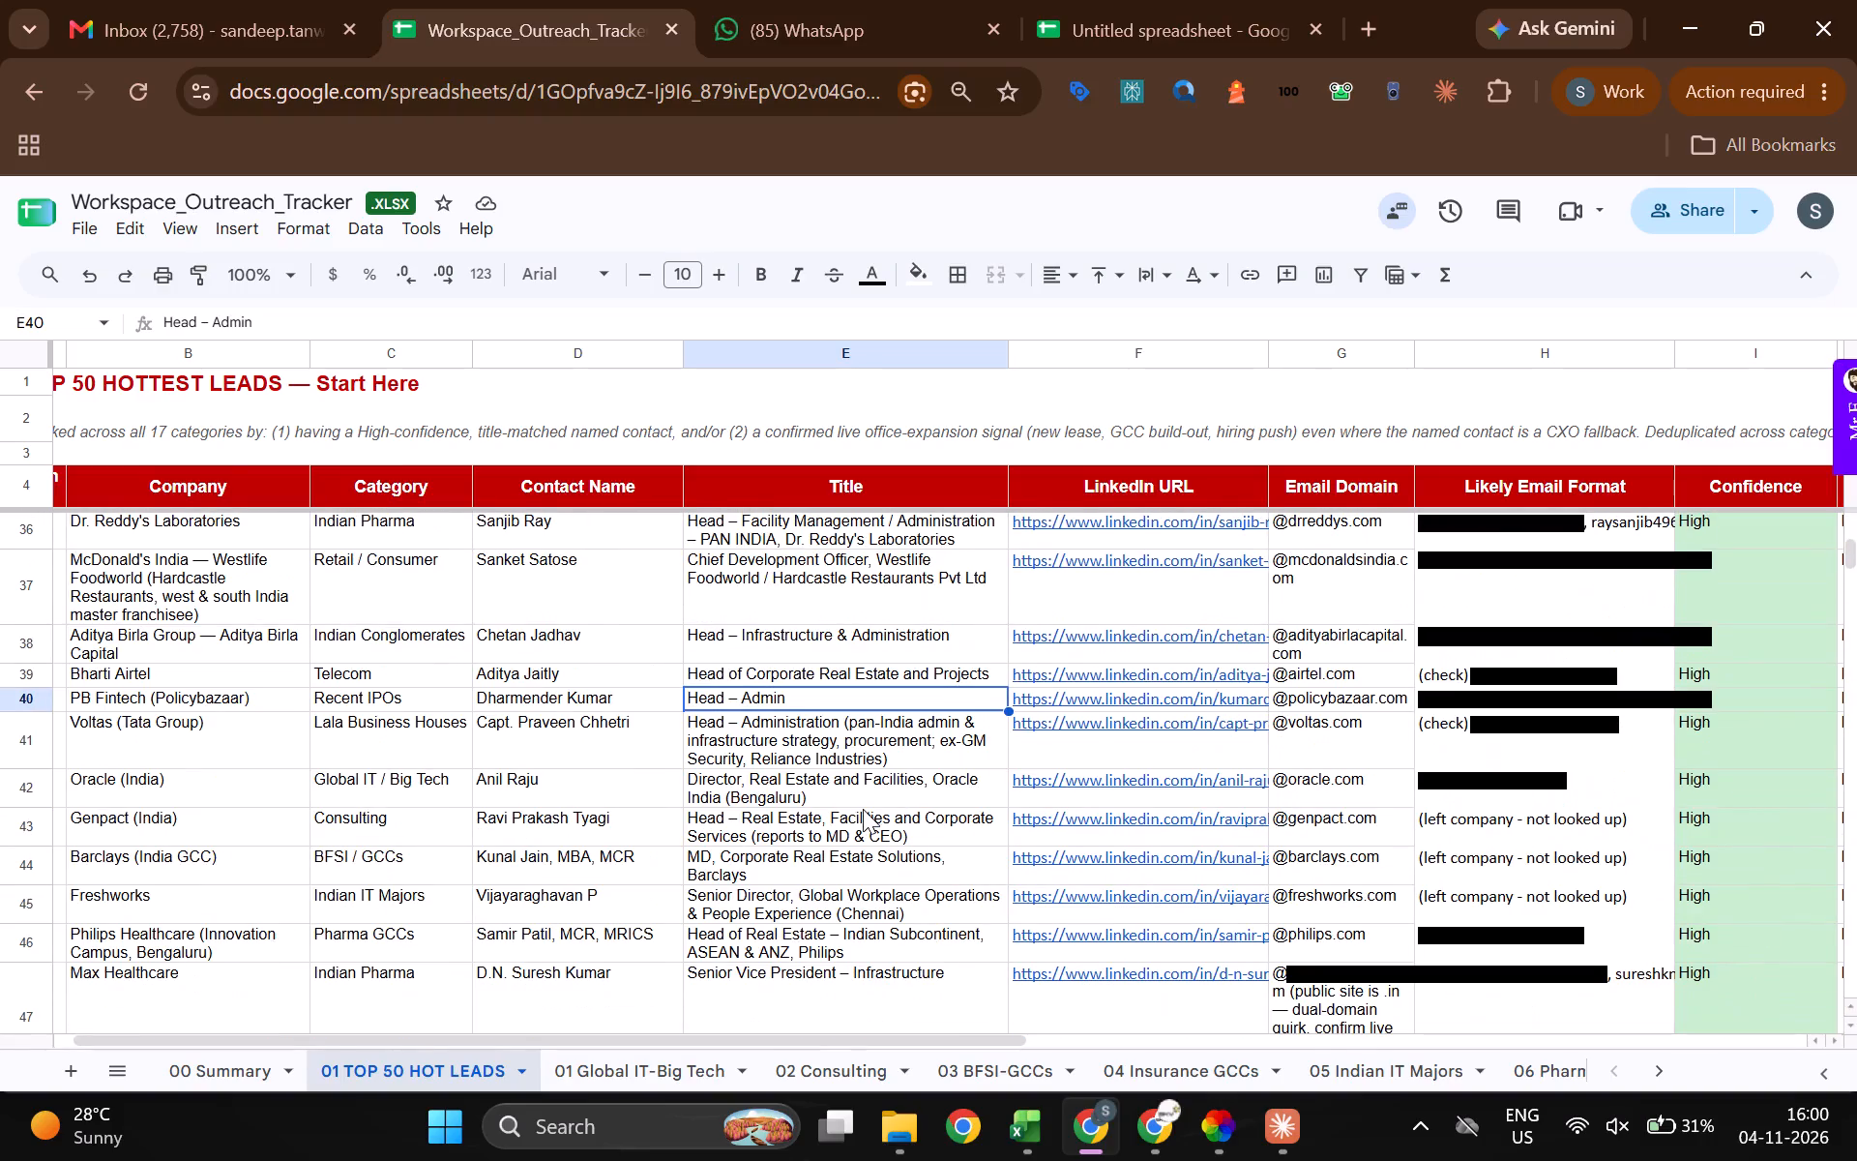
scroll(863, 809, "down", 1)
scroll(863, 809, "up", 1)
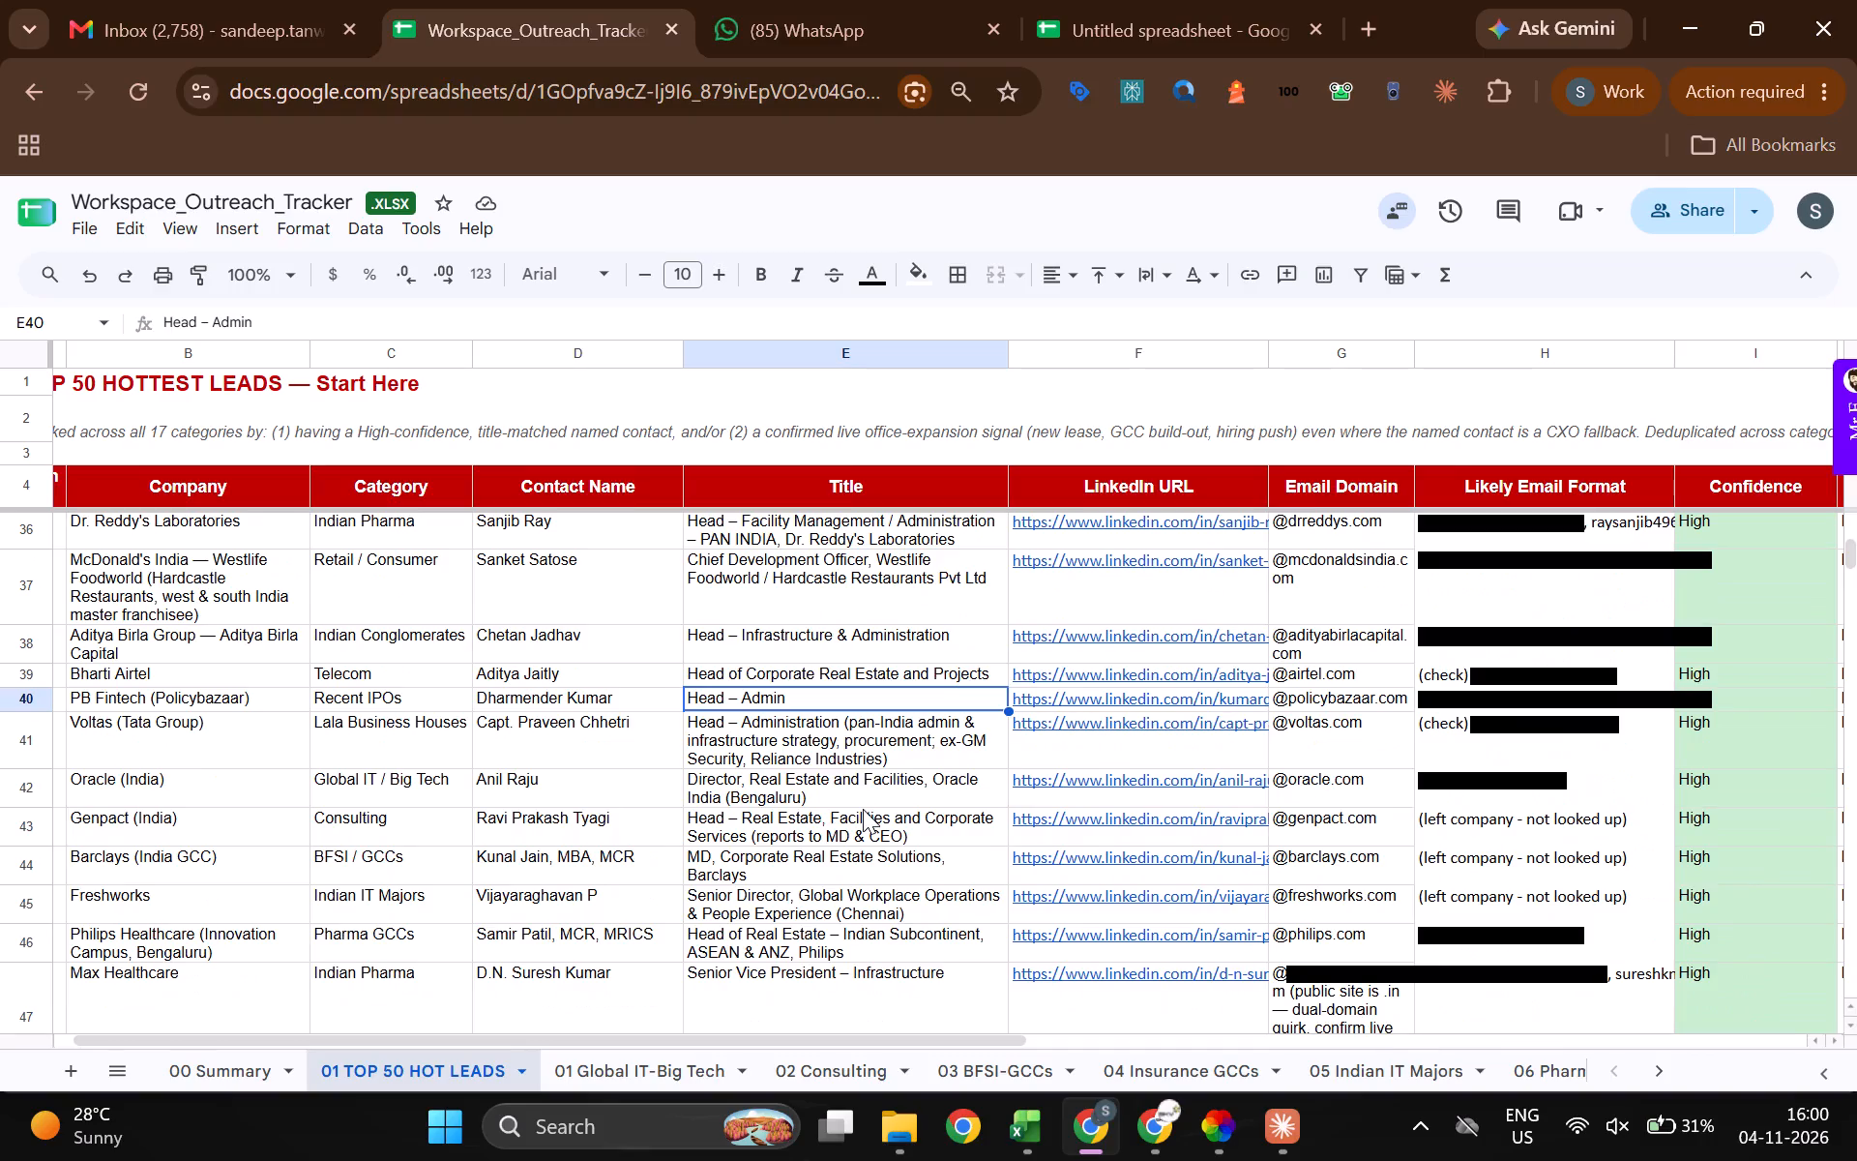
left_click(863, 809)
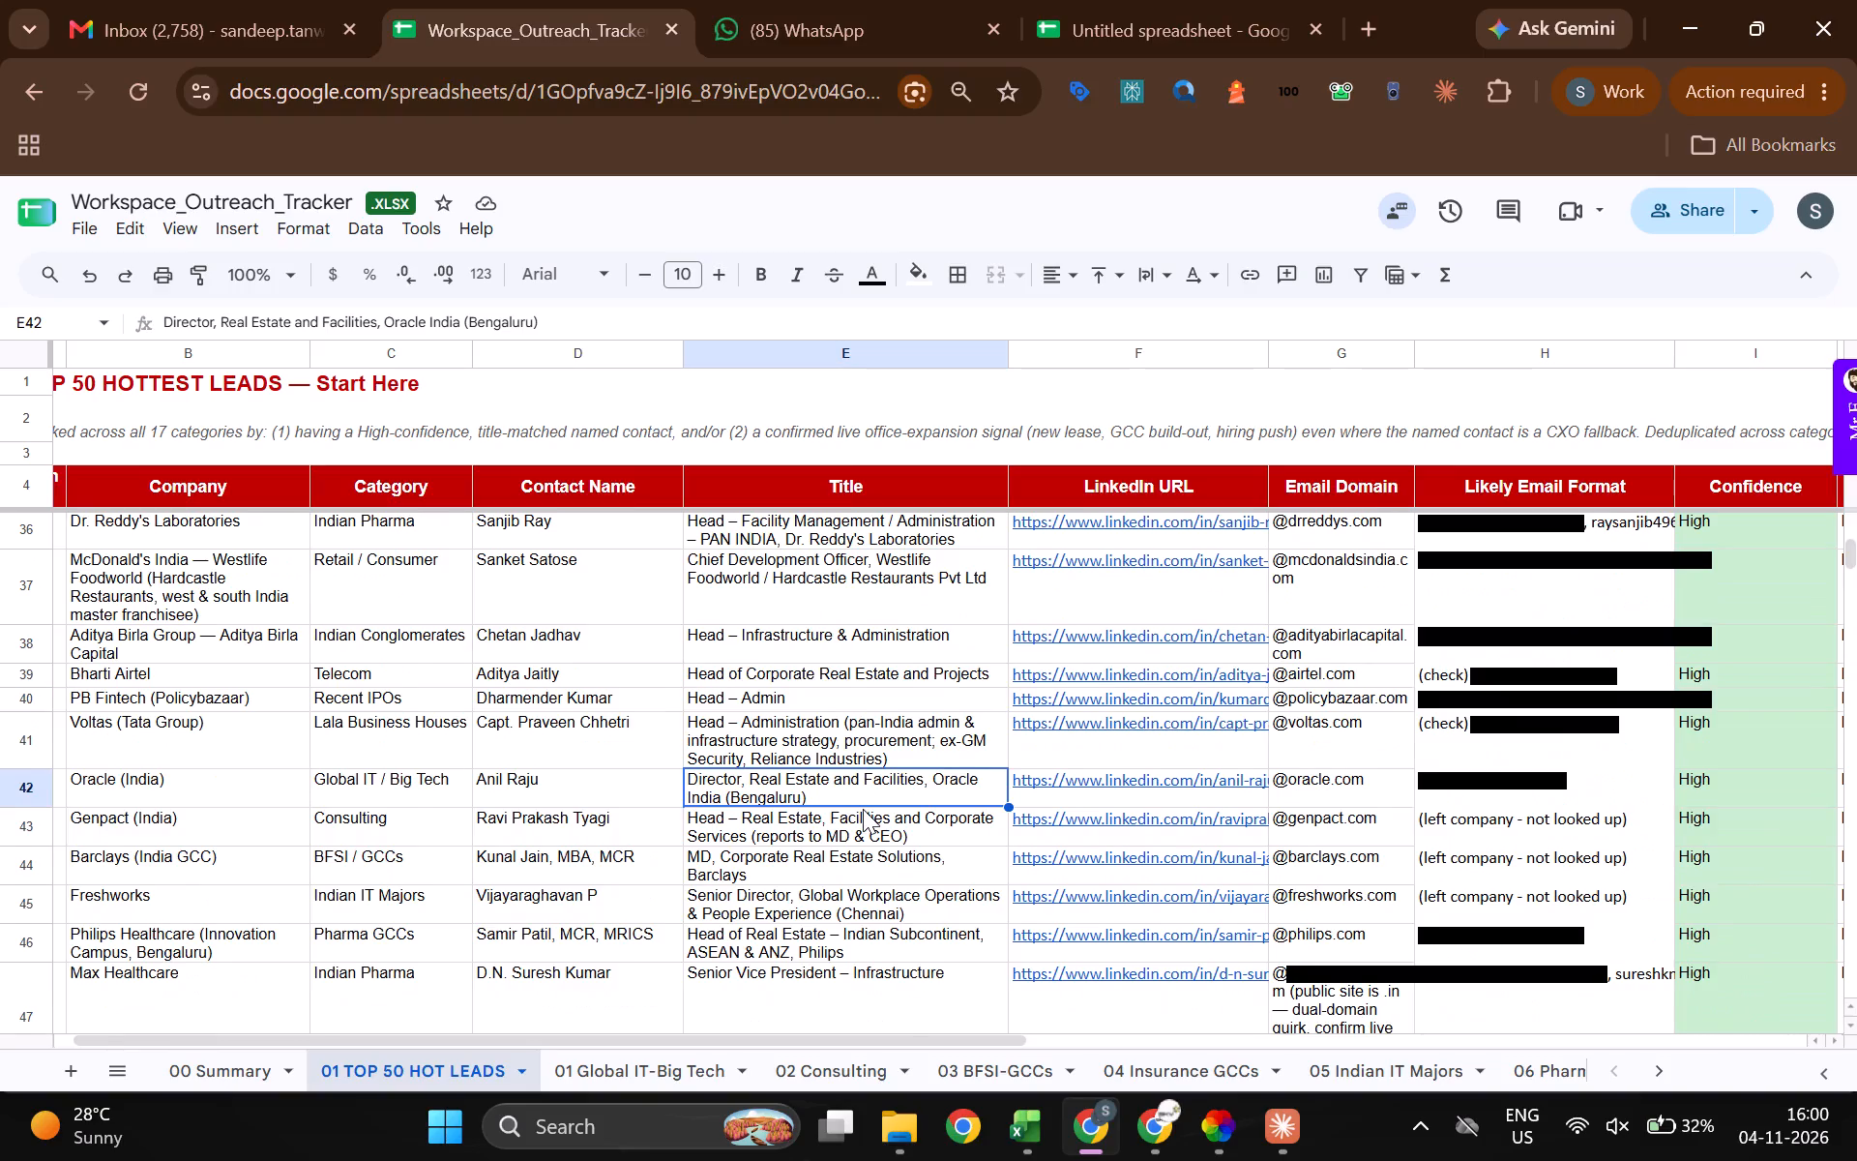
scroll(863, 809, "down", 1)
left_click(861, 772)
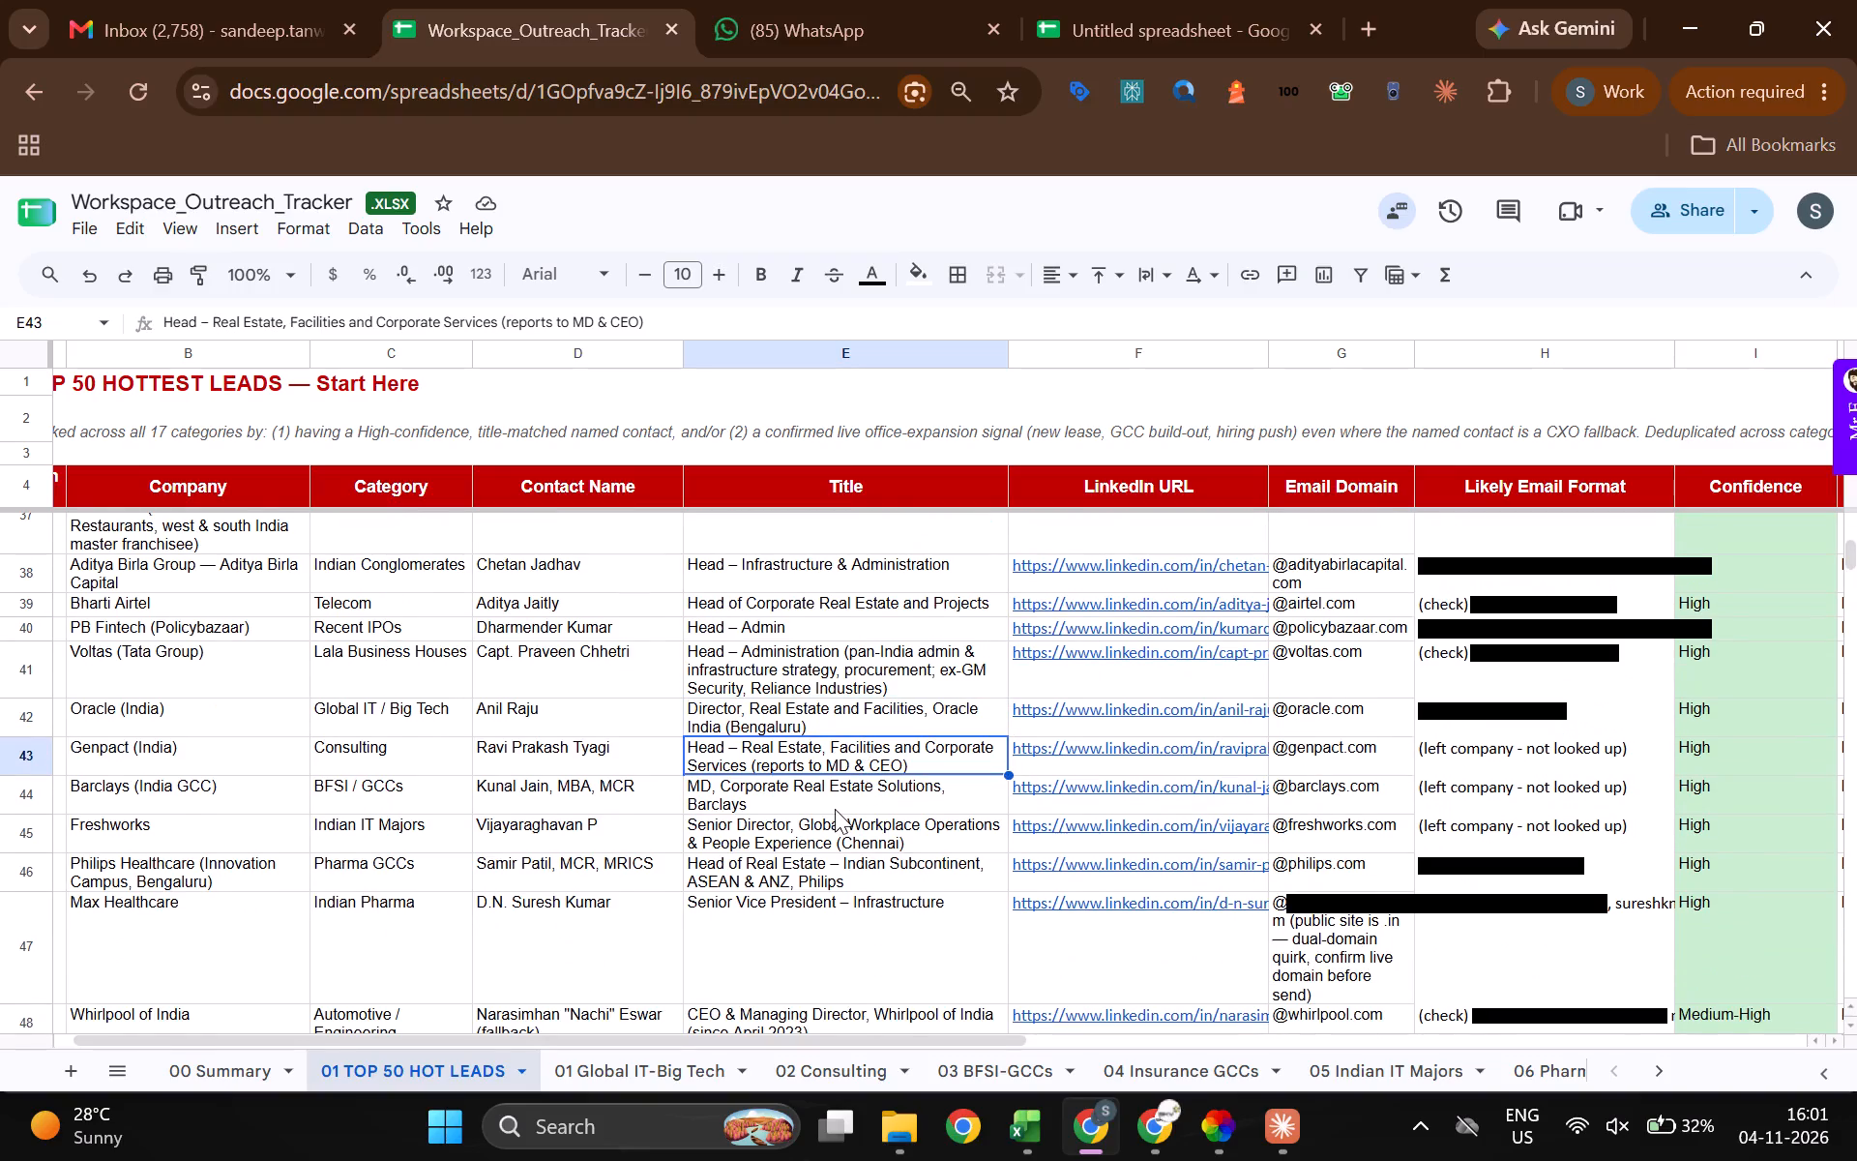
left_click(835, 809)
scroll(835, 809, "down", 2)
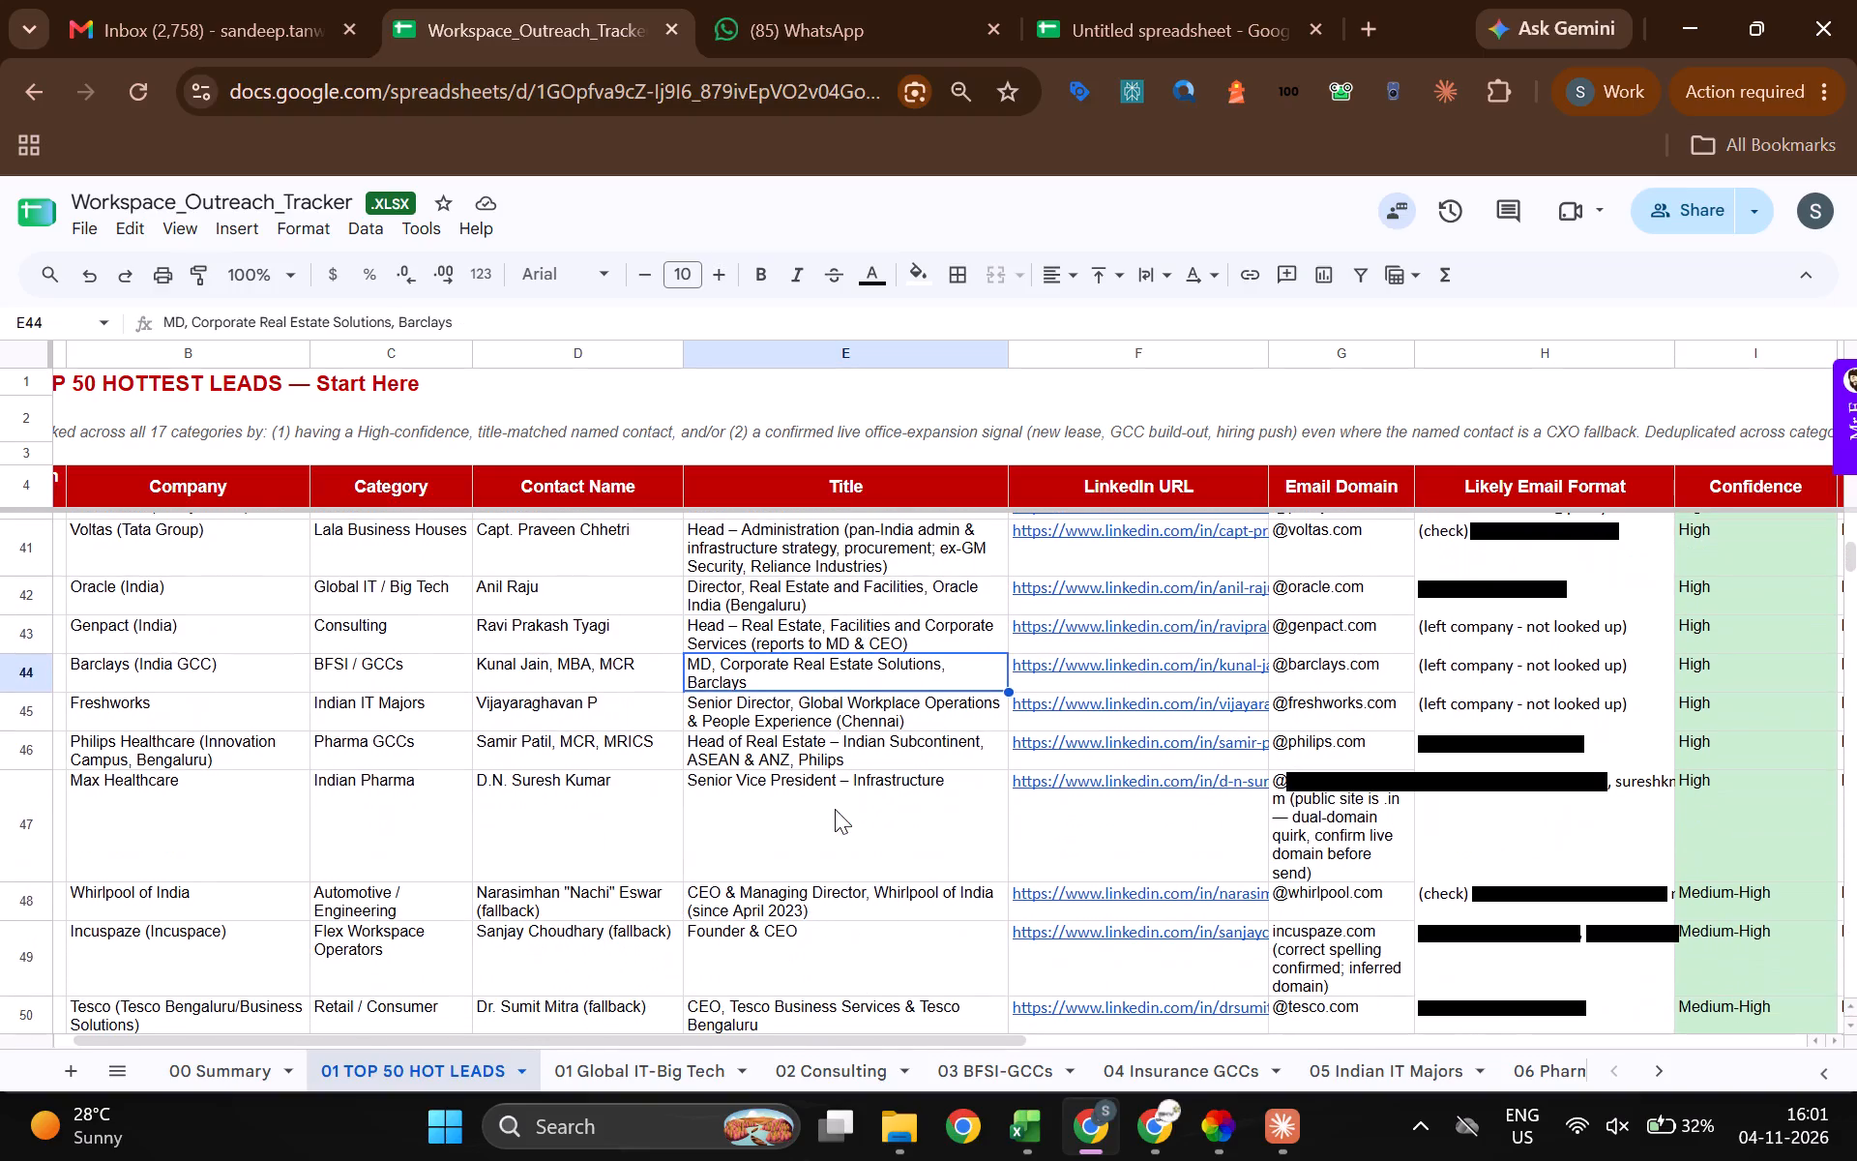
left_click(828, 815)
left_click_drag(1450, 842, 1401, 843)
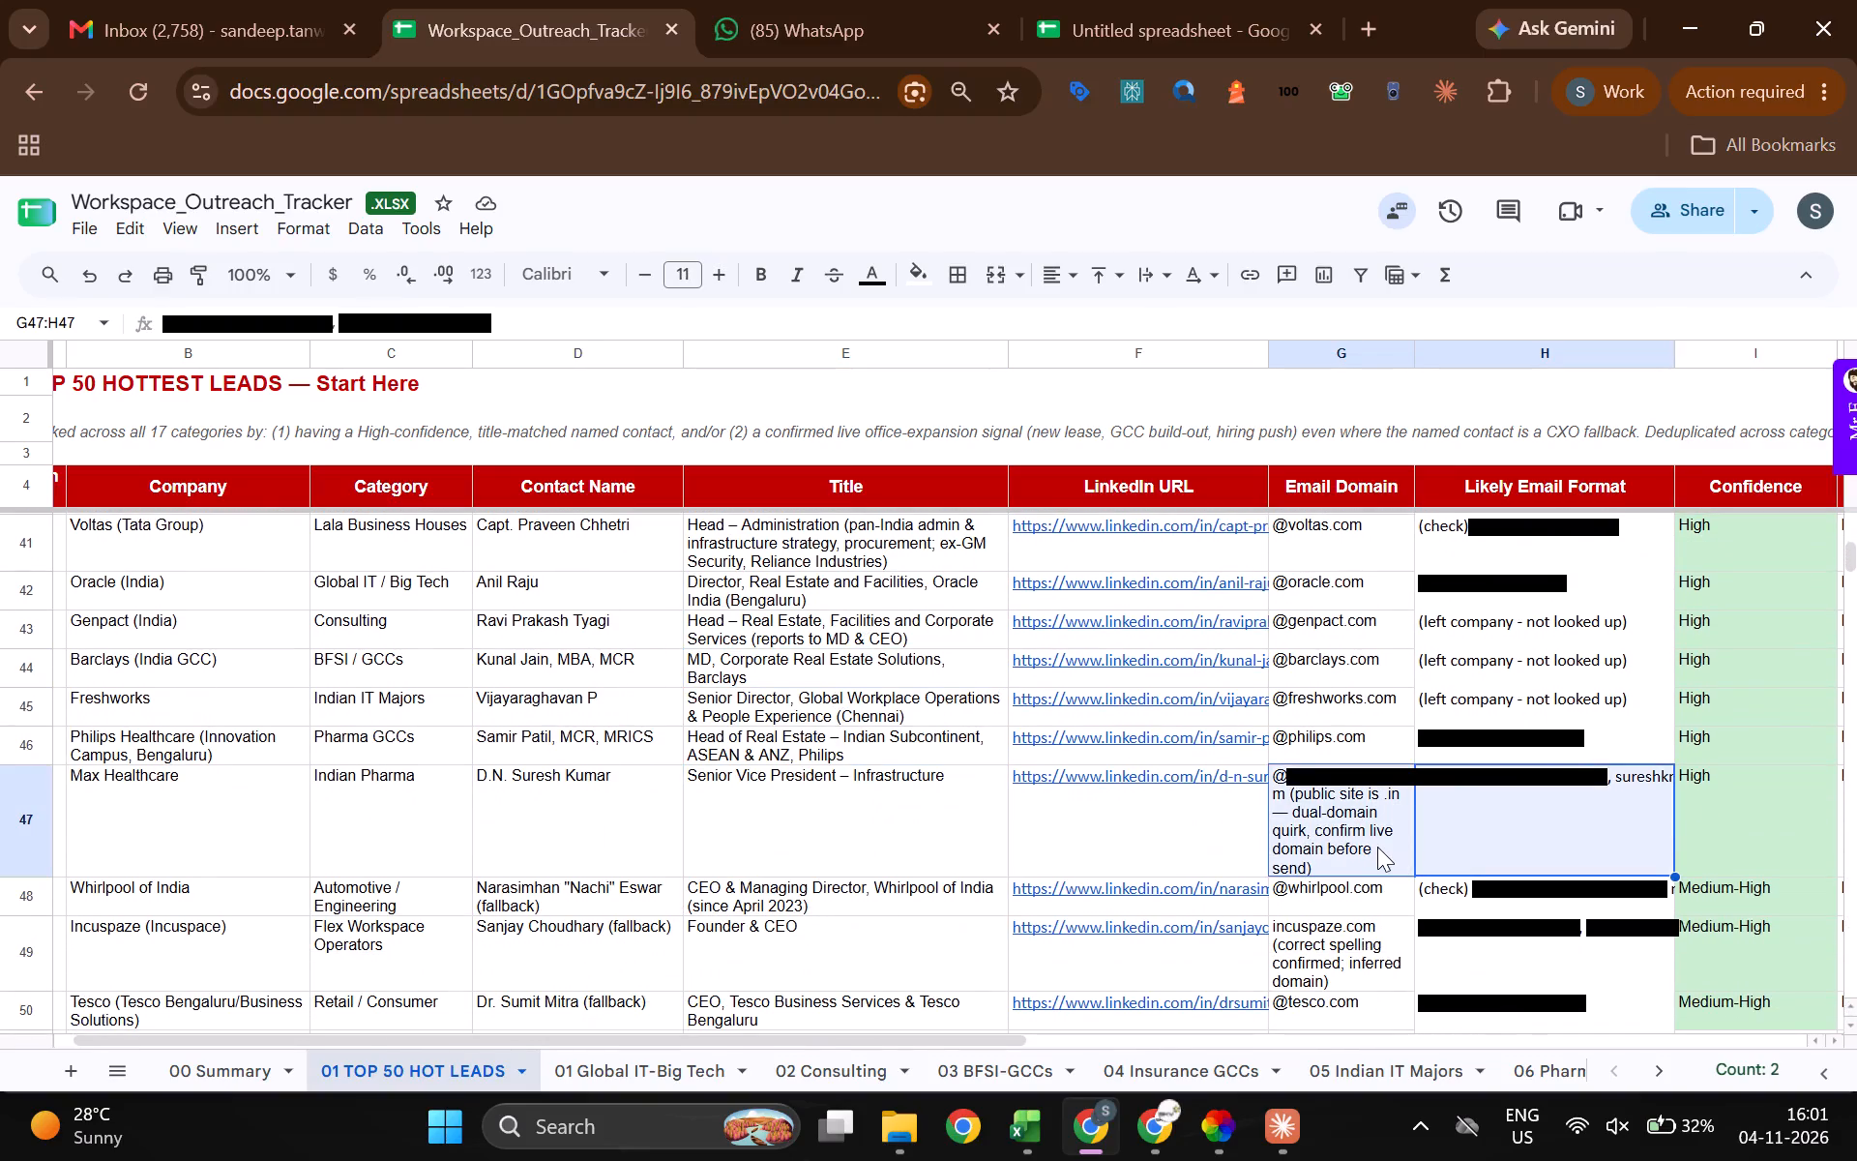
left_click(1377, 847)
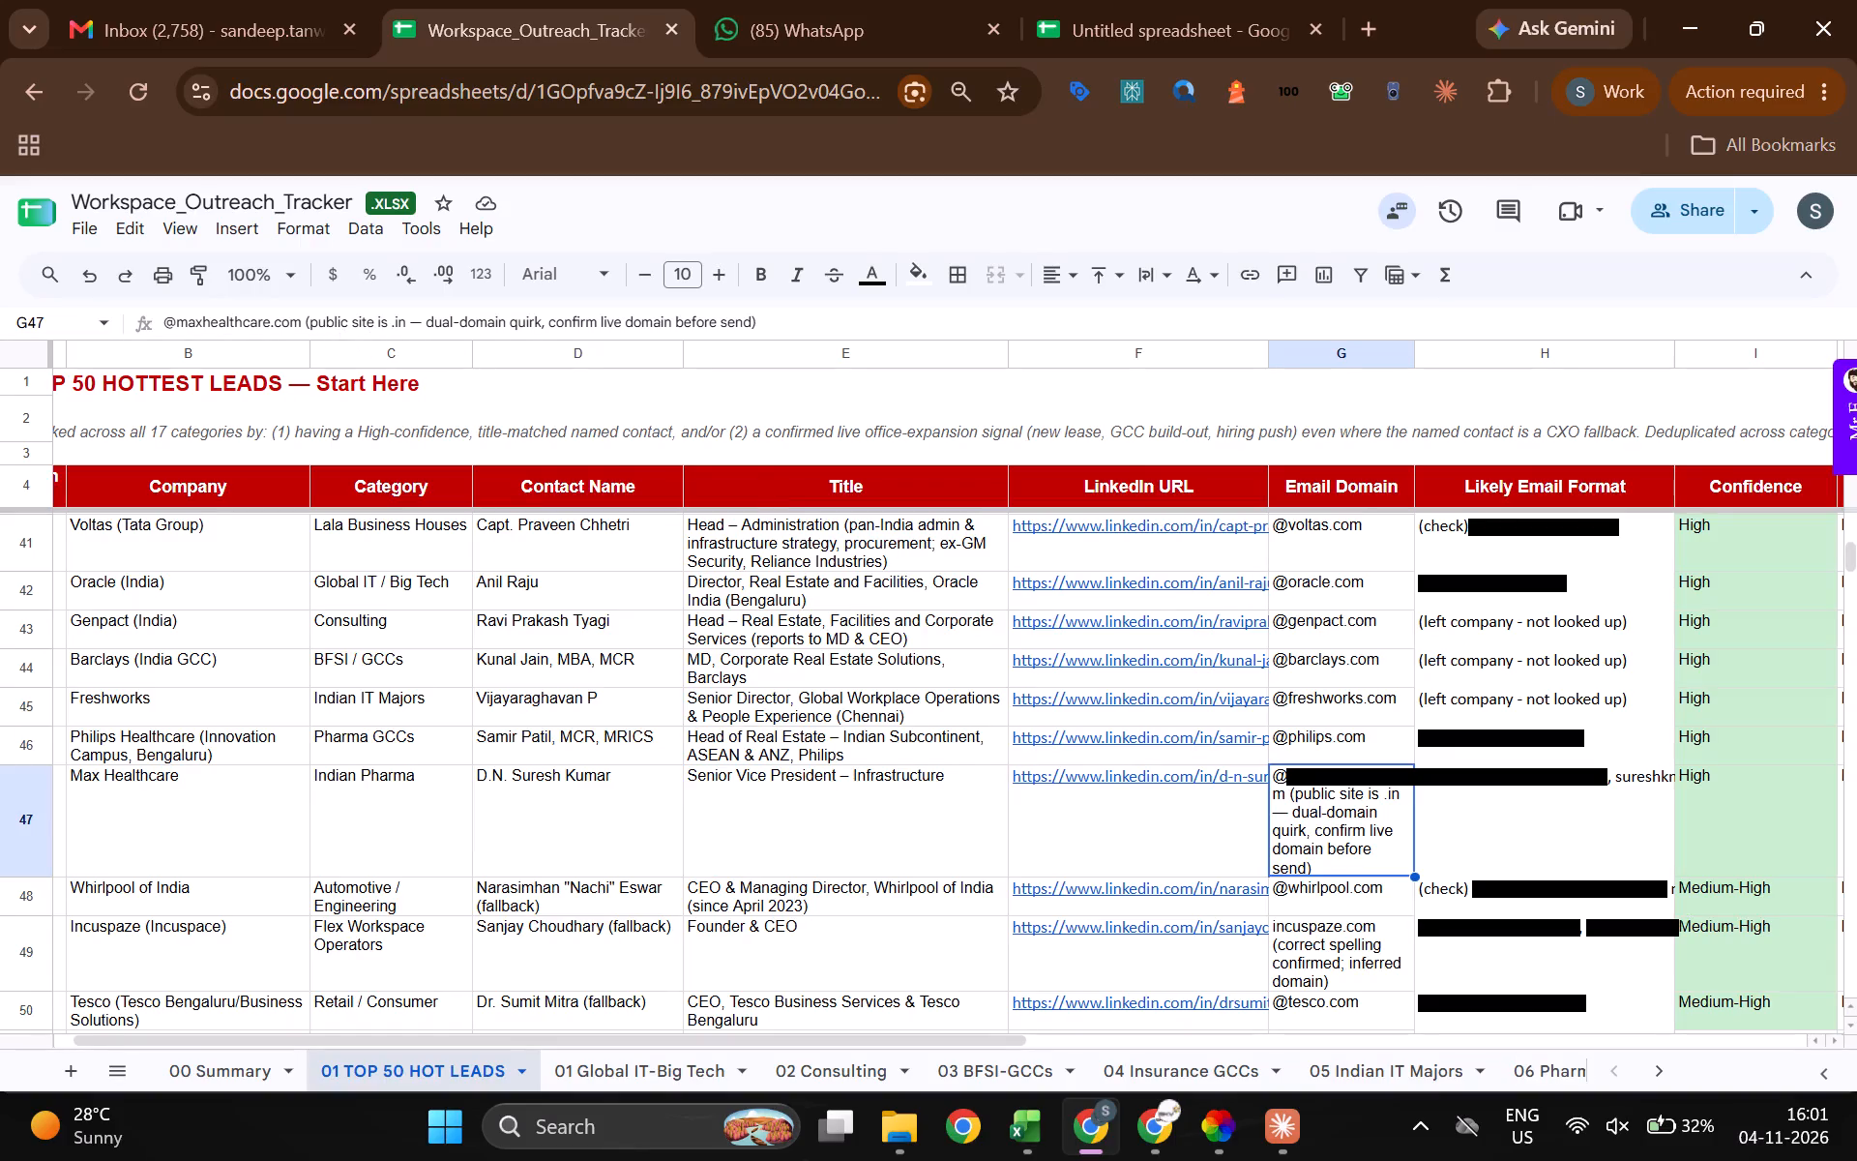
left_click_drag(304, 320, 1026, 327)
key("BackSpace")
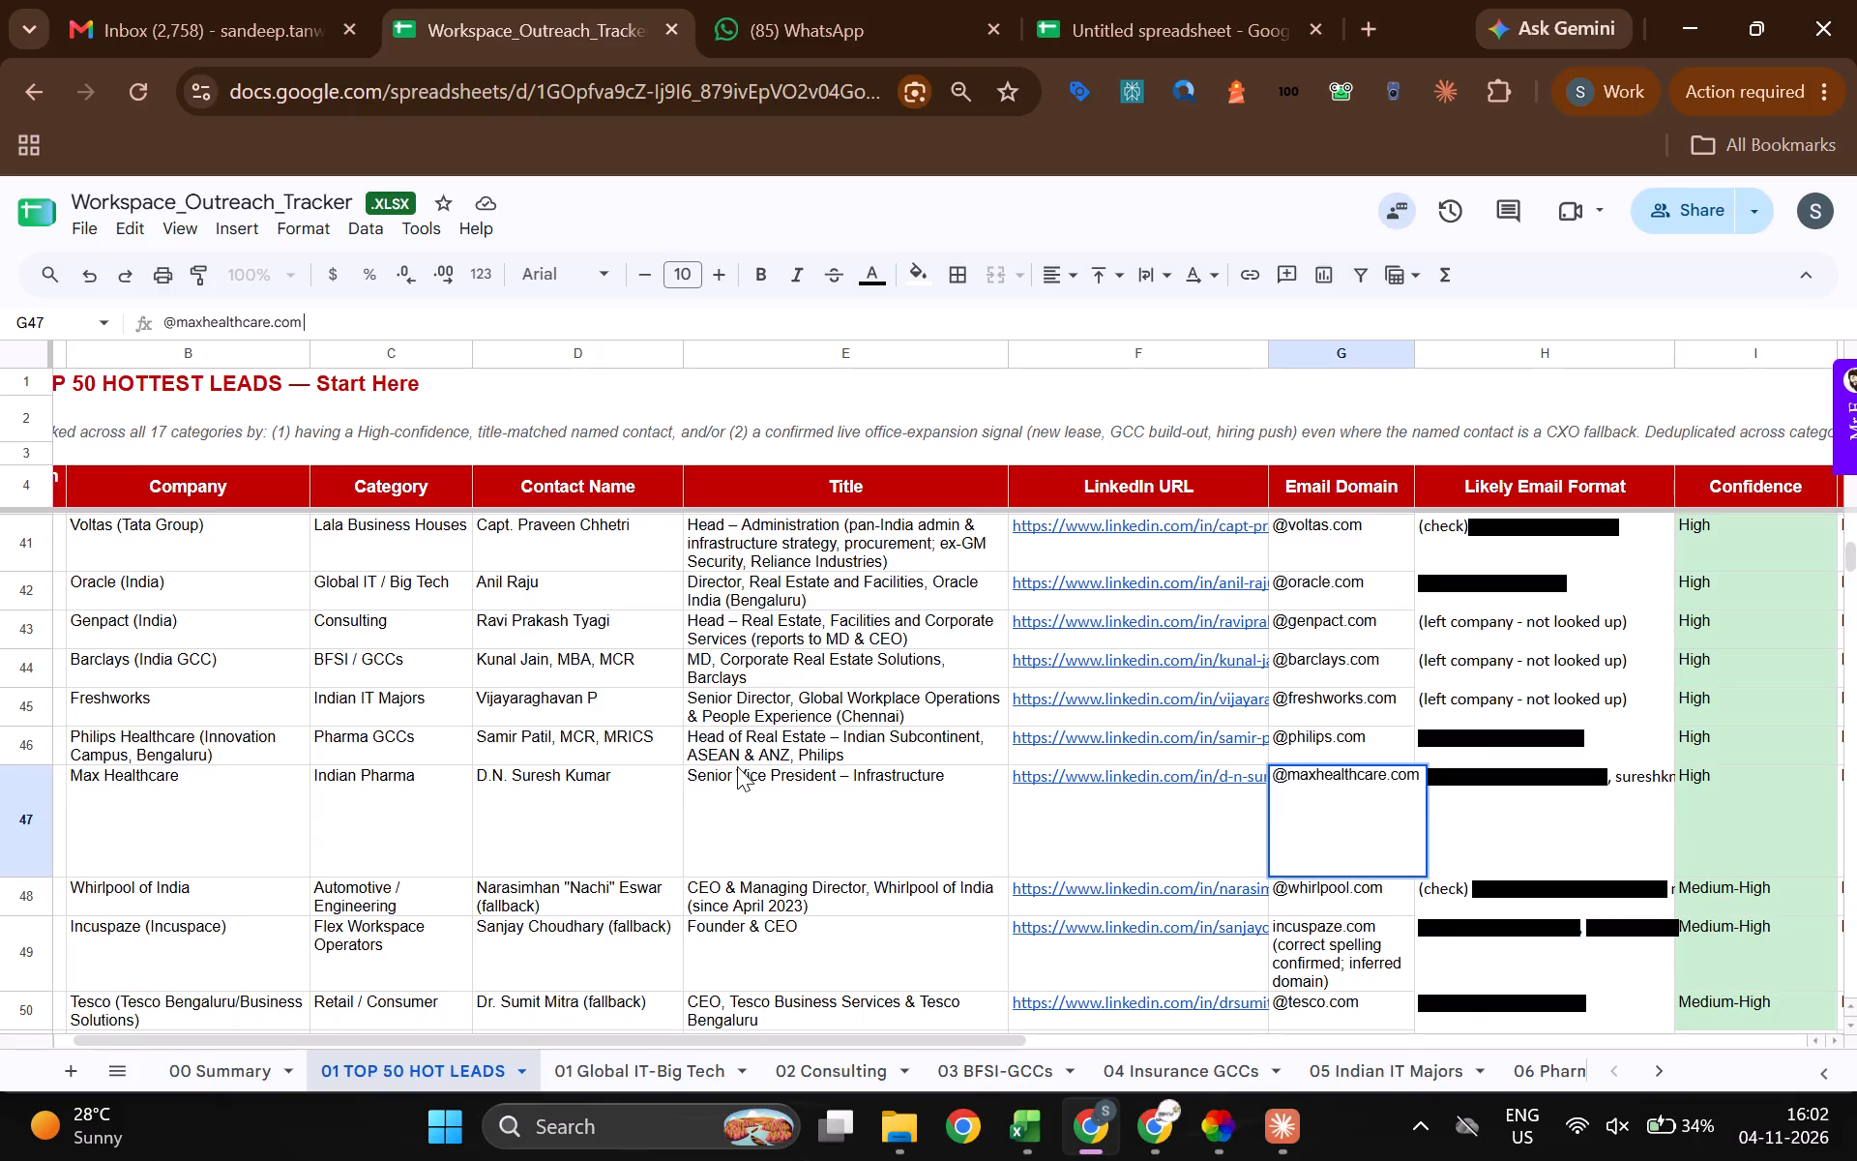
left_click(769, 863)
left_click(769, 863)
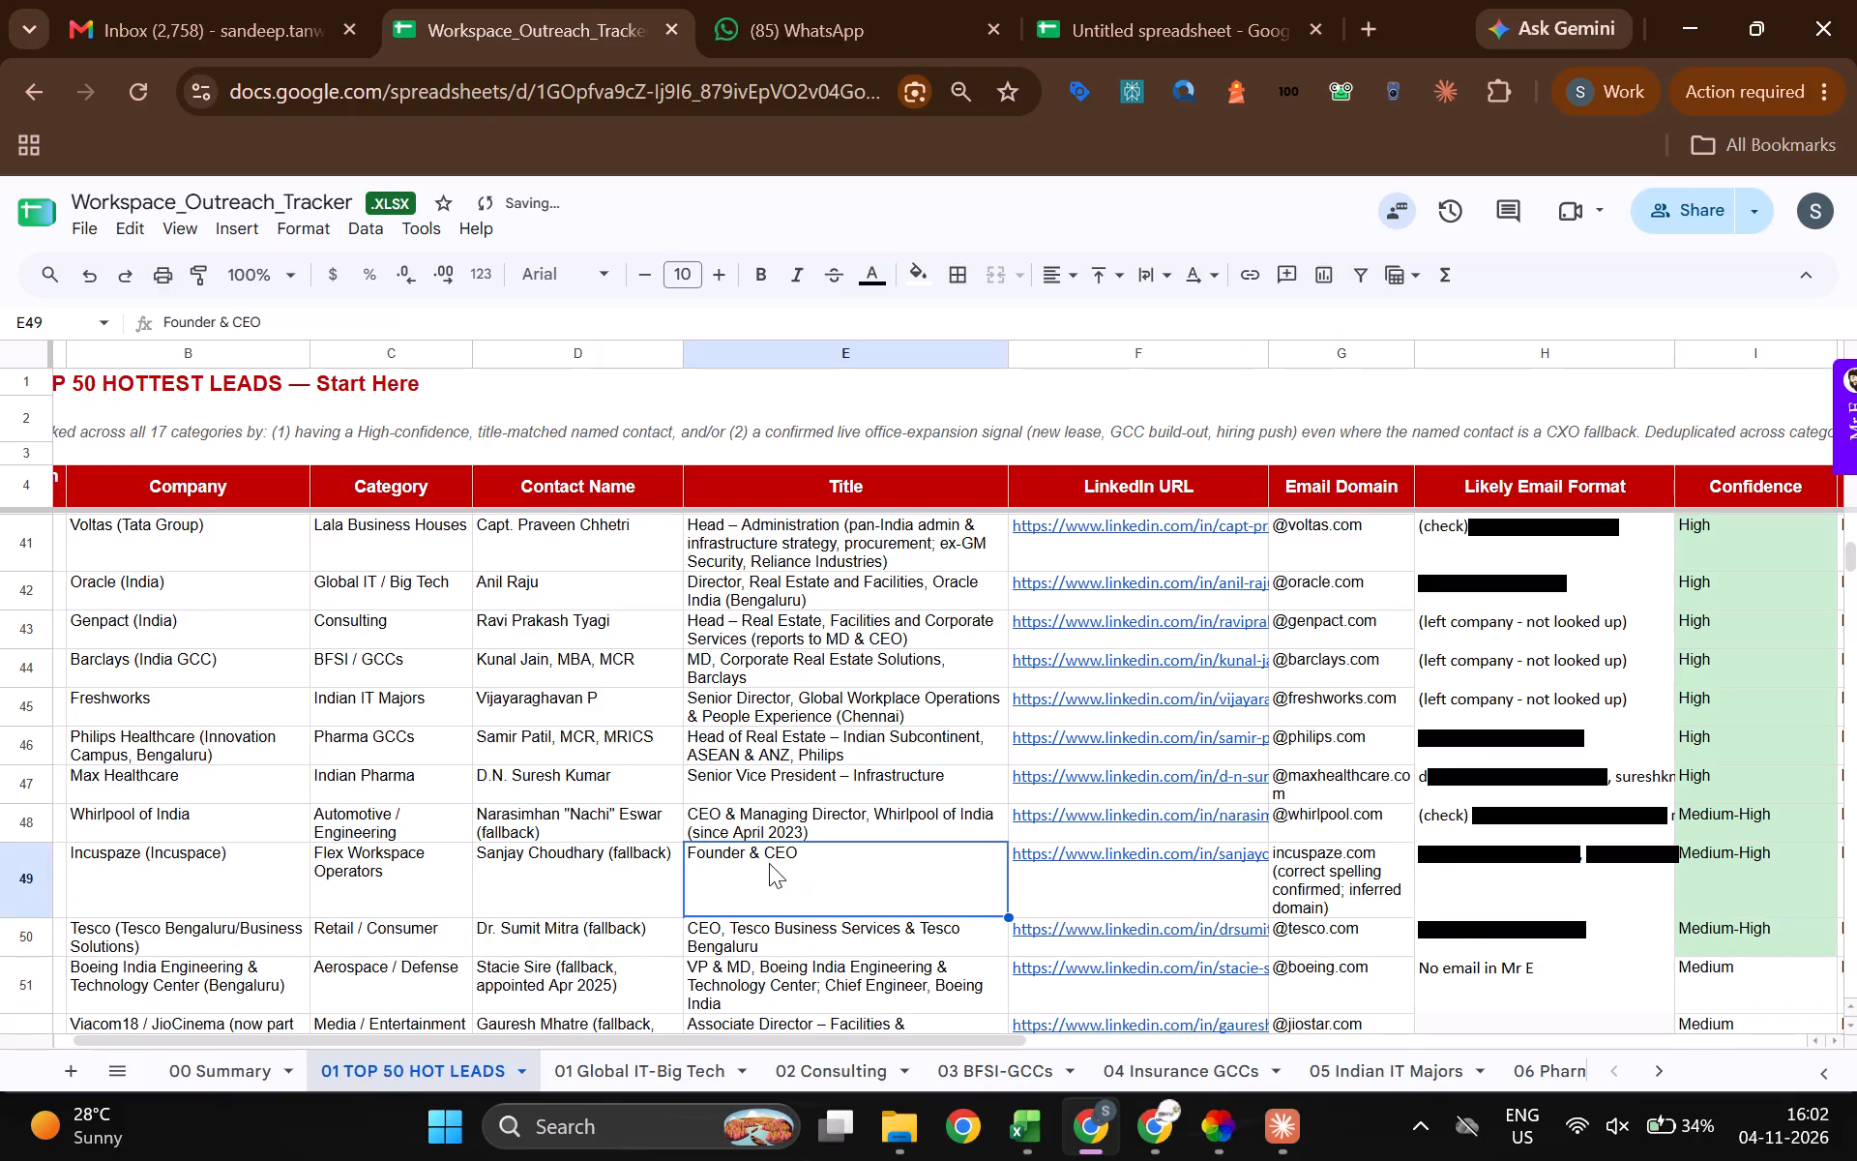
Examine the company, category, contact name and title entries for Max Healthcare, Whirlpool of India and Incuspaze.
scroll(292, 754, "right", 5)
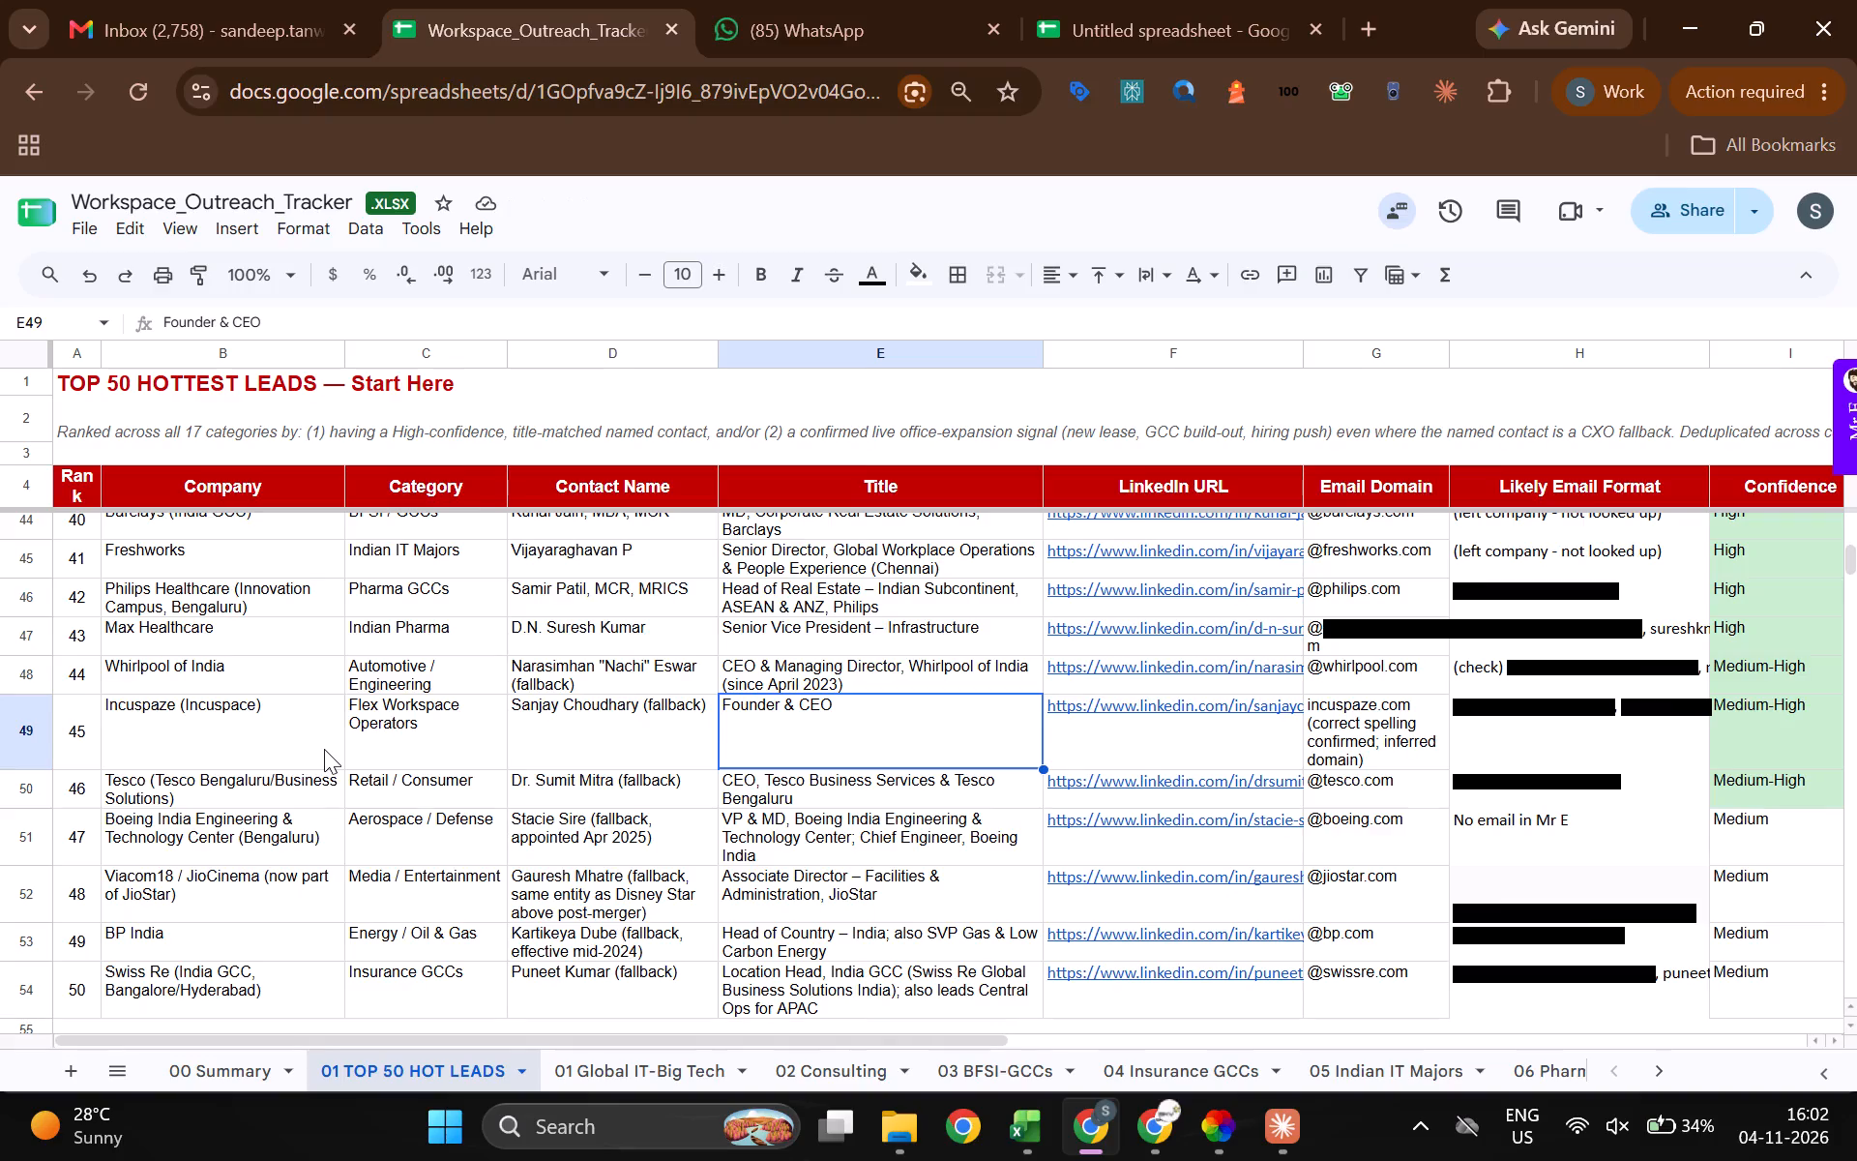
left_click(300, 739)
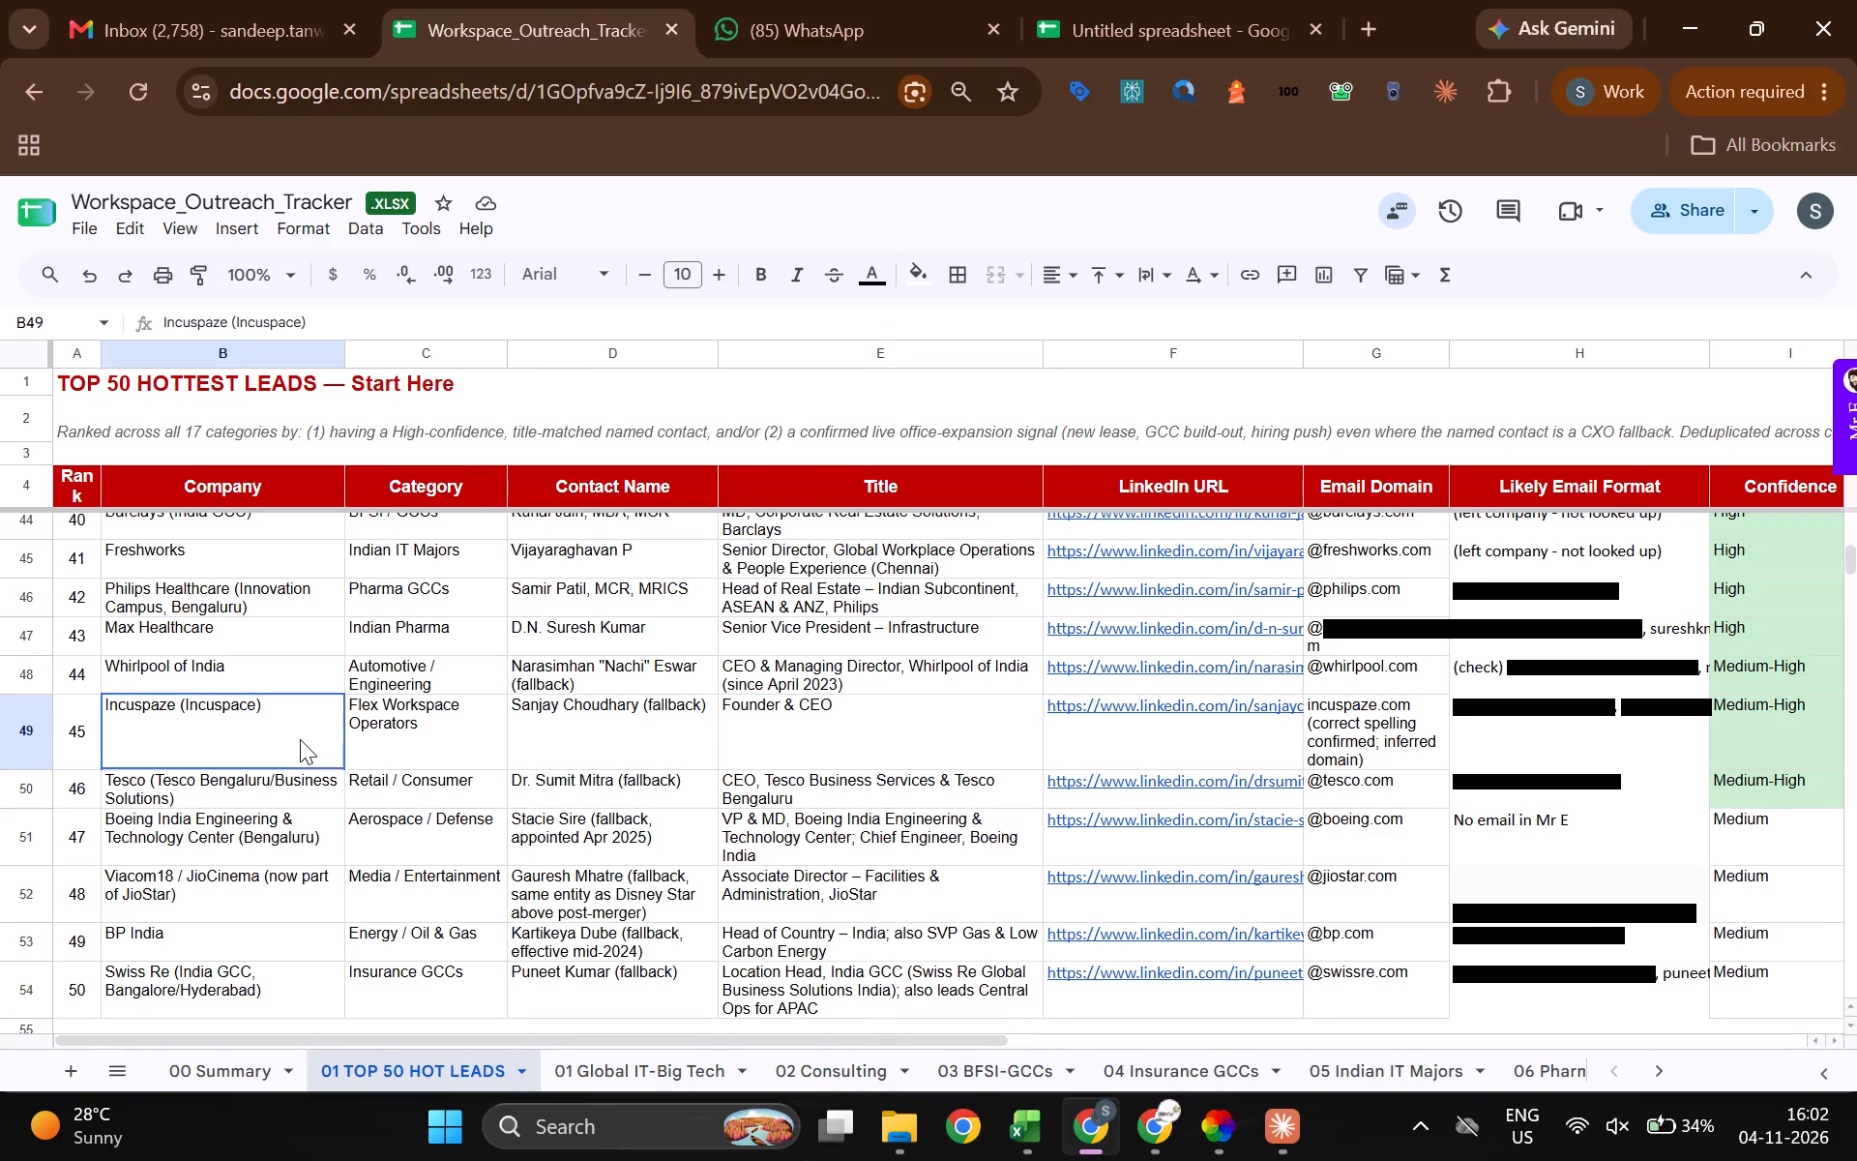
left_click(450, 744)
left_click(652, 710)
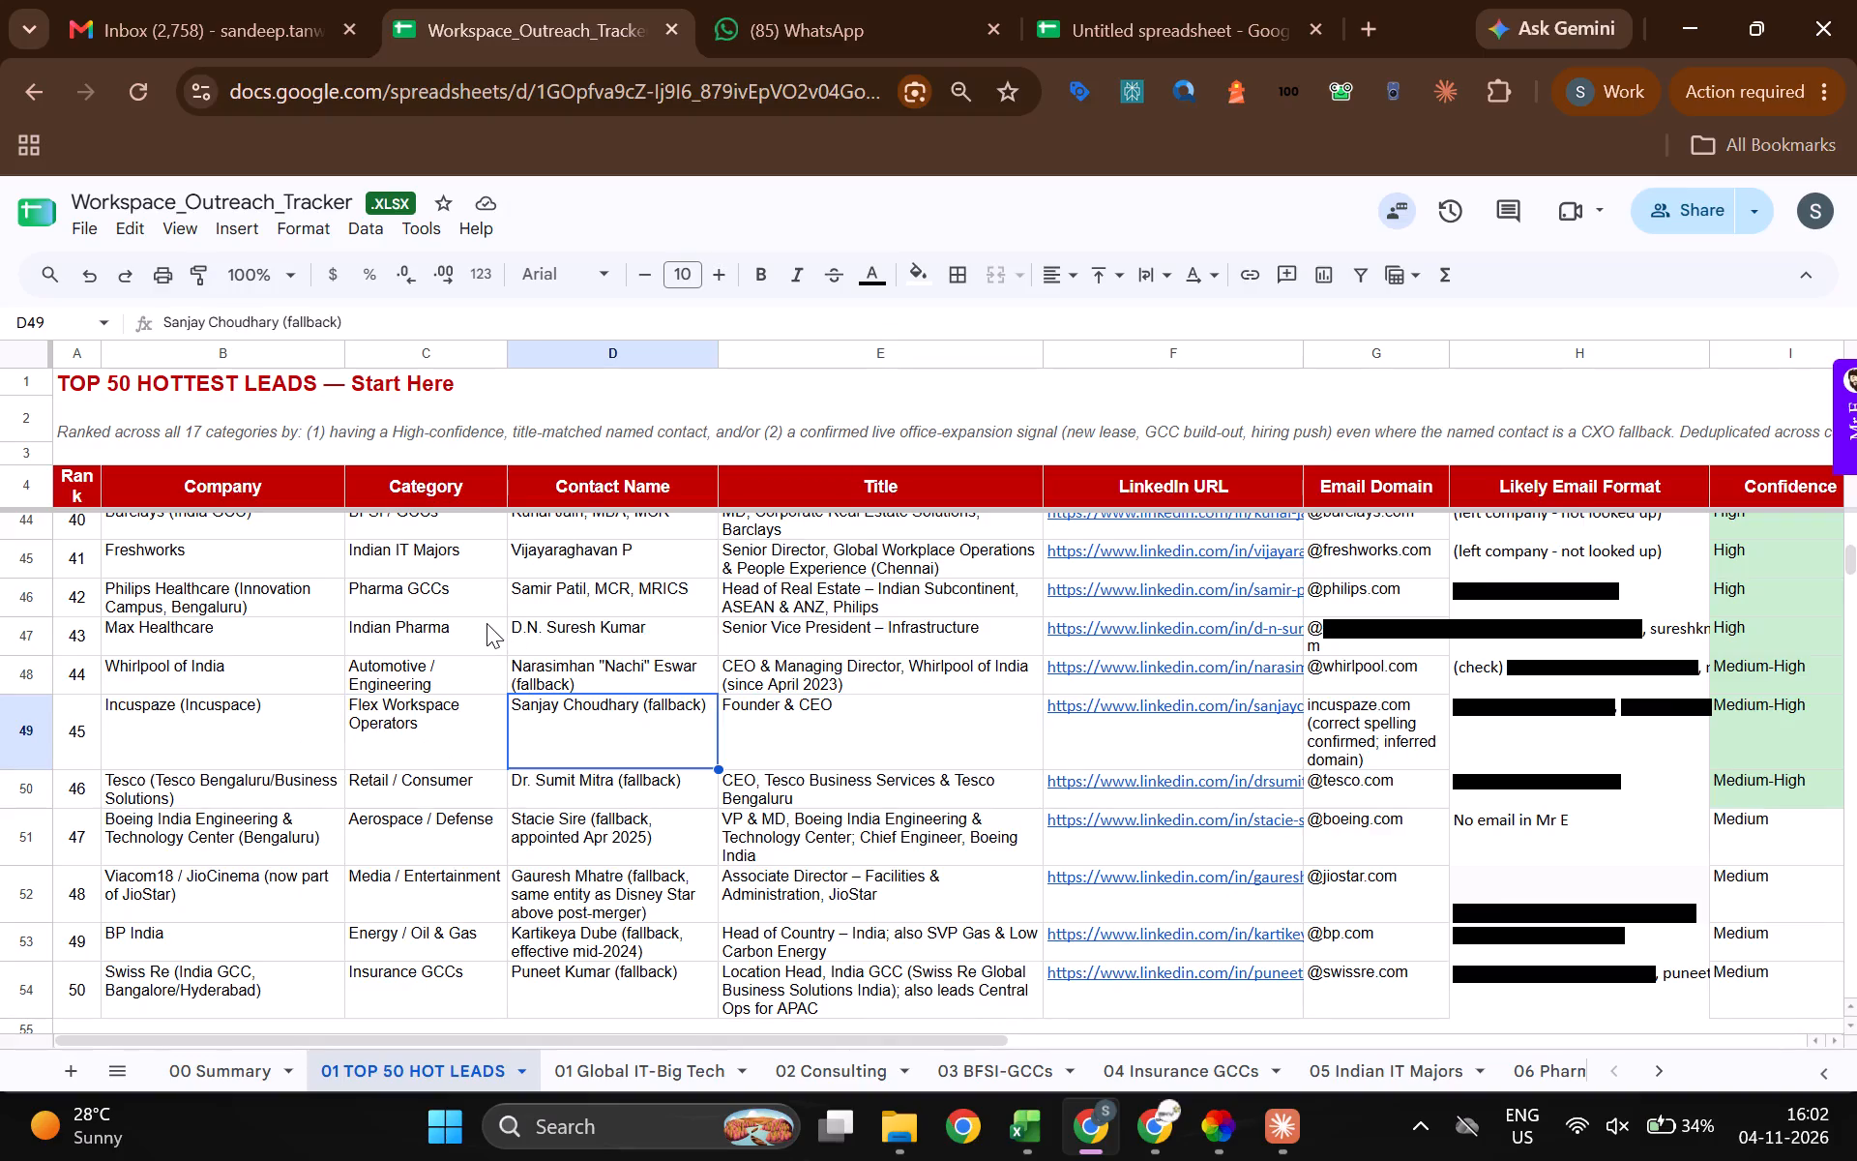
left_click(486, 623)
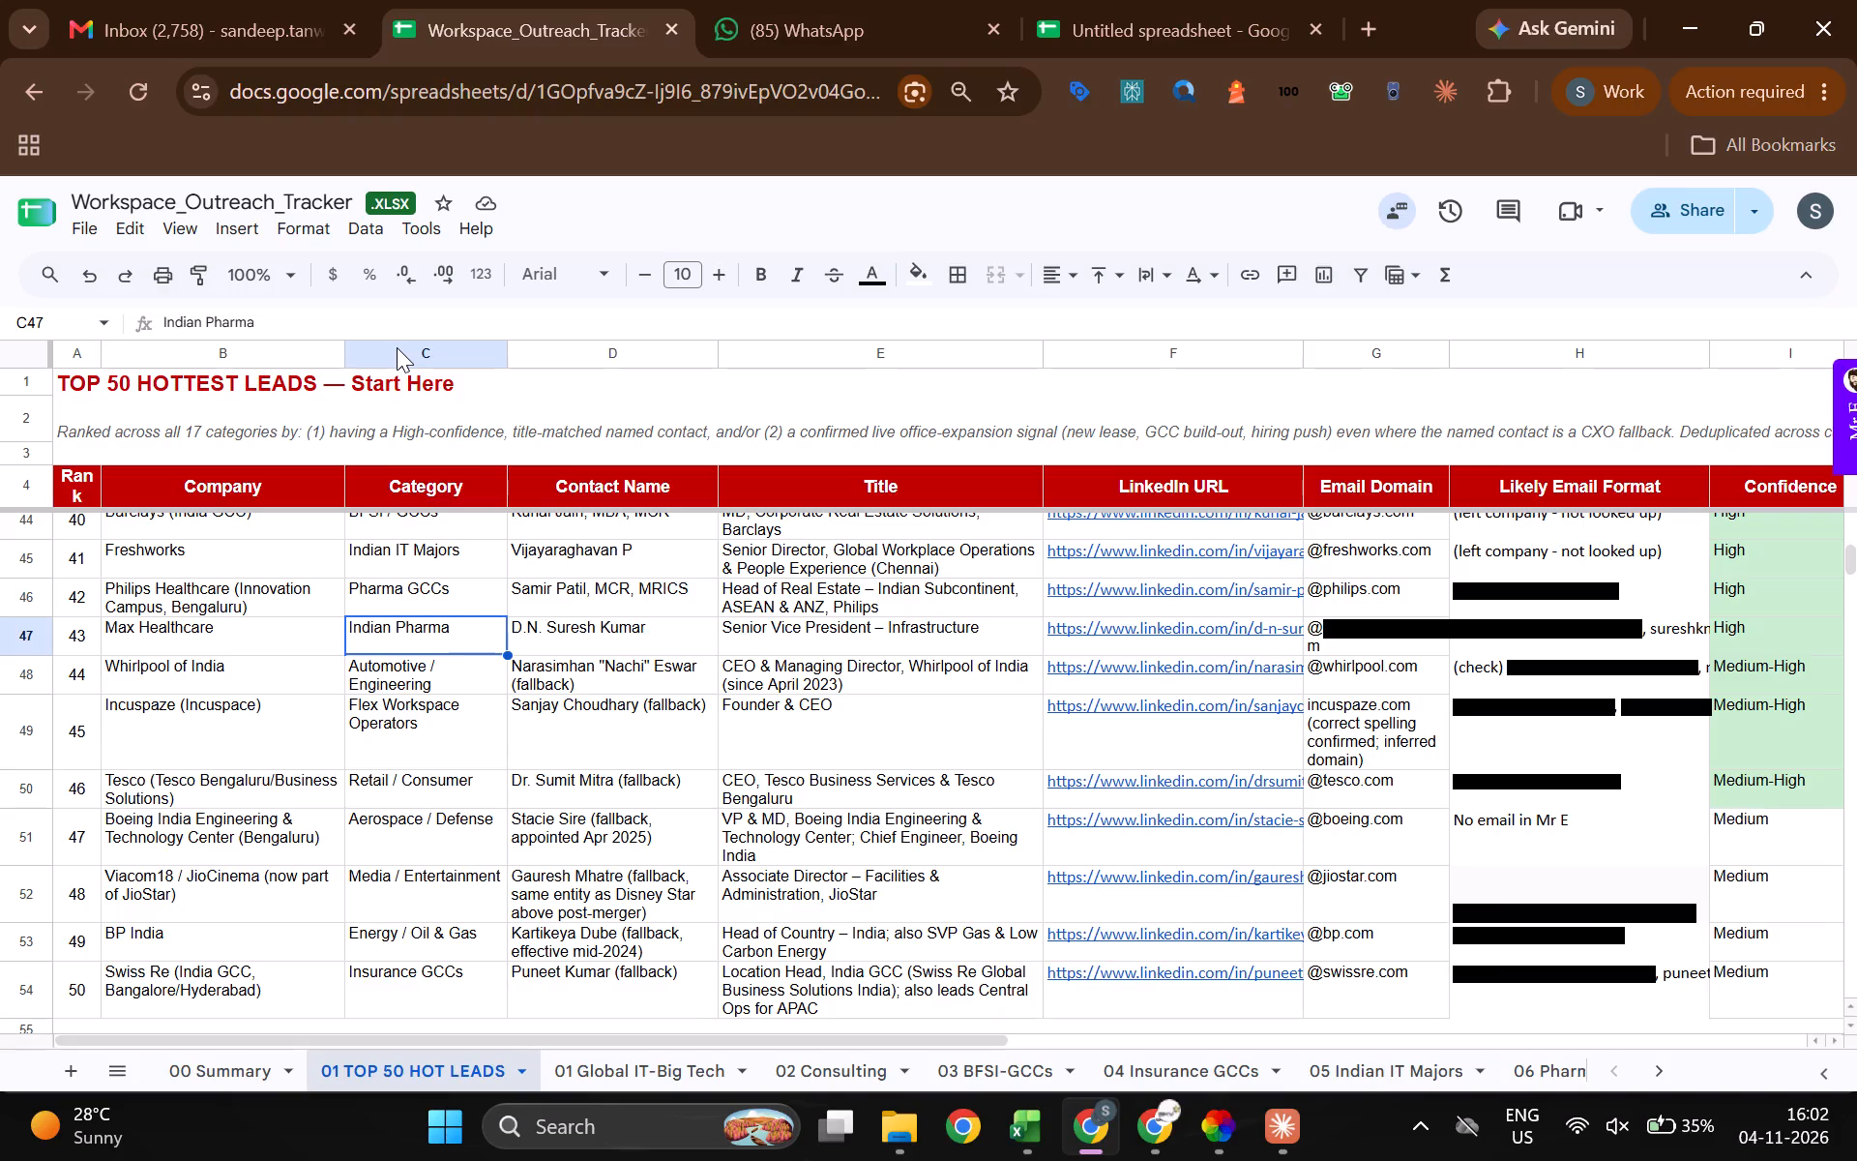
left_click(600, 637)
left_click(751, 639)
left_click_drag(561, 636, 394, 646)
left_click(394, 646)
left_click(414, 694)
left_click(591, 670)
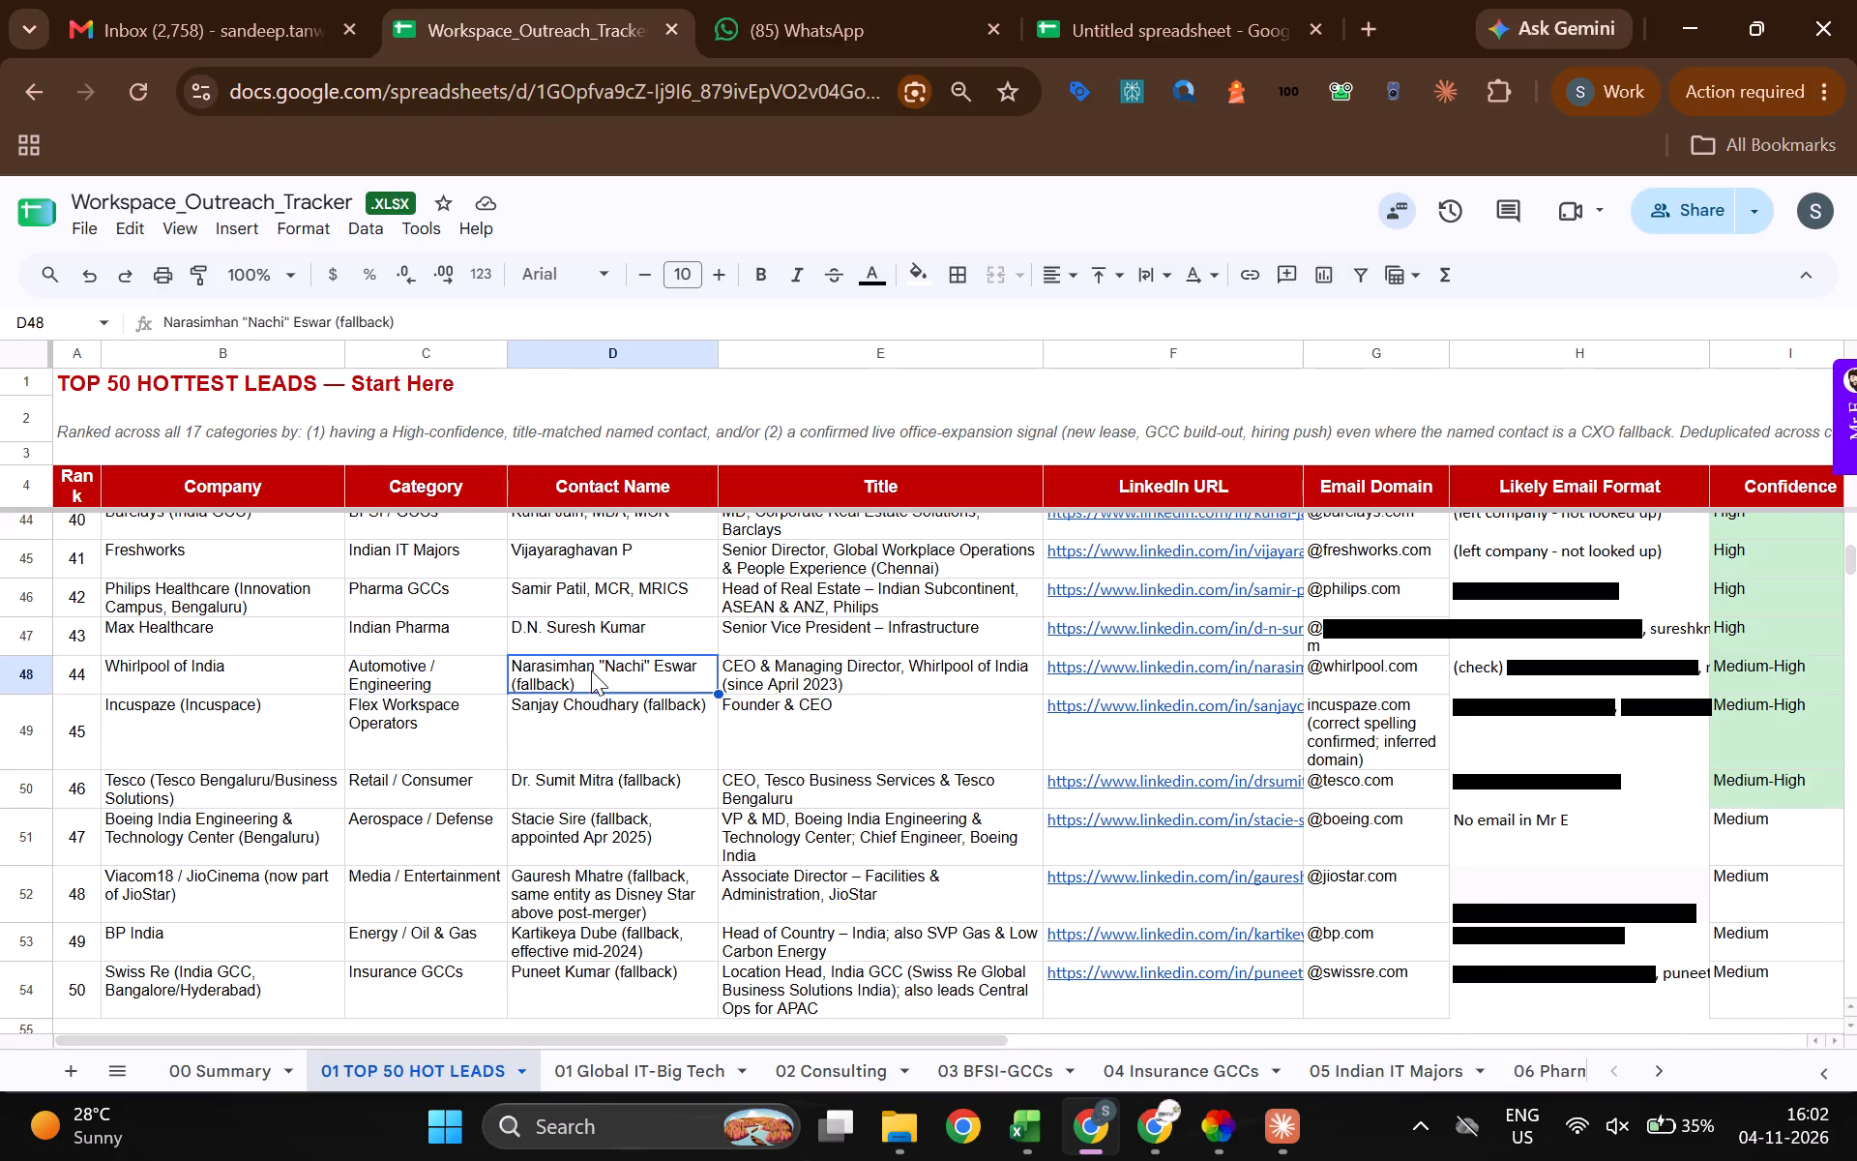
left_click(583, 727)
left_click(419, 726)
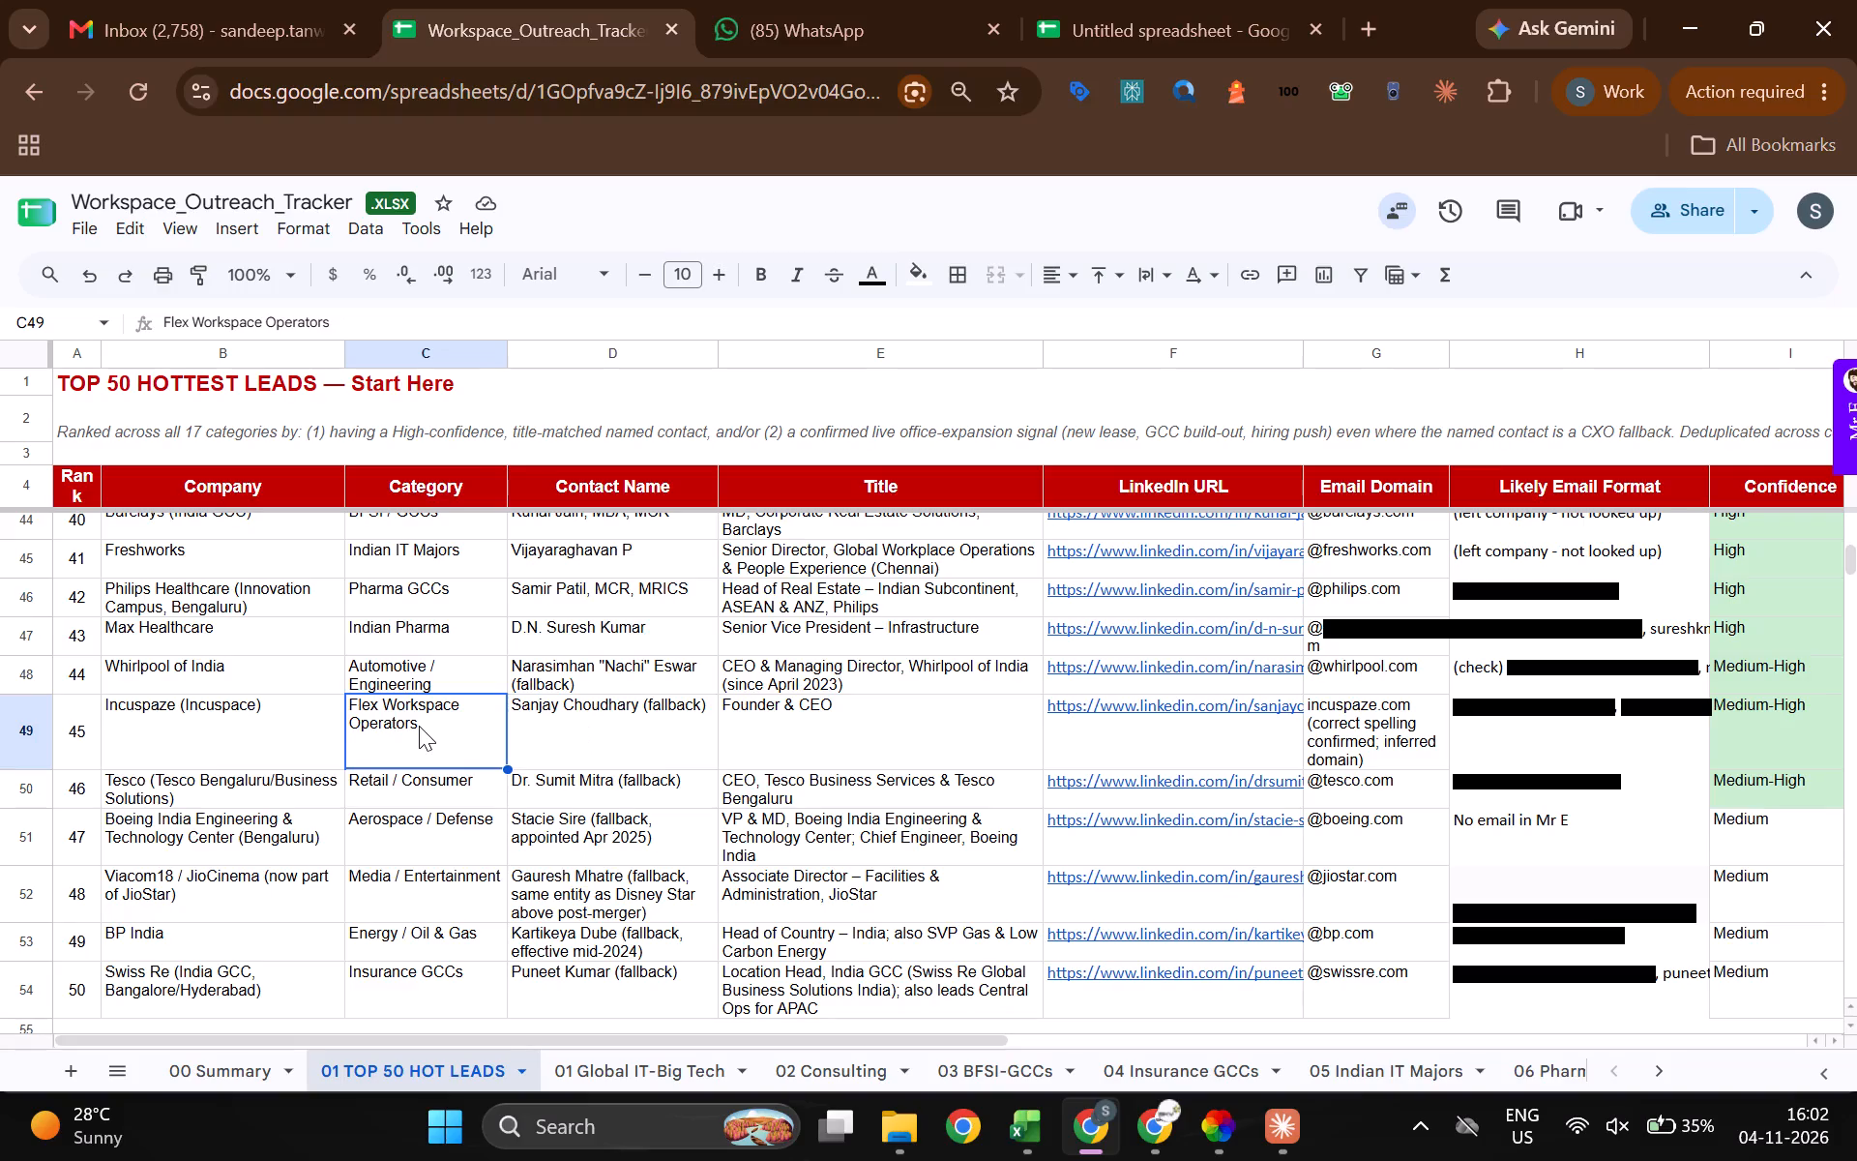
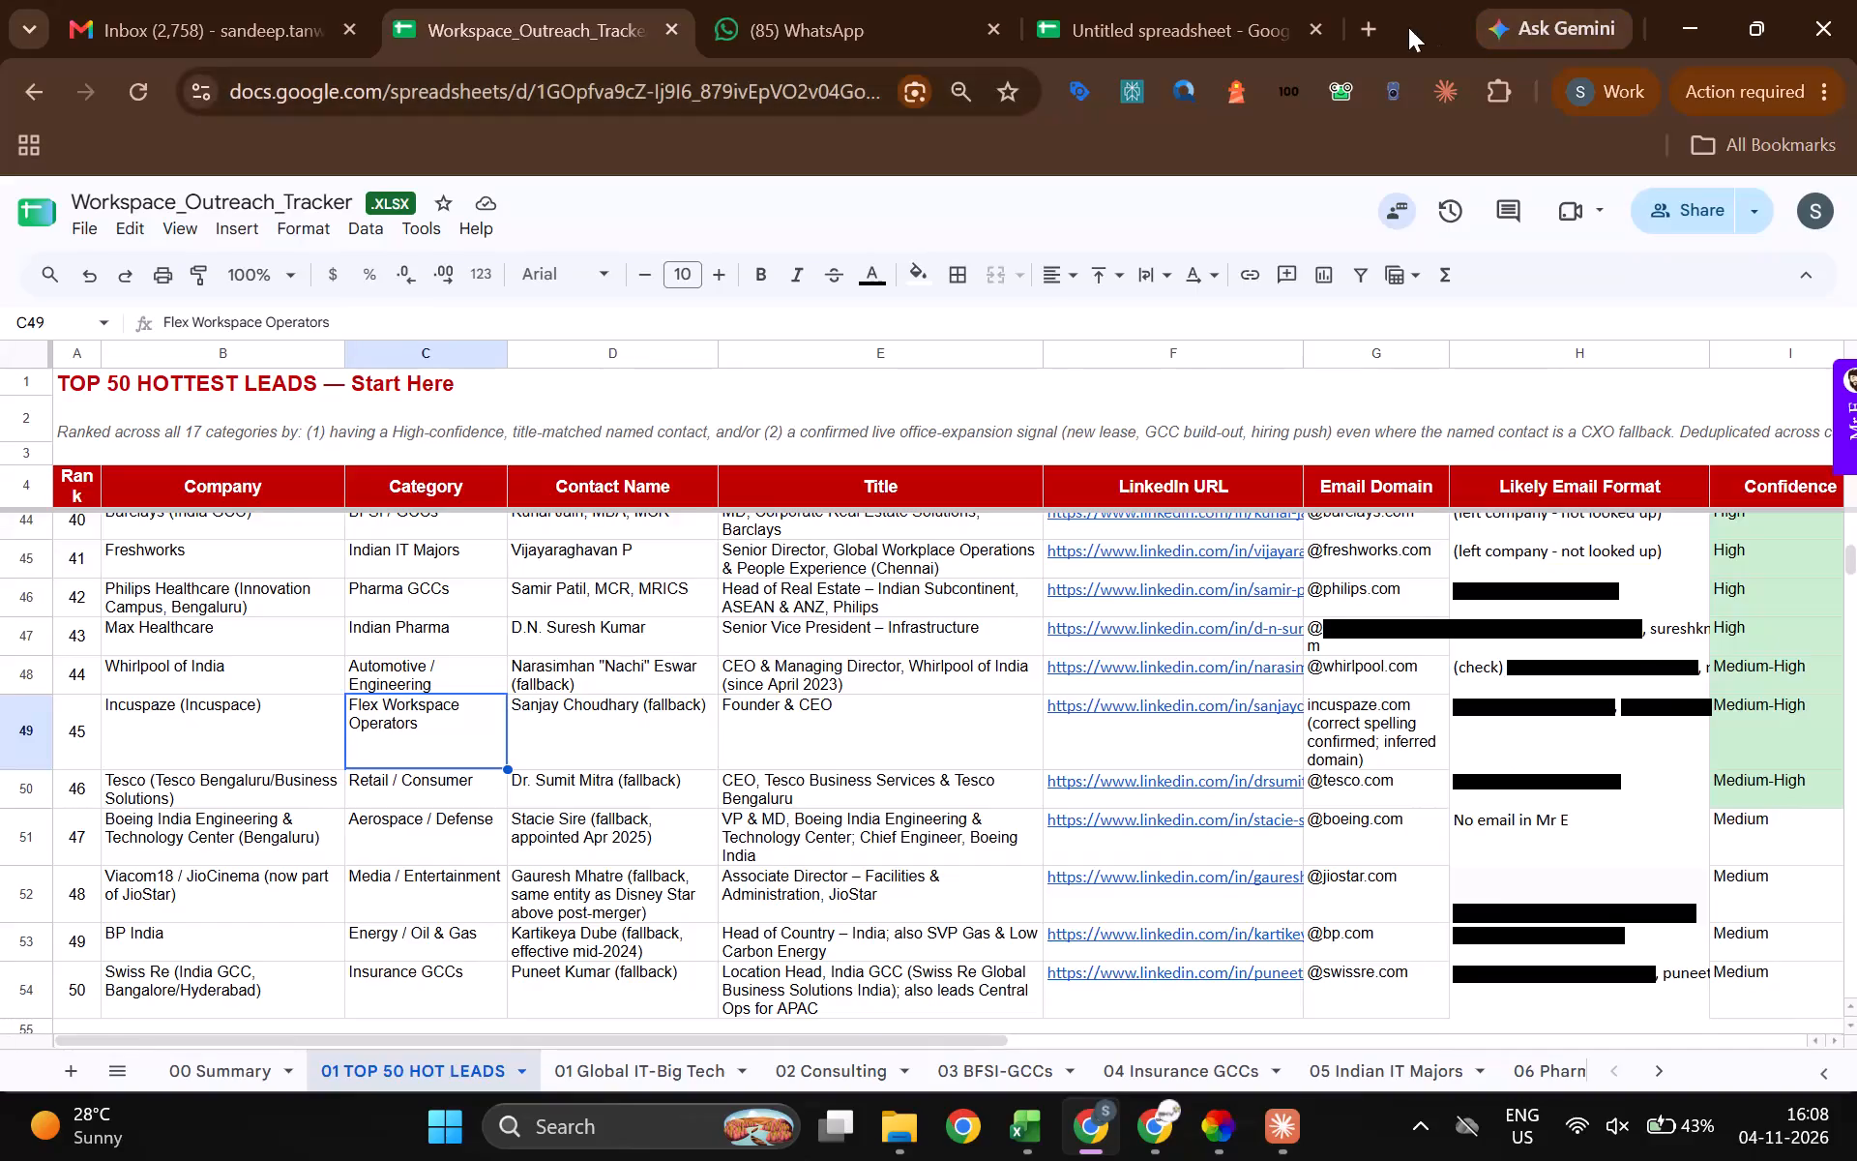
Open LinkedIn in a new tab, search for people by the person's first name and look through the results.
left_click(1370, 28)
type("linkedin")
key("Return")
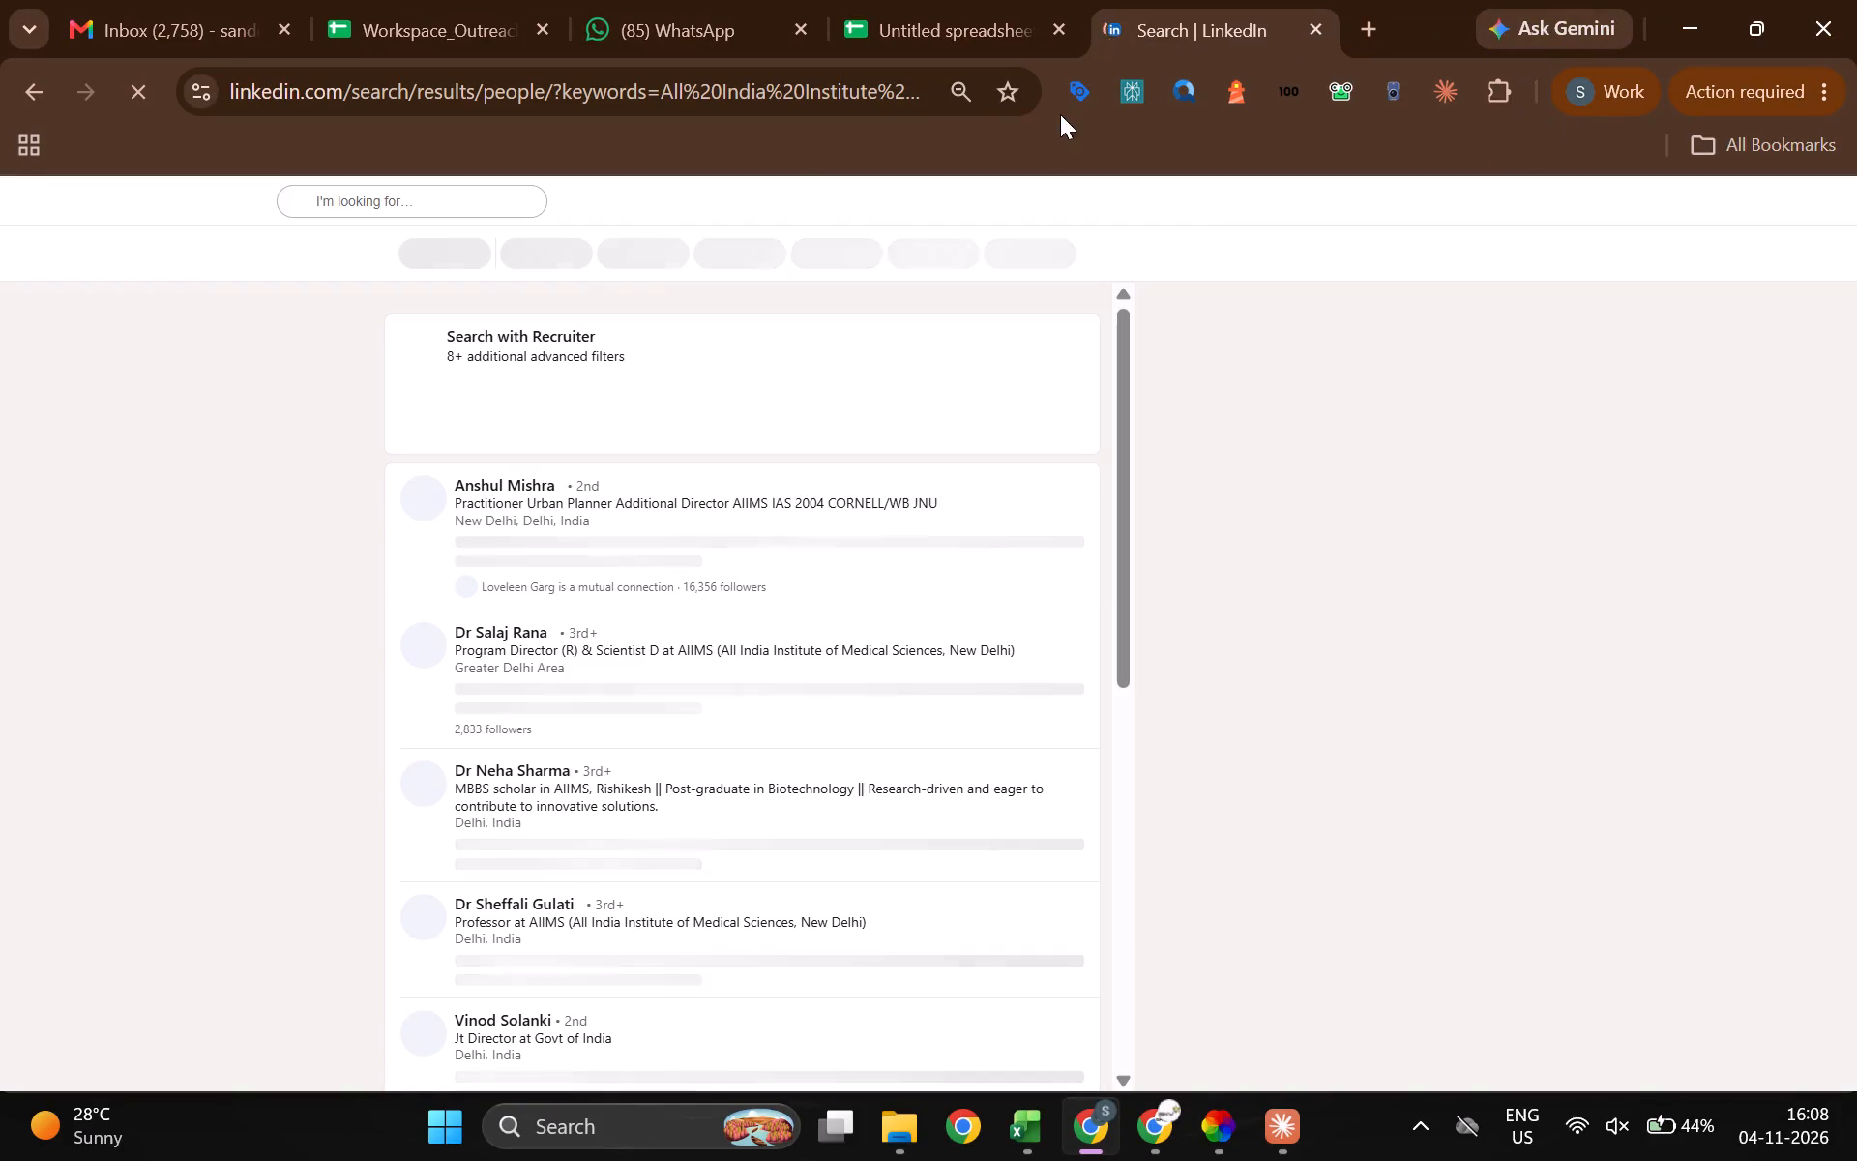
left_click(474, 196)
triple_click(474, 196)
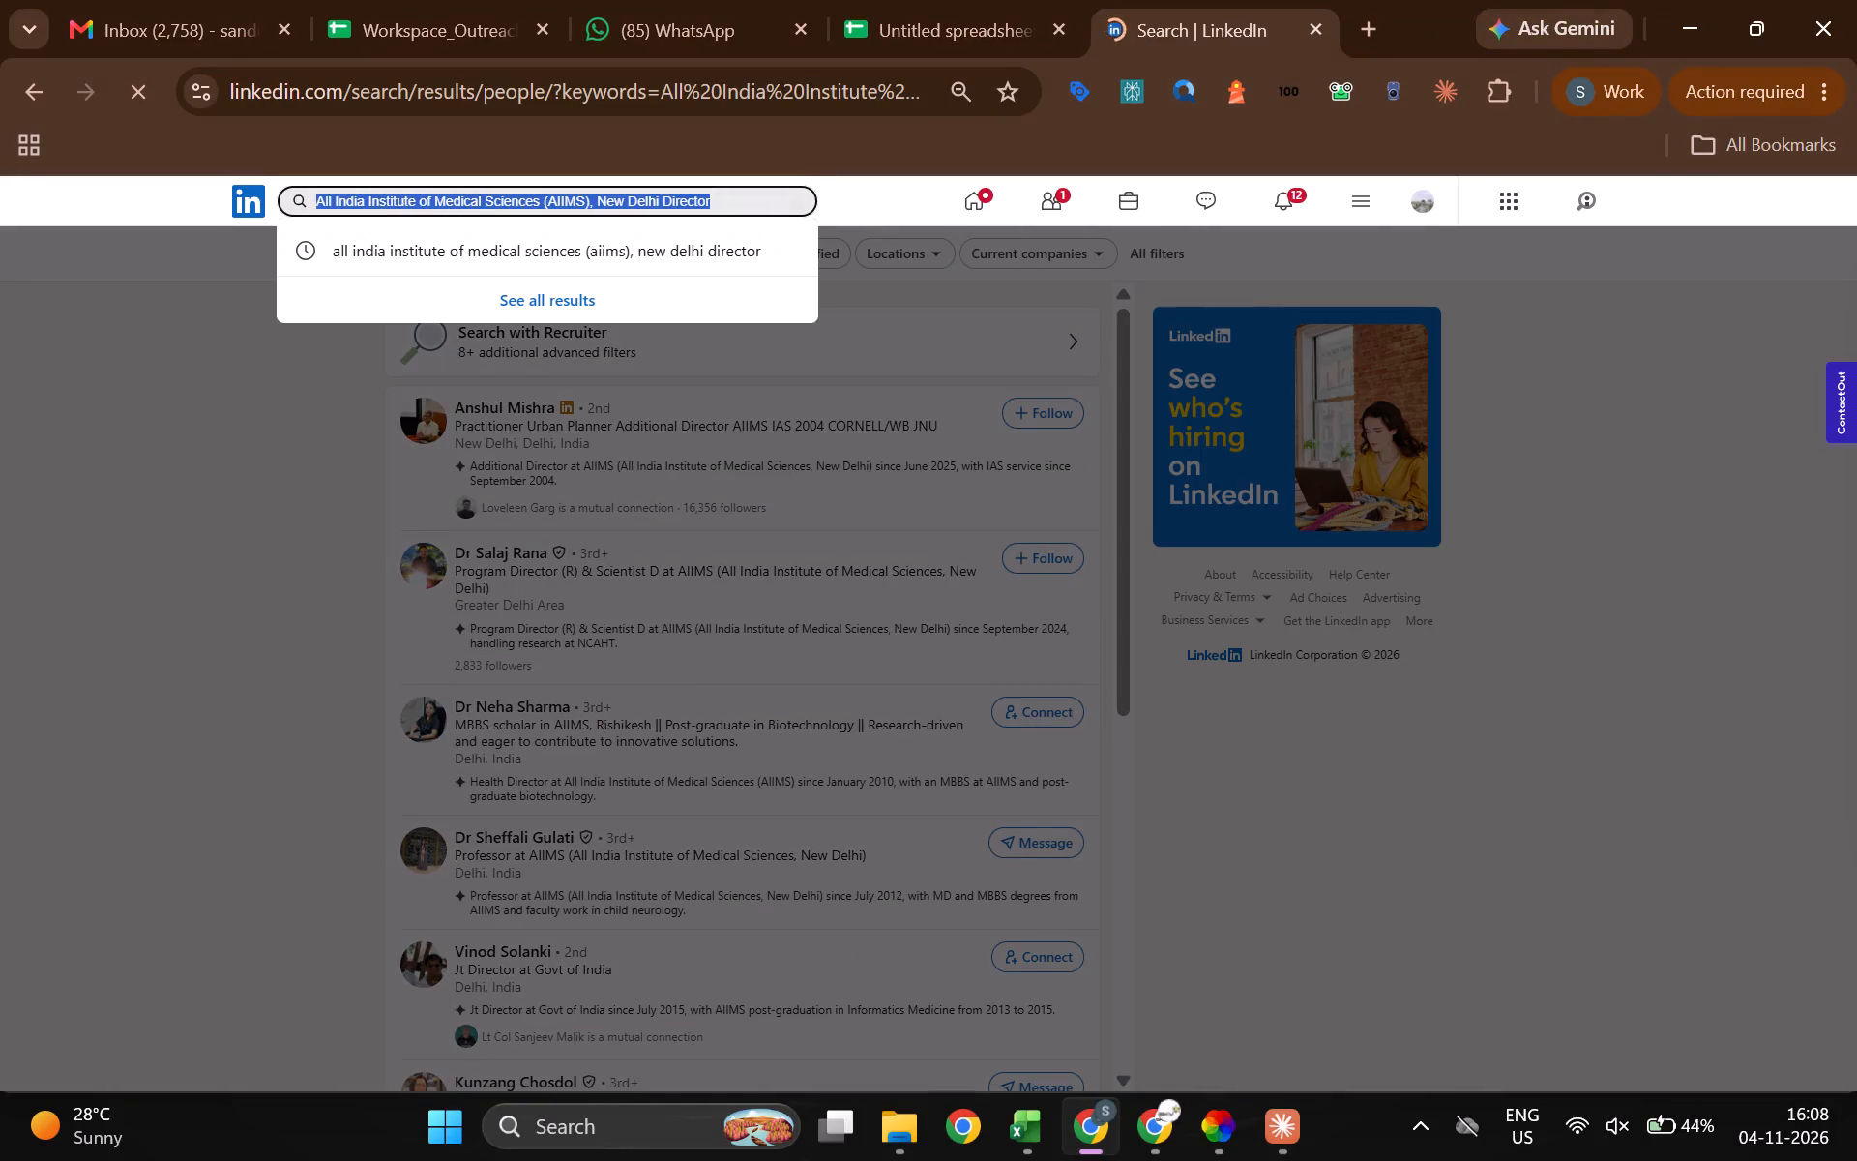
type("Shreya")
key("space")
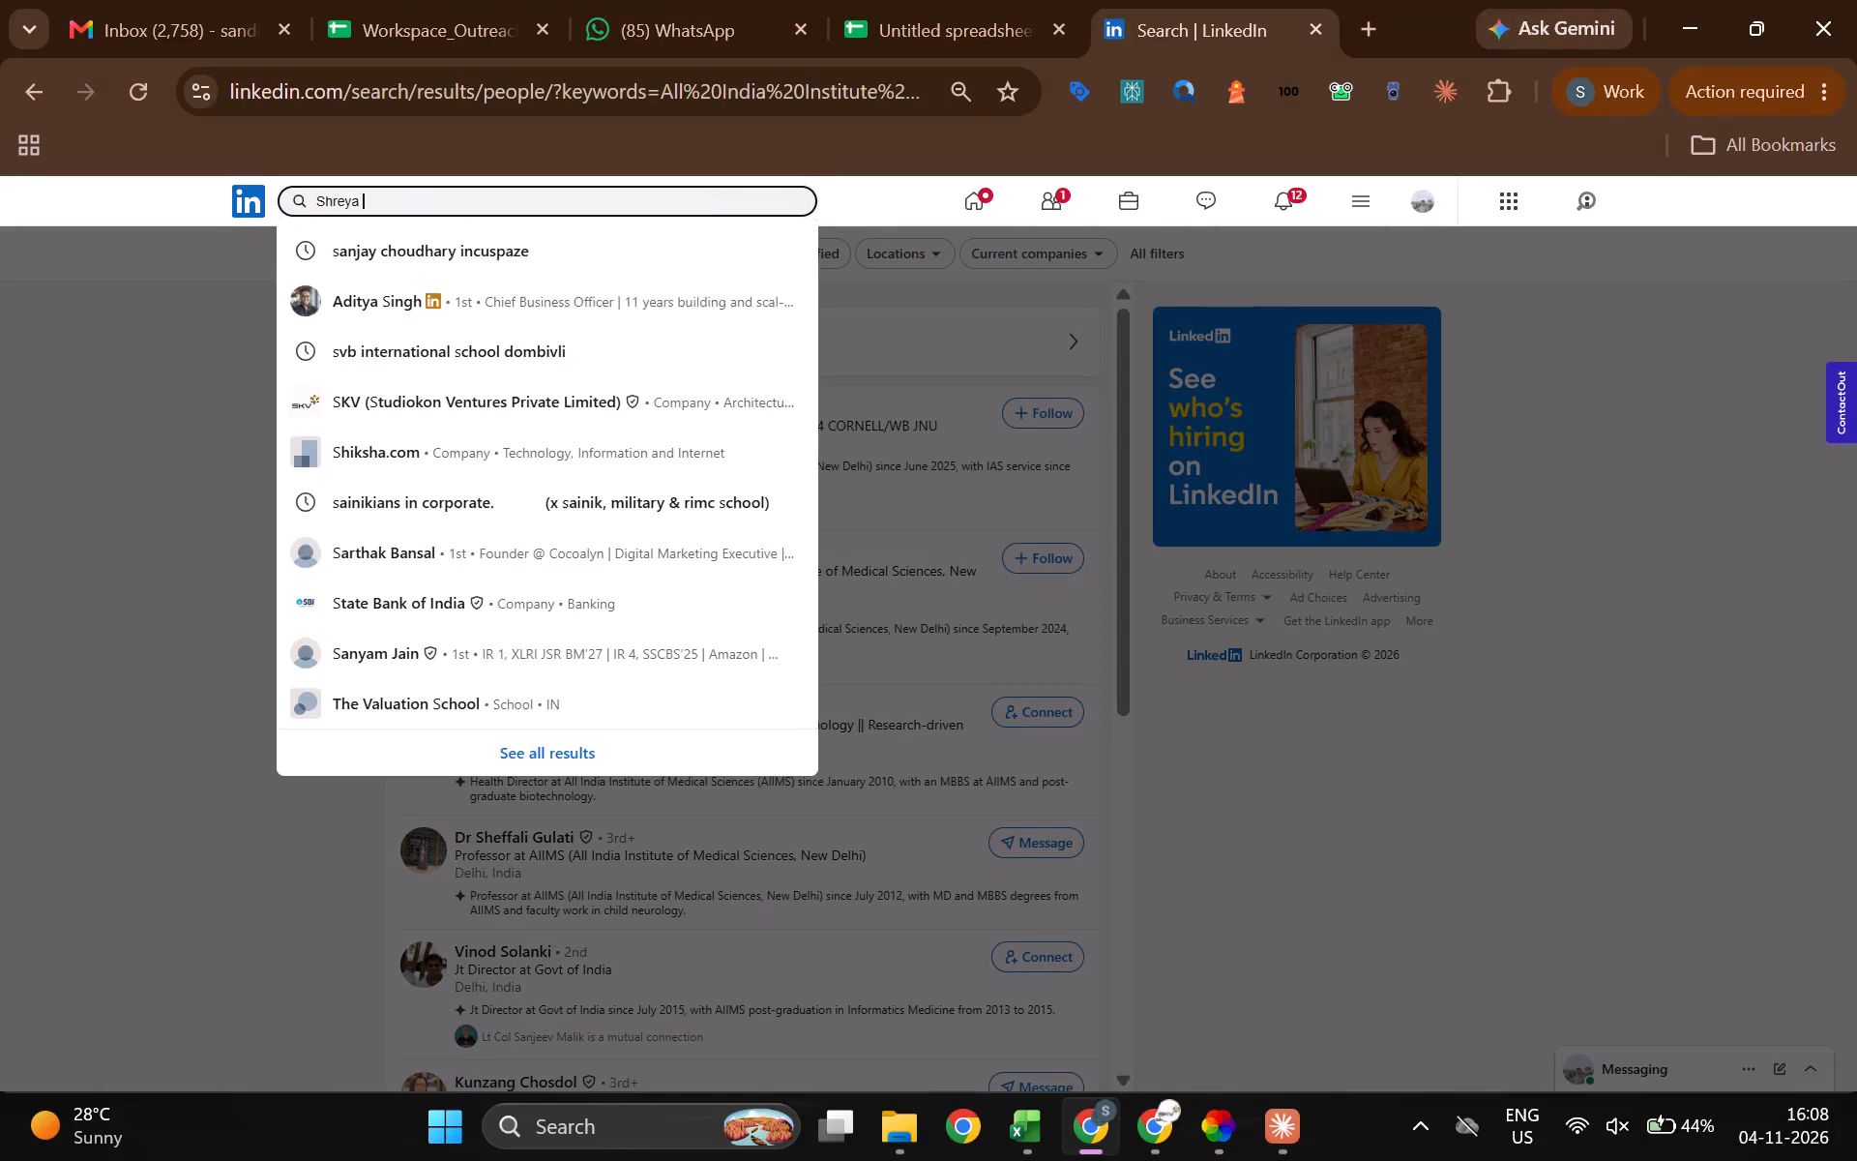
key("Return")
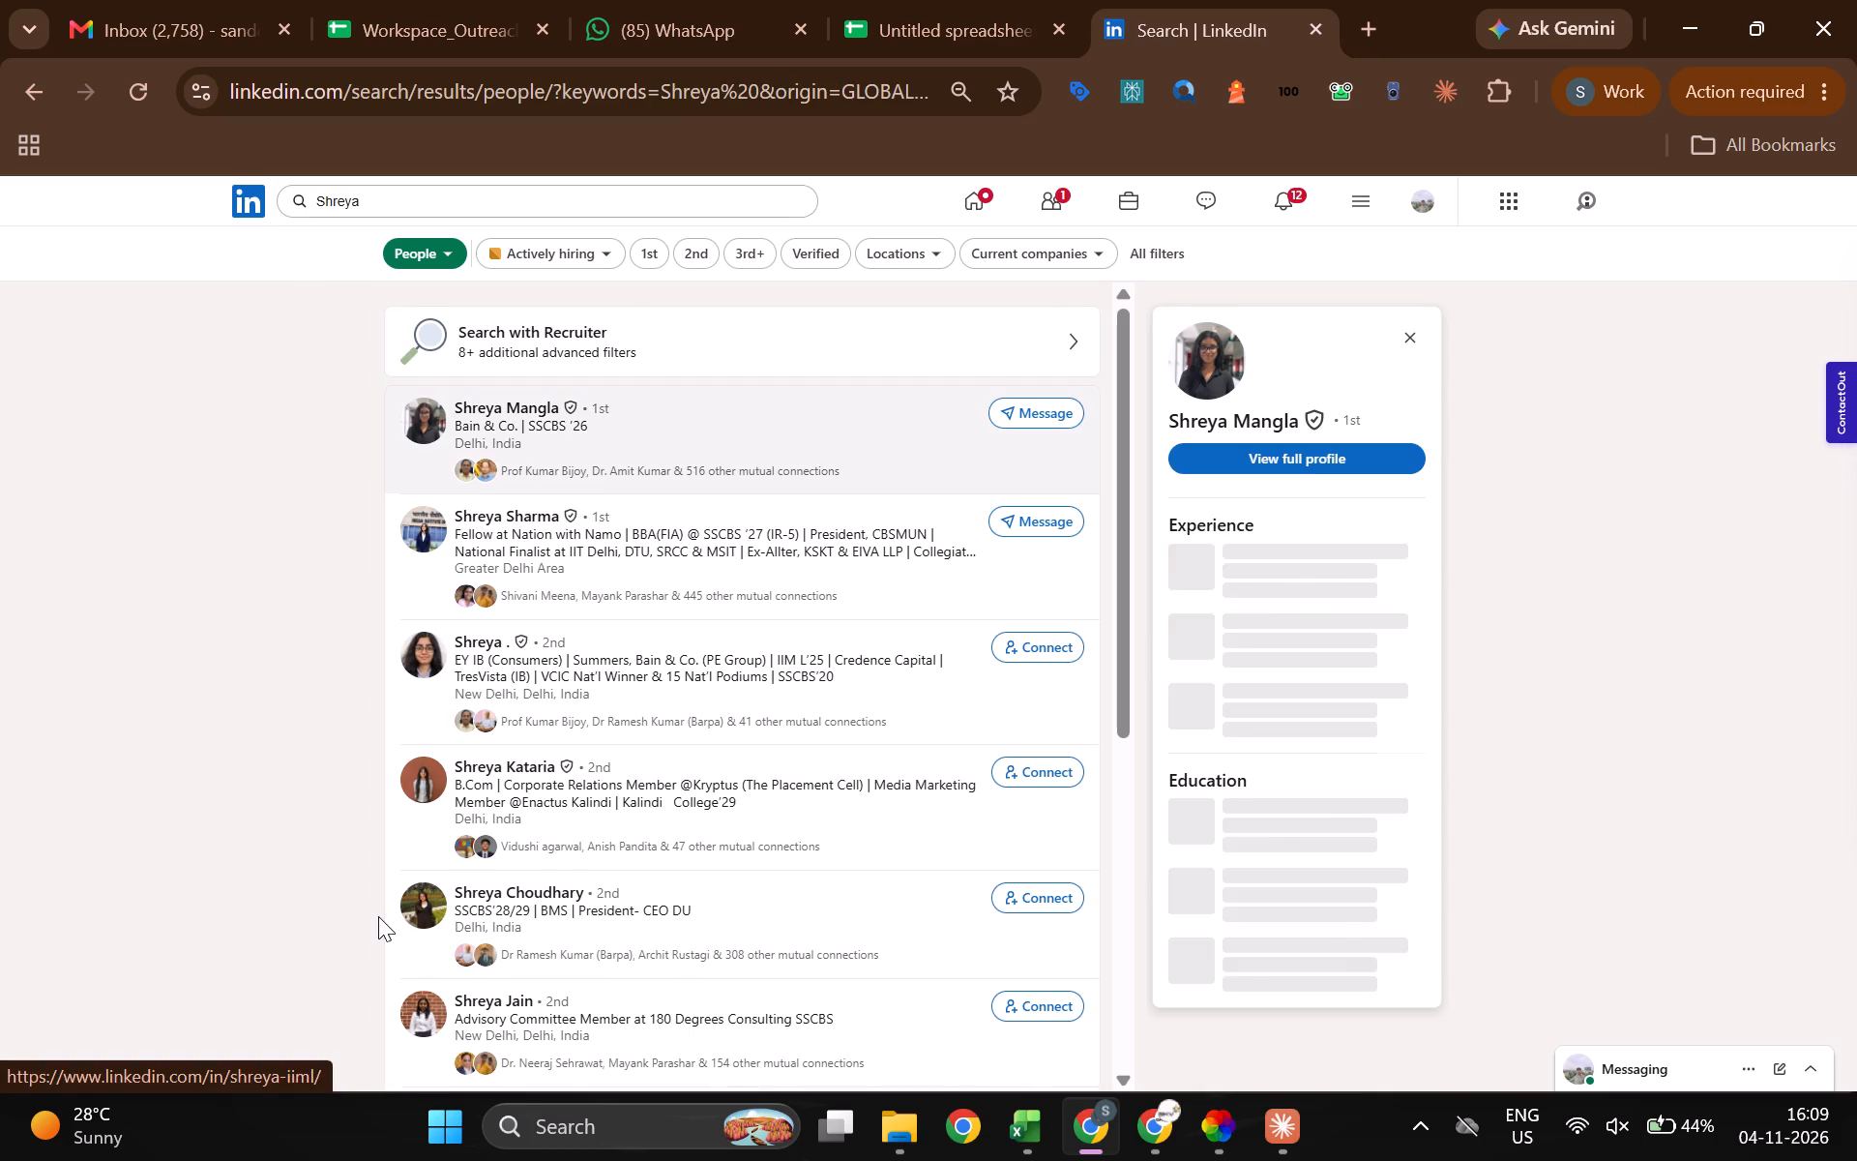
scroll(378, 916, "down", 1)
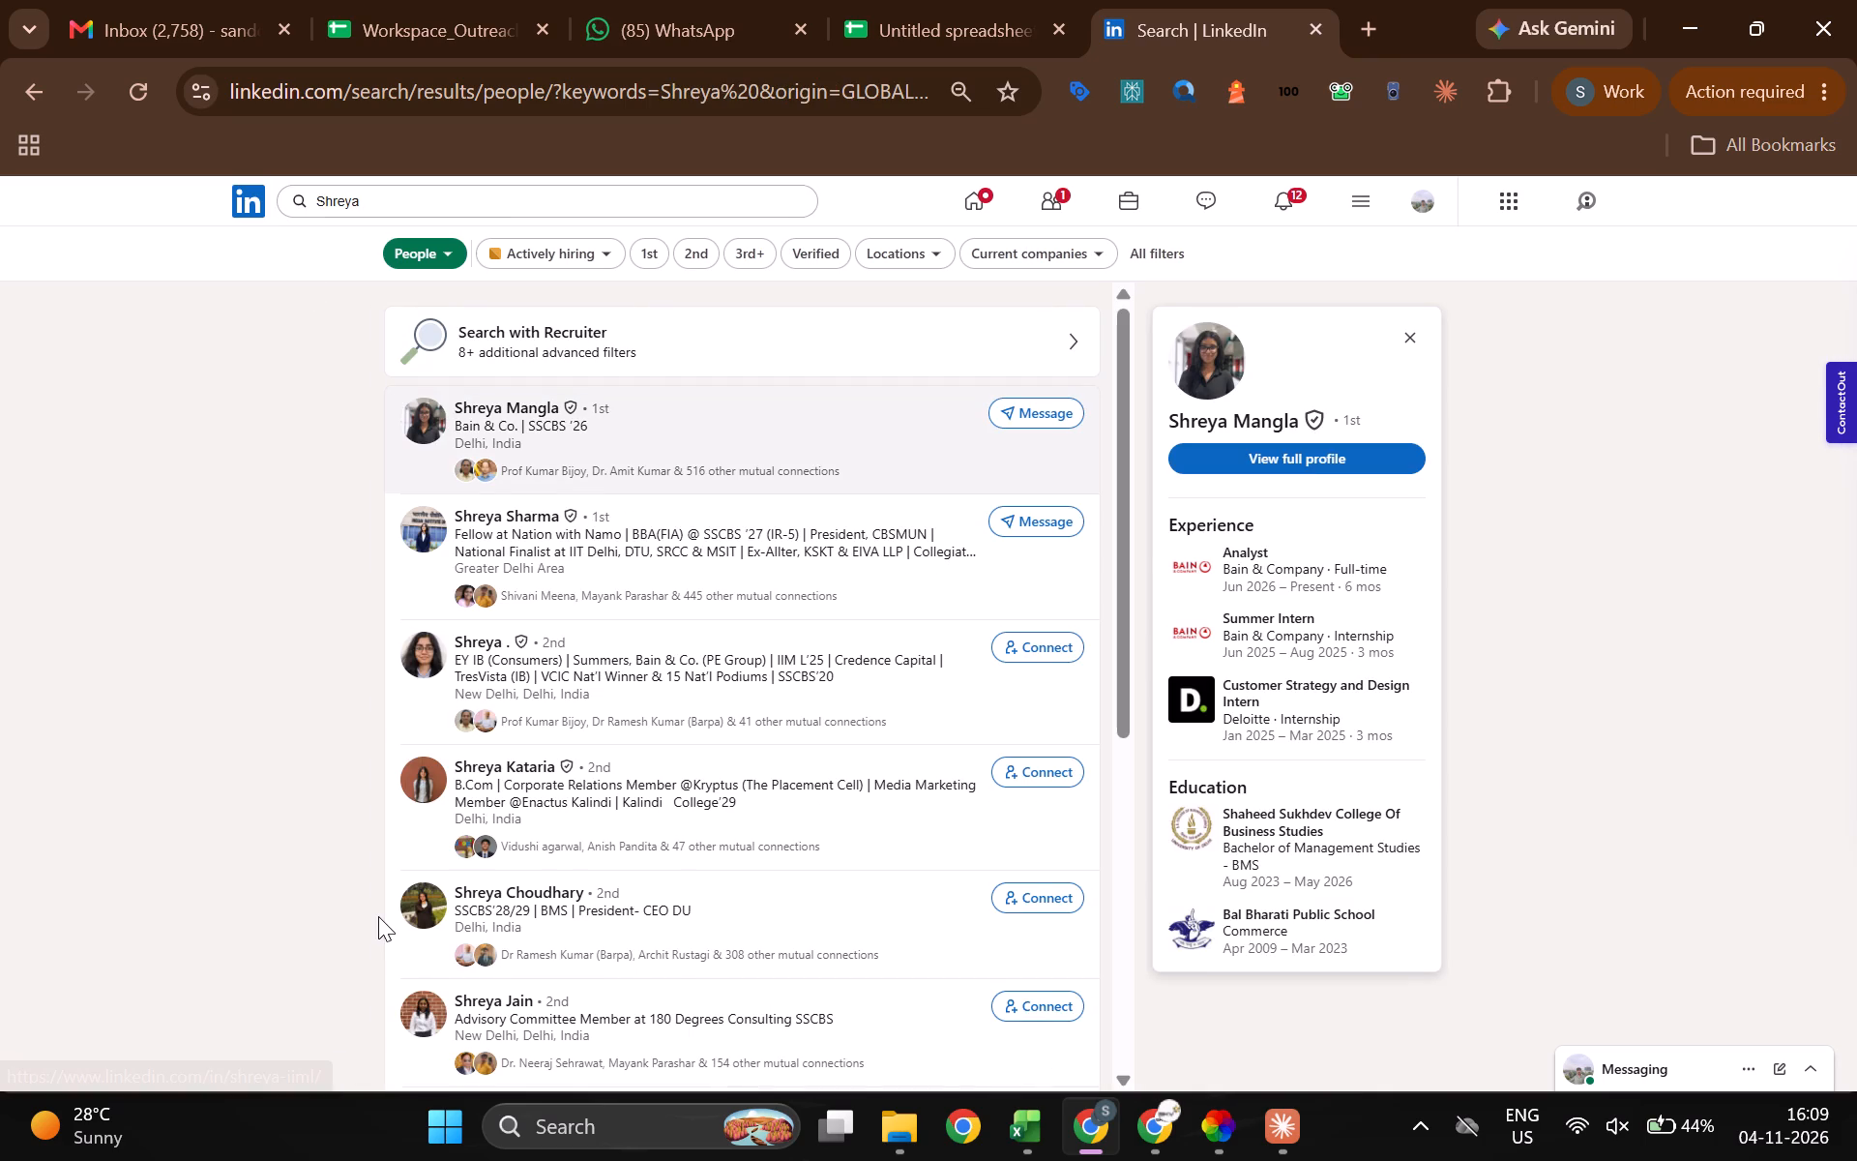
scroll(378, 916, "down", 1)
Add the person's surname to the LinkedIn people search and look through the matching profiles.
left_click(480, 187)
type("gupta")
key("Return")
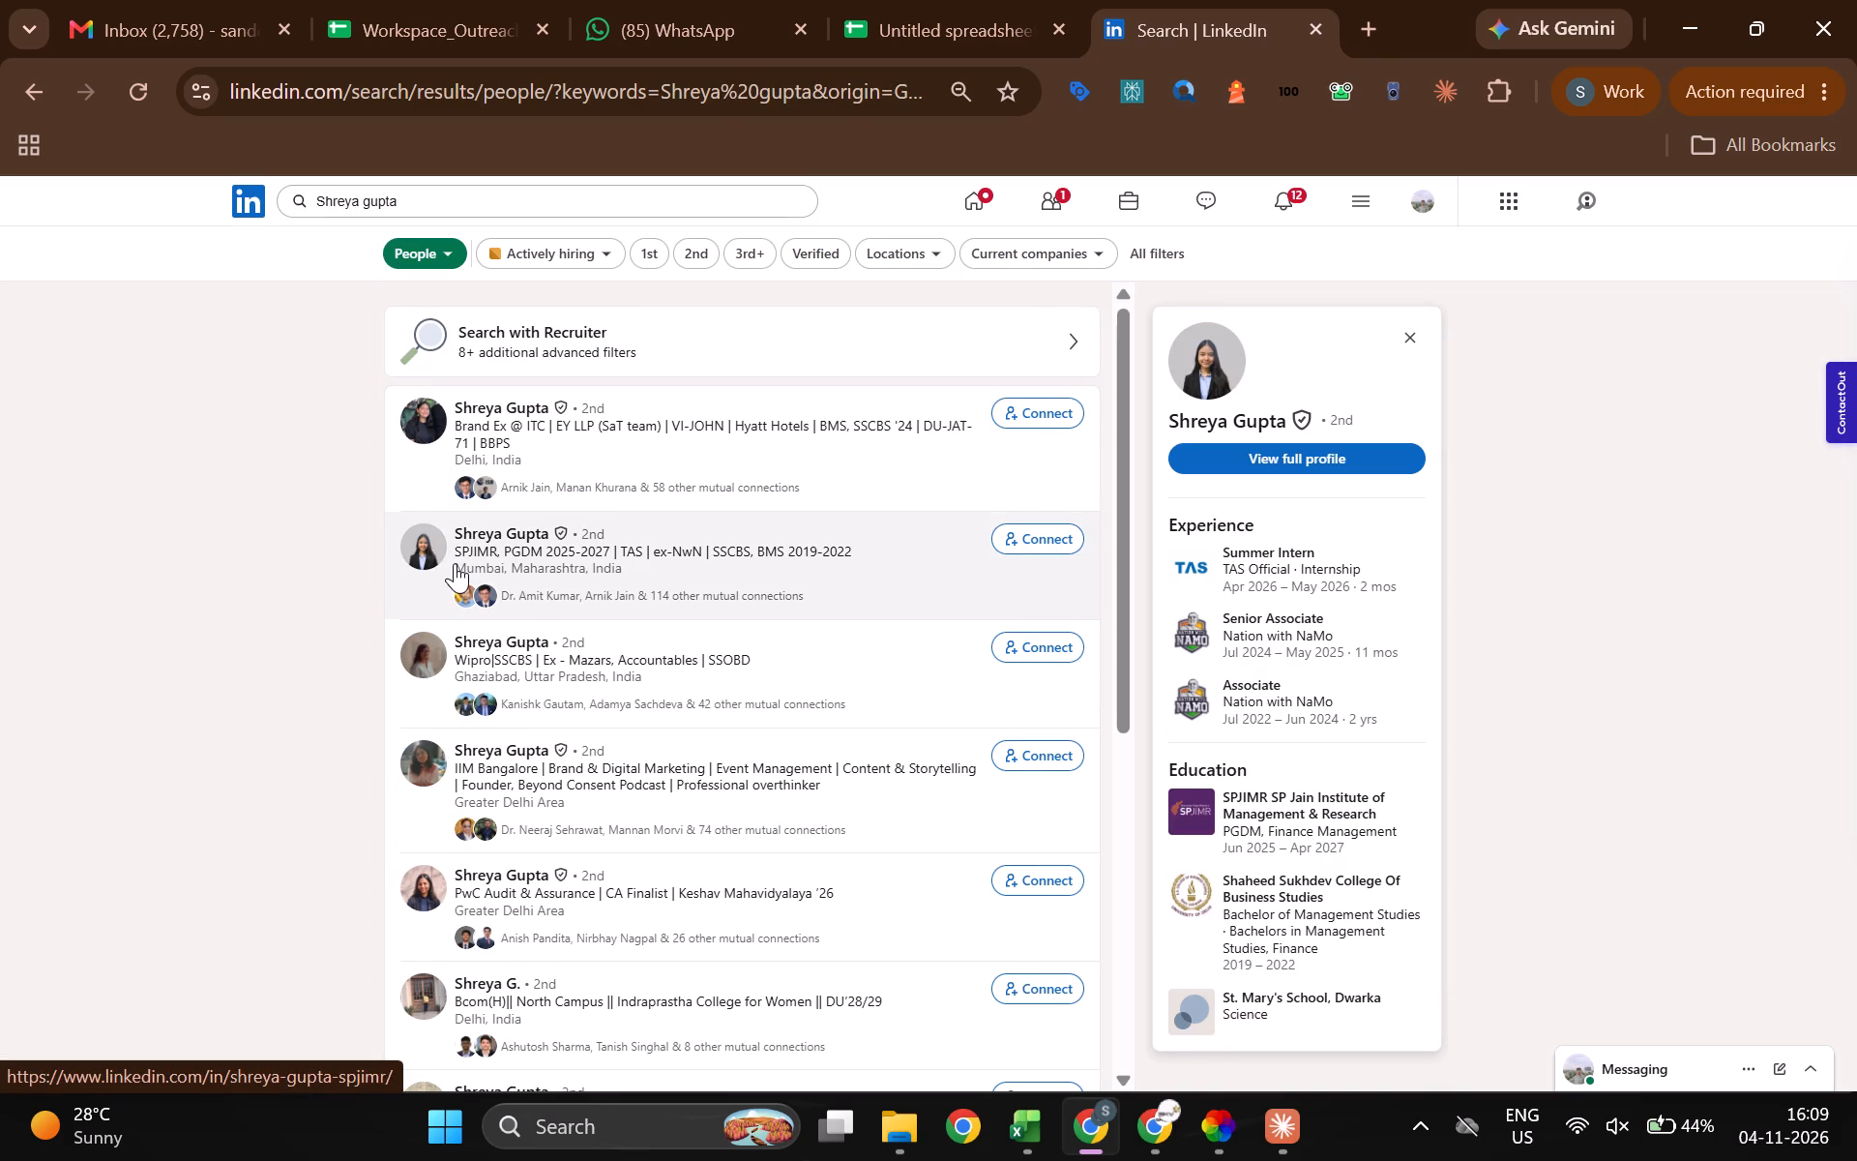
scroll(455, 563, "down", 1)
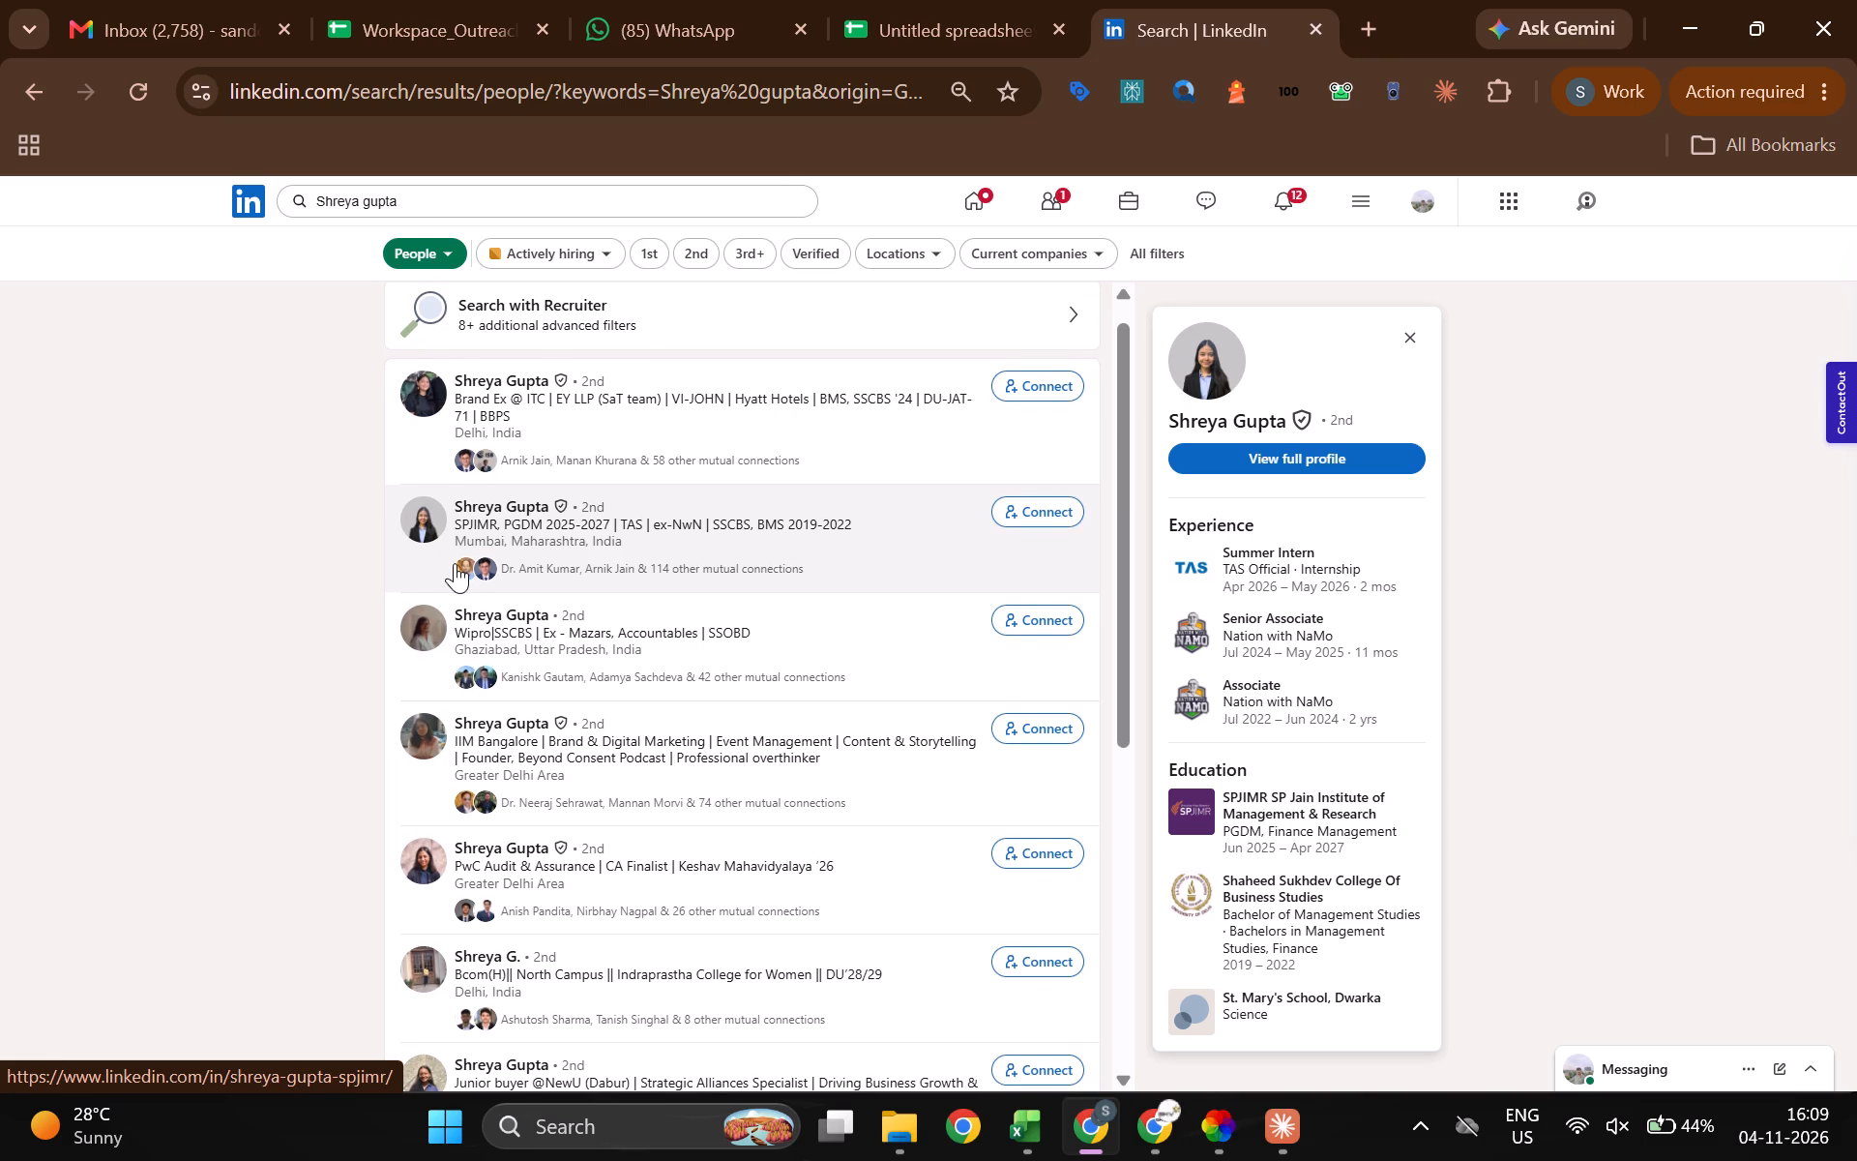
scroll(455, 563, "down", 3)
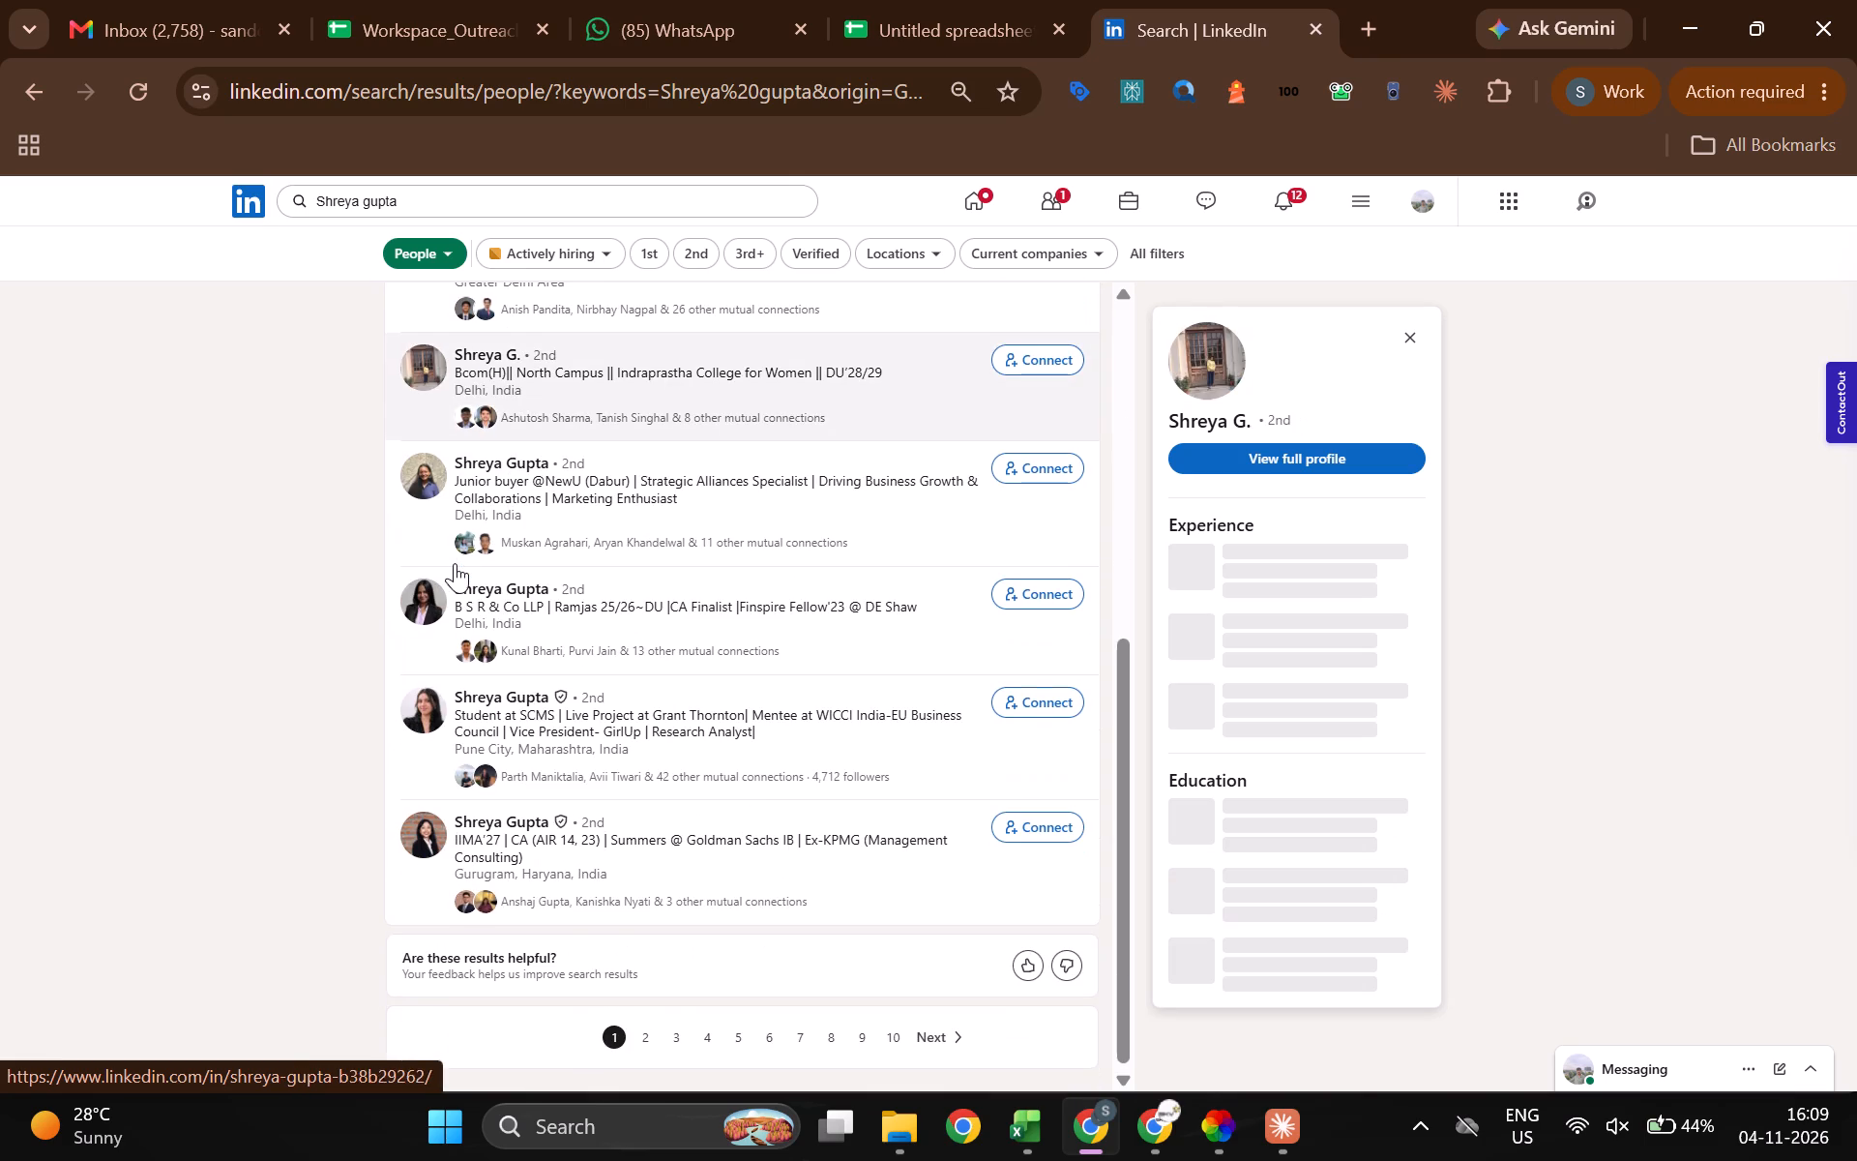
scroll(455, 563, "up", 13)
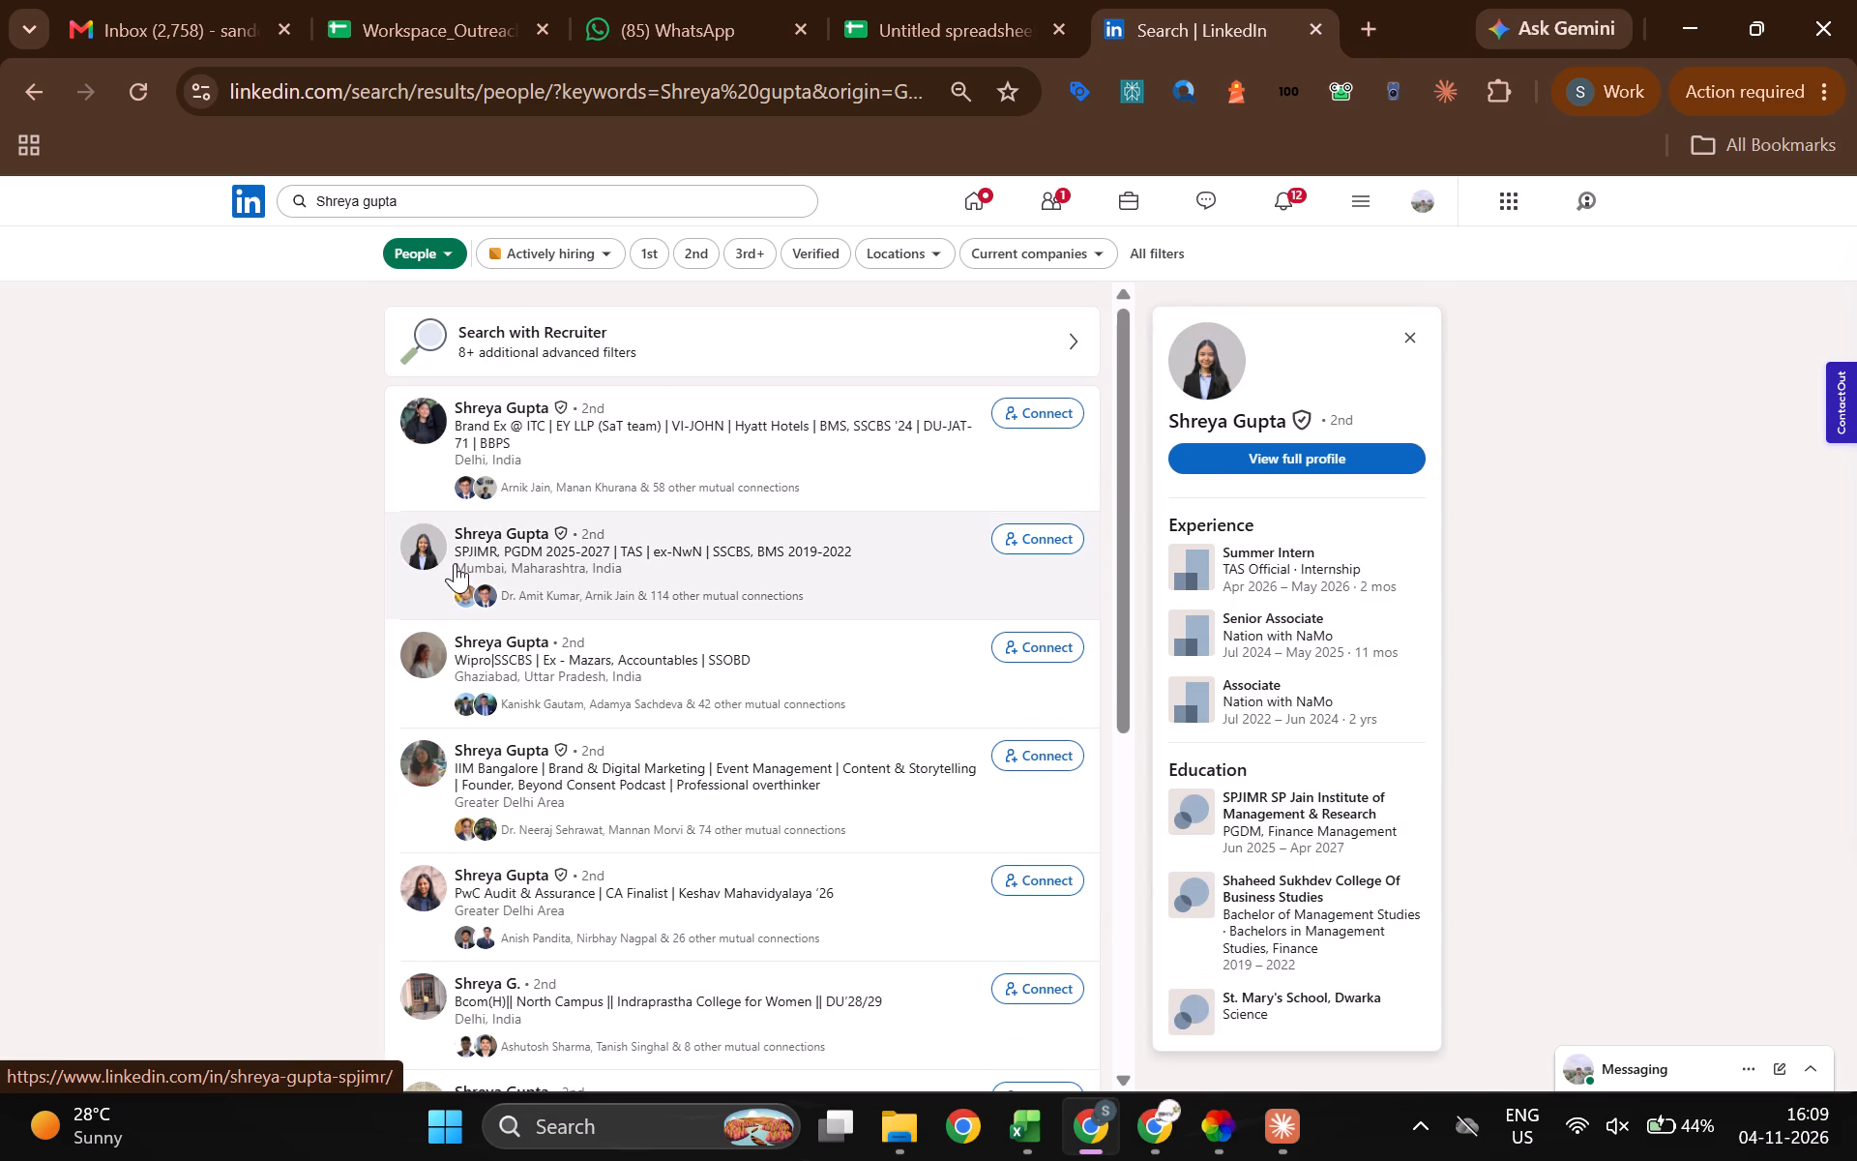
View the profile and enlarged photo of the search match at SPJIMR, PGDM 2025-2027, and return to the results.
left_click(1194, 420)
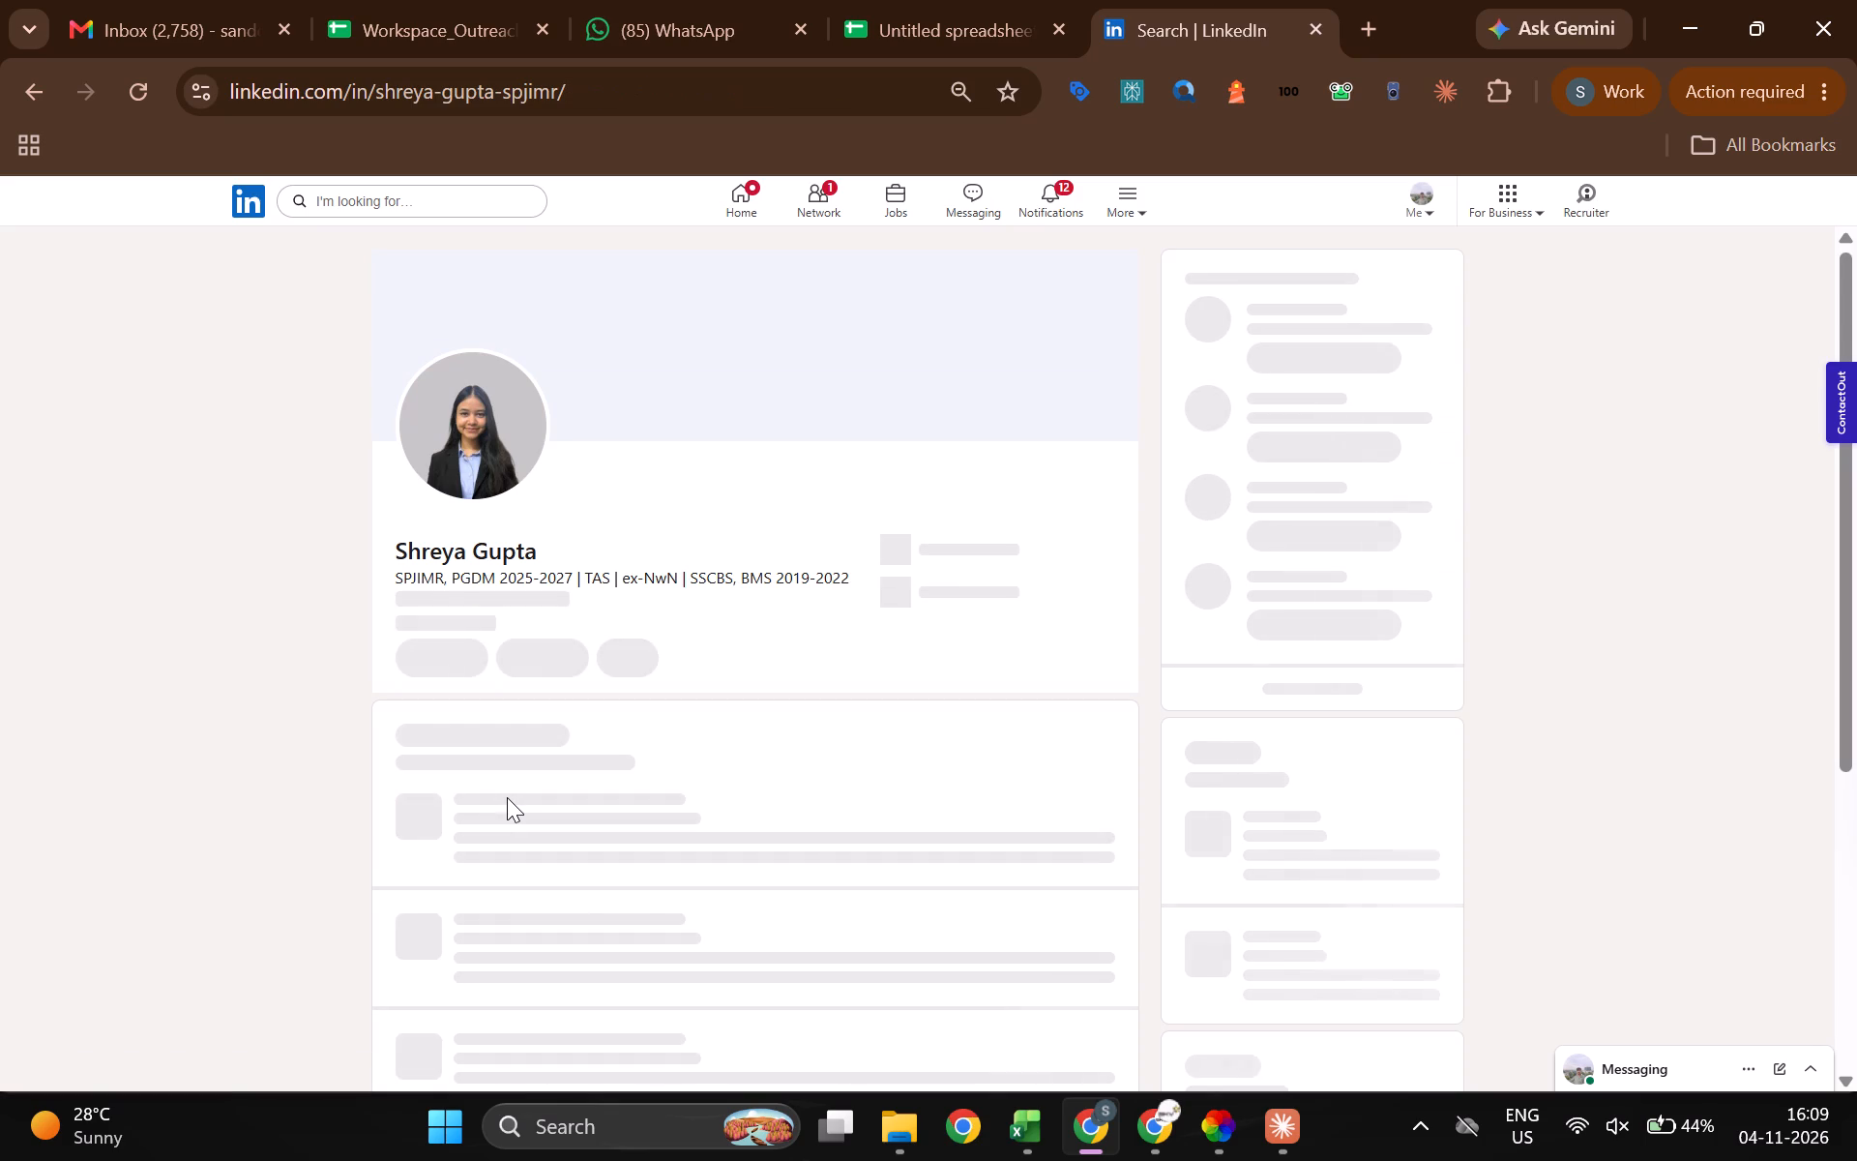
left_click(473, 472)
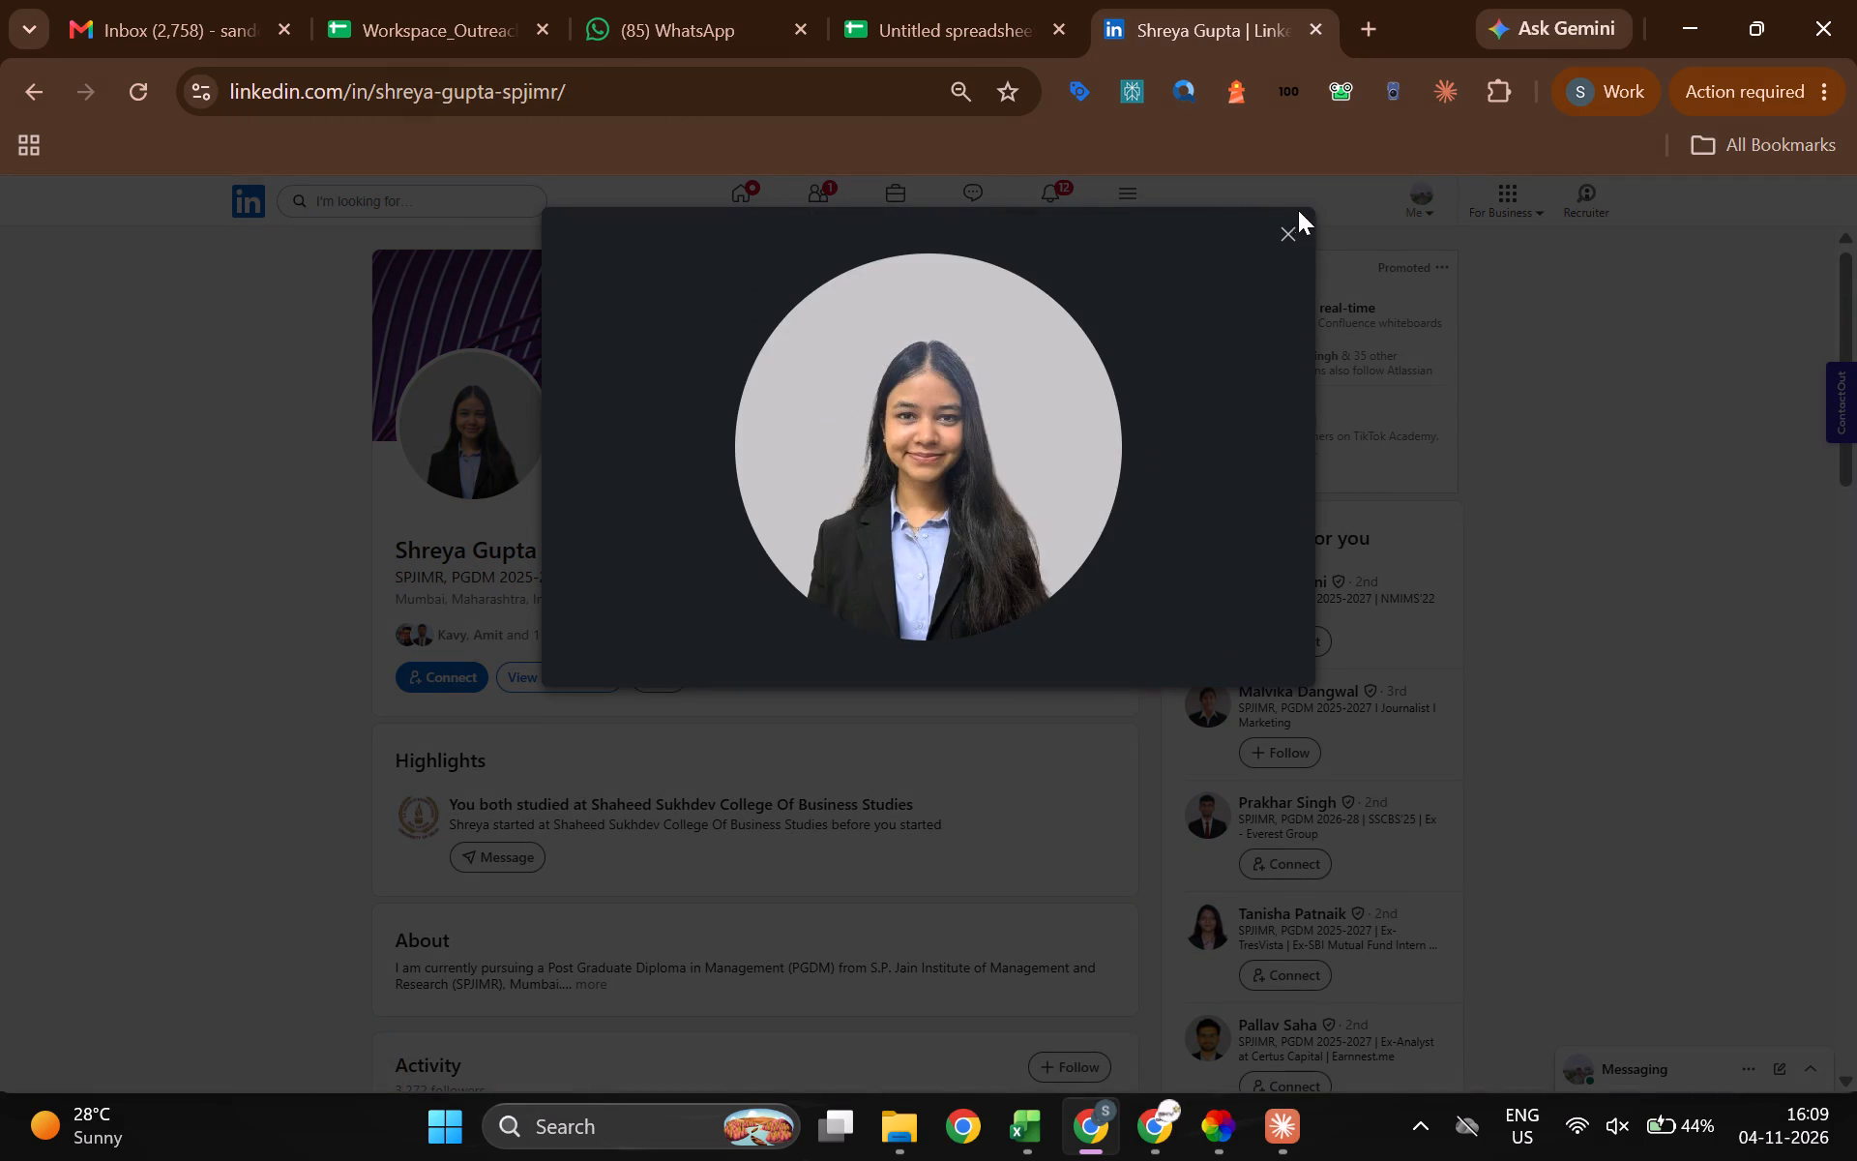
left_click(1282, 221)
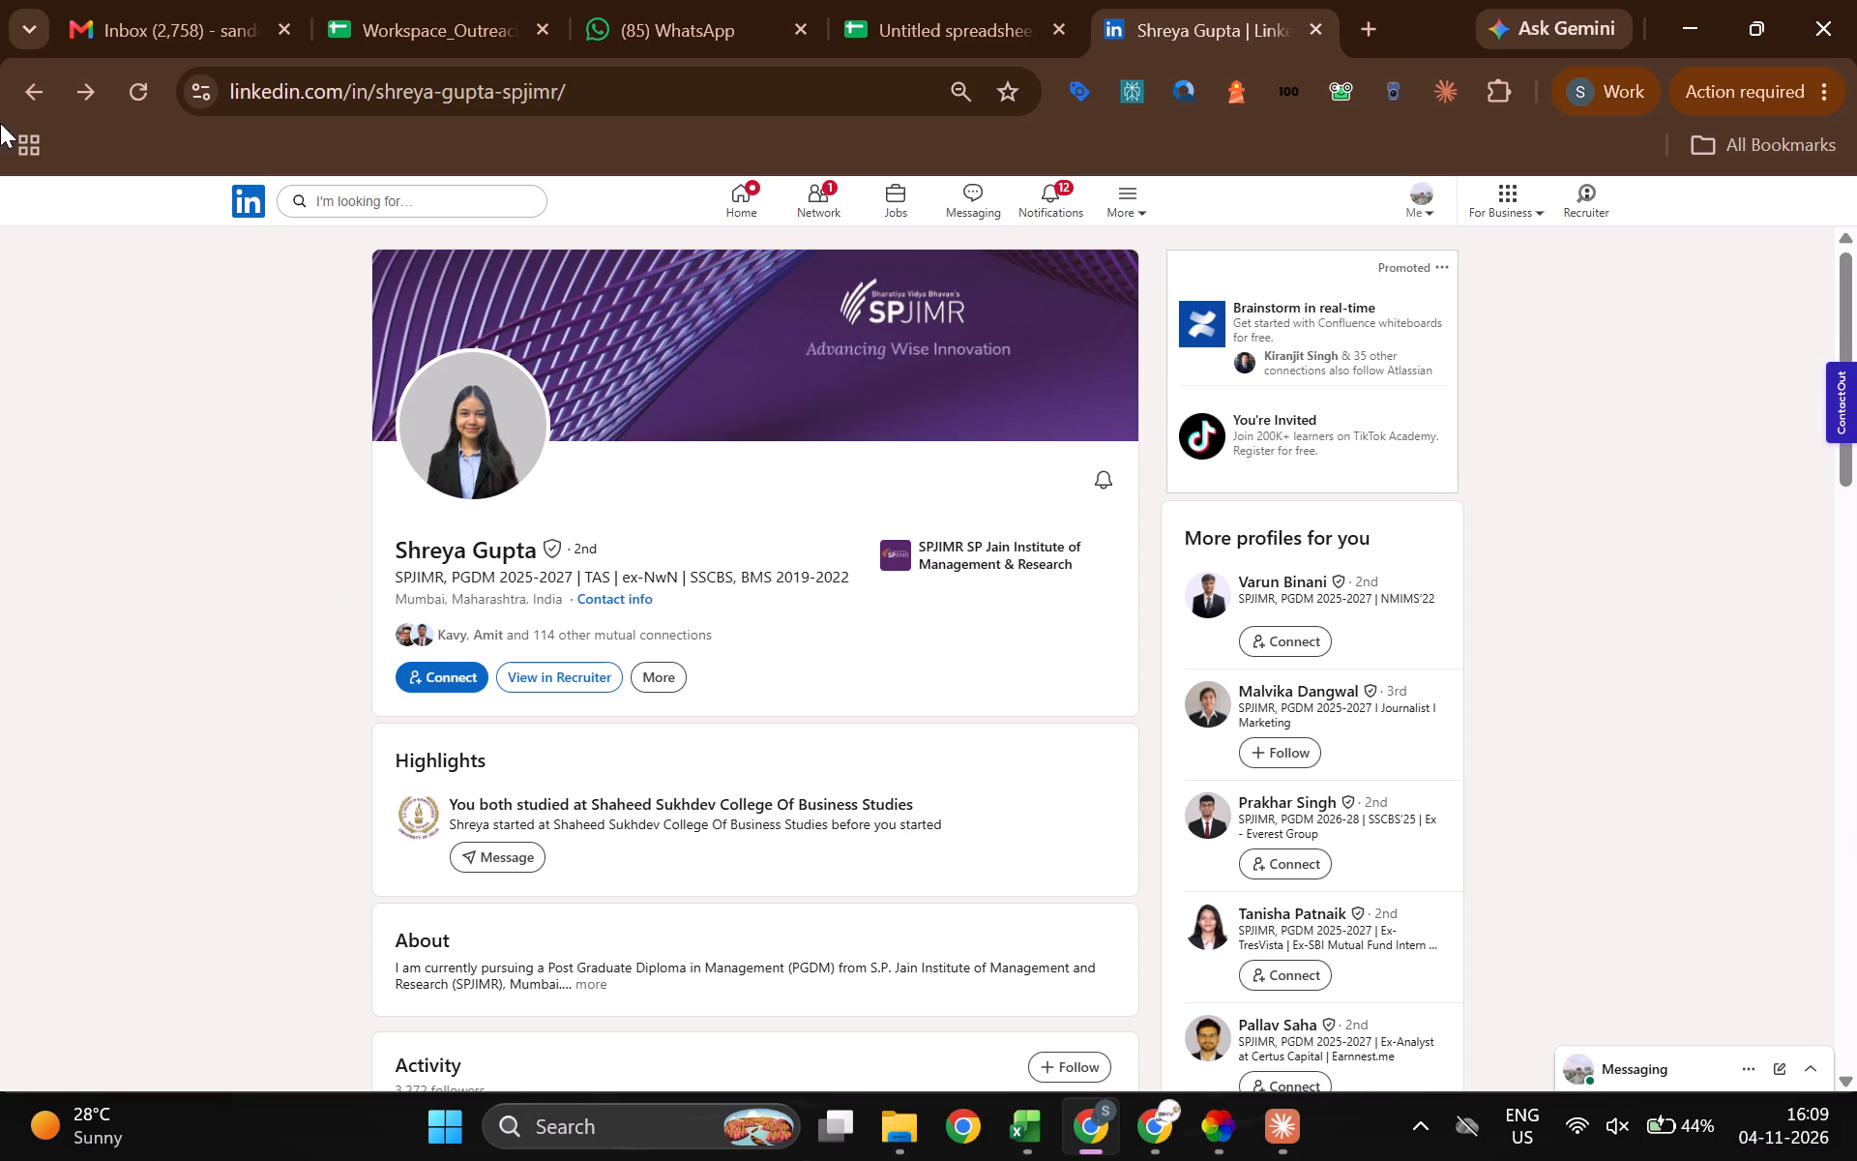
left_click(32, 107)
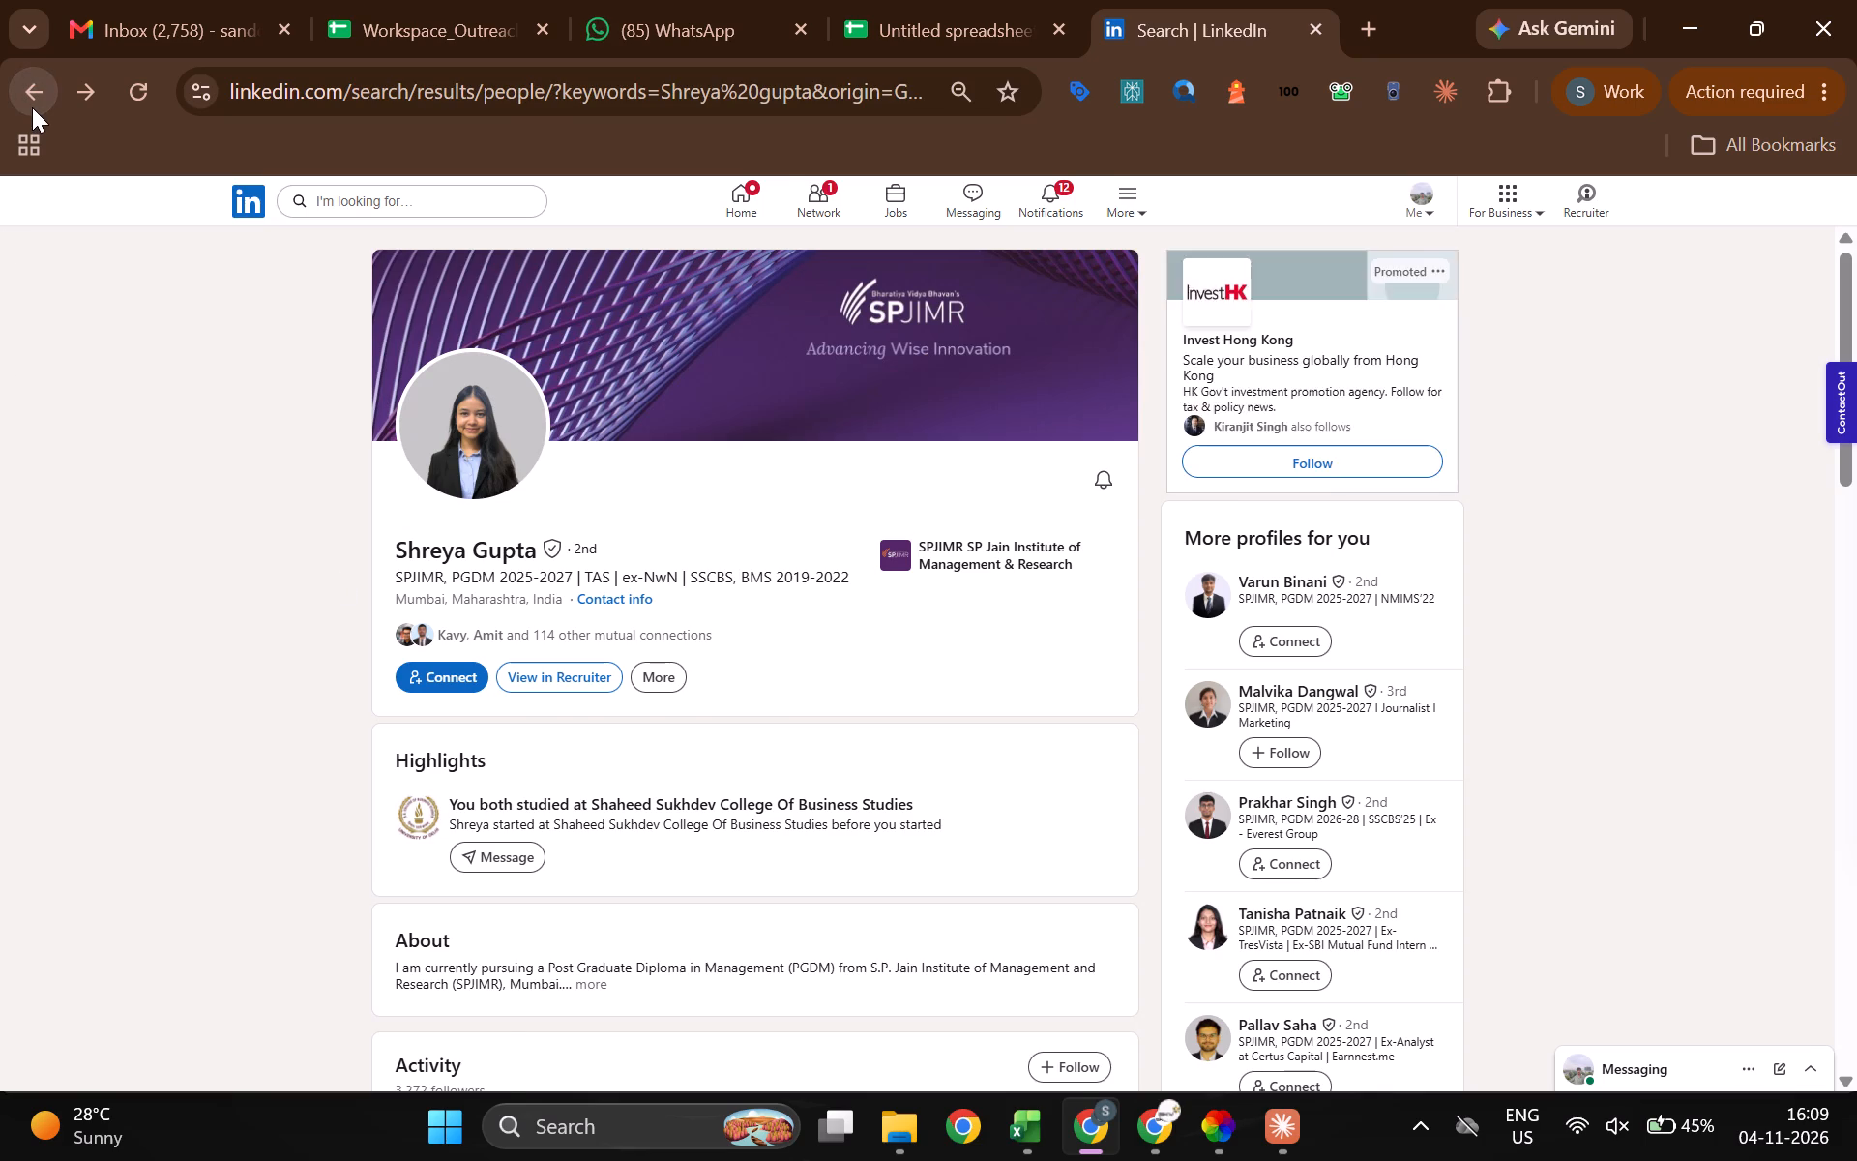